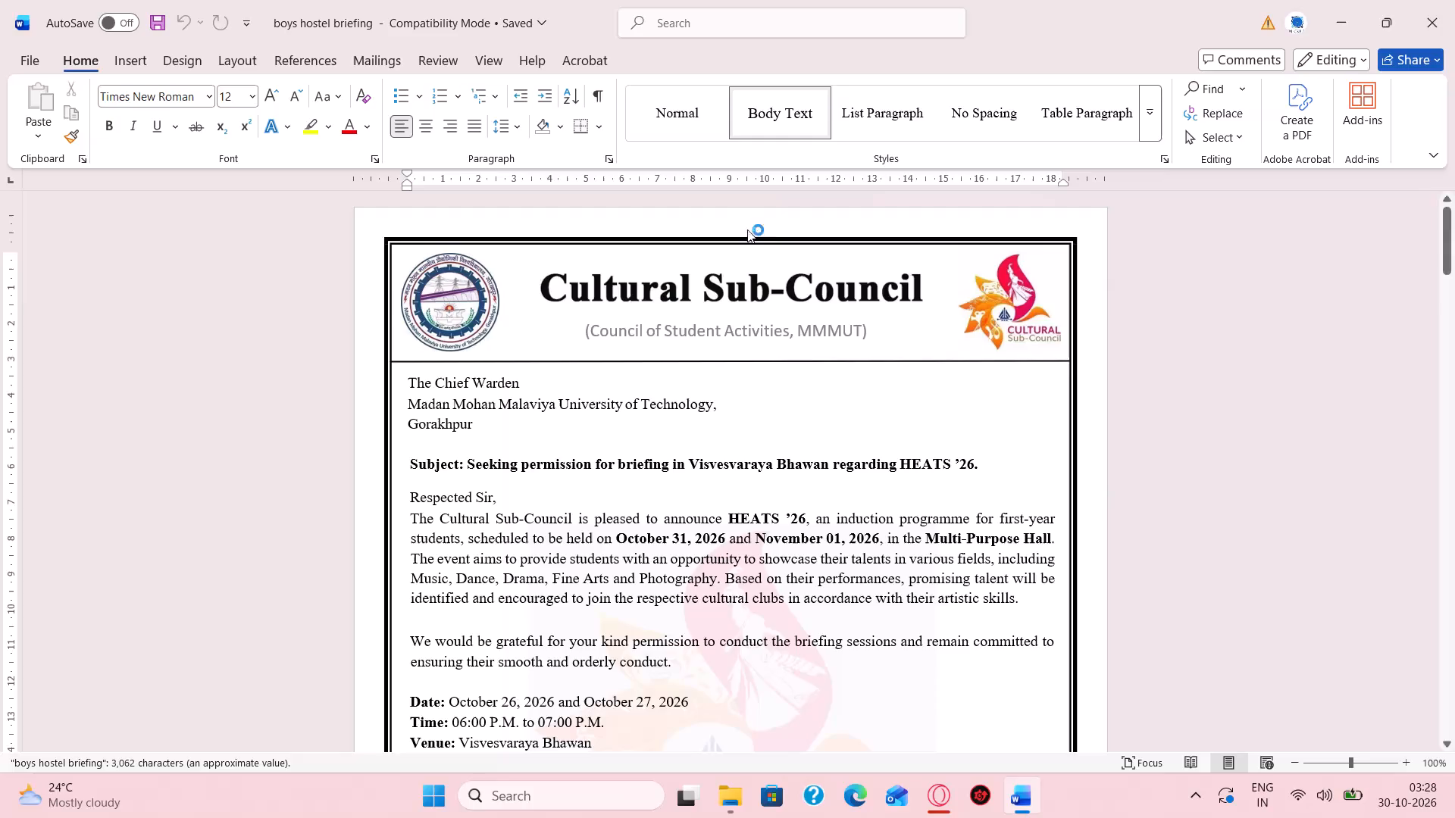
Close the boys hostel briefing document and return to the Downloads folder.
{"action": "left_click", "coordinate": [1454, 0]}
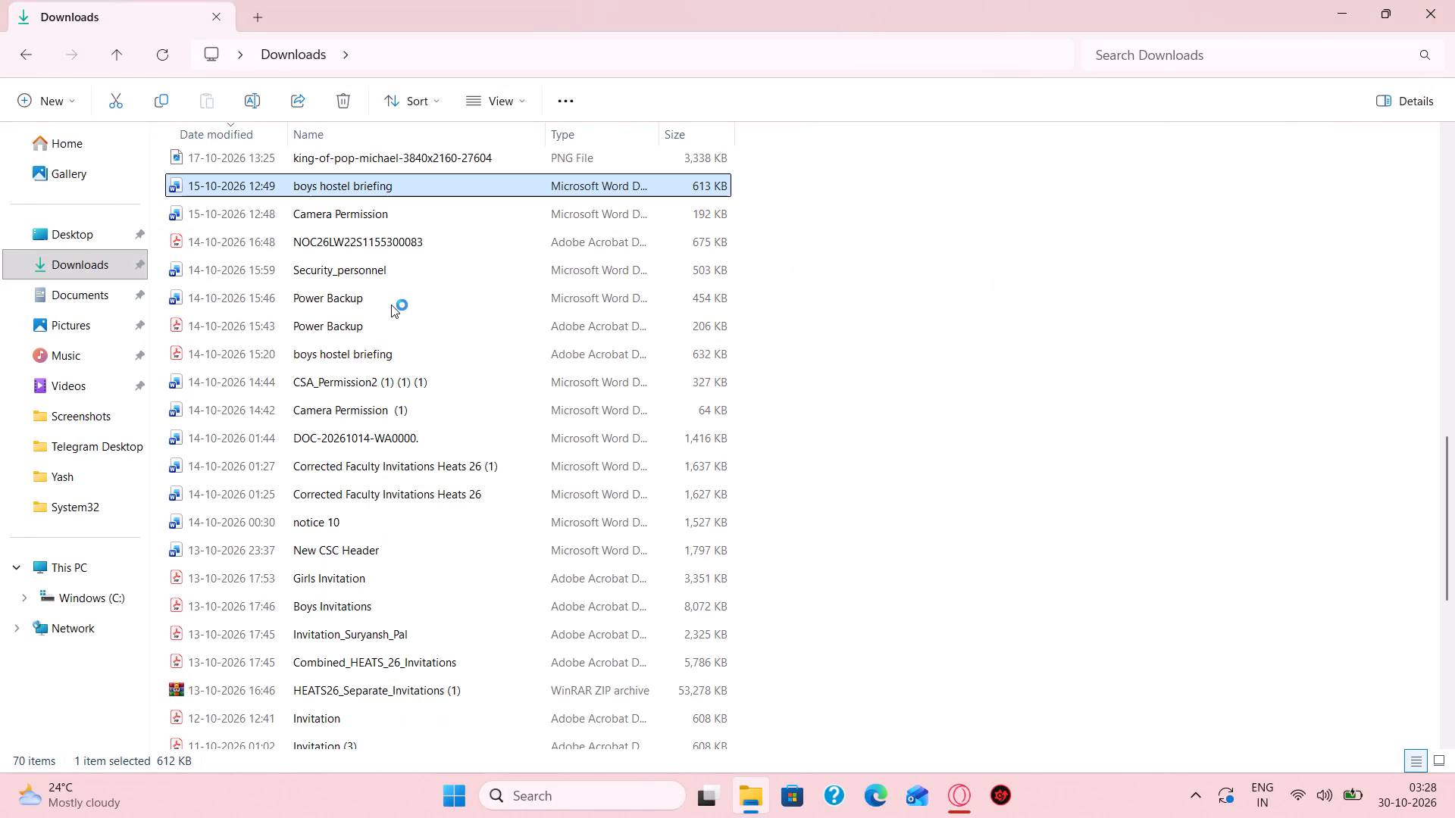
Look through the Downloads folder for earlier HEATS letters and open the Boys Invitation_ PDF from last week.
{"action": "scroll", "coordinate": [391, 304], "scroll_direction": "up", "scroll_amount": 12}
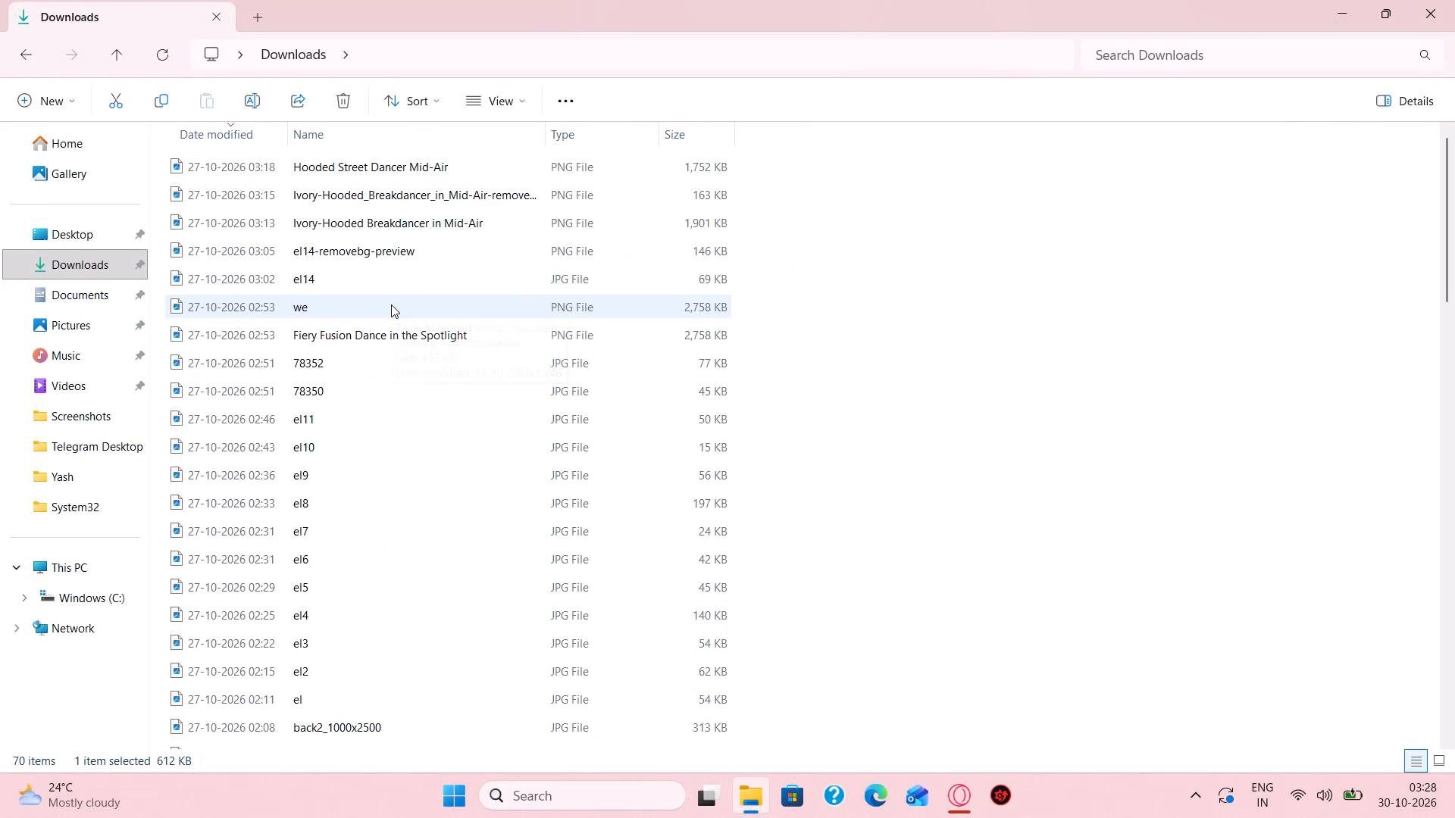
{"action": "scroll", "coordinate": [391, 304], "scroll_direction": "down", "scroll_amount": 2}
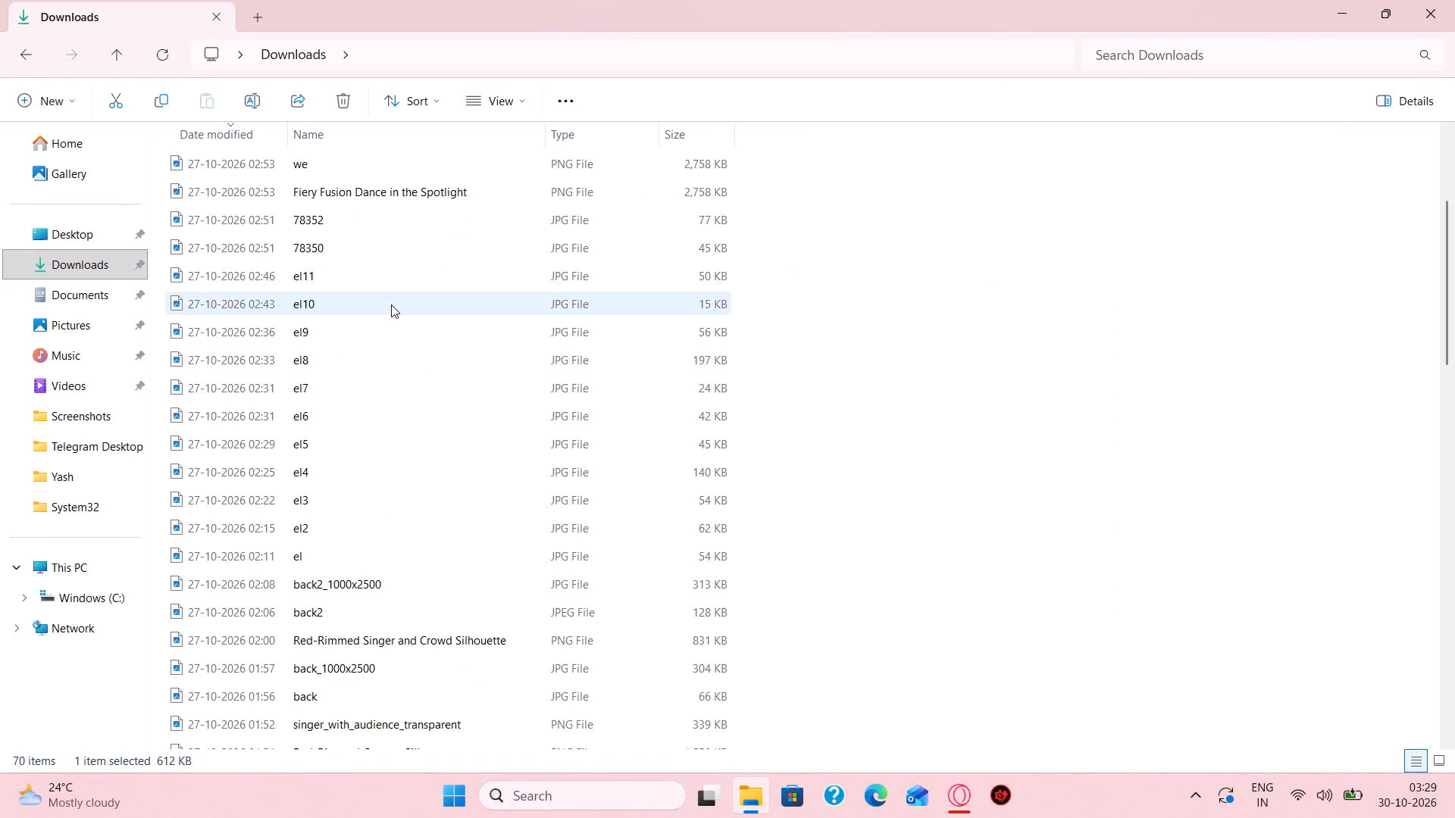
{"action": "scroll", "coordinate": [391, 304], "scroll_direction": "down", "scroll_amount": 7}
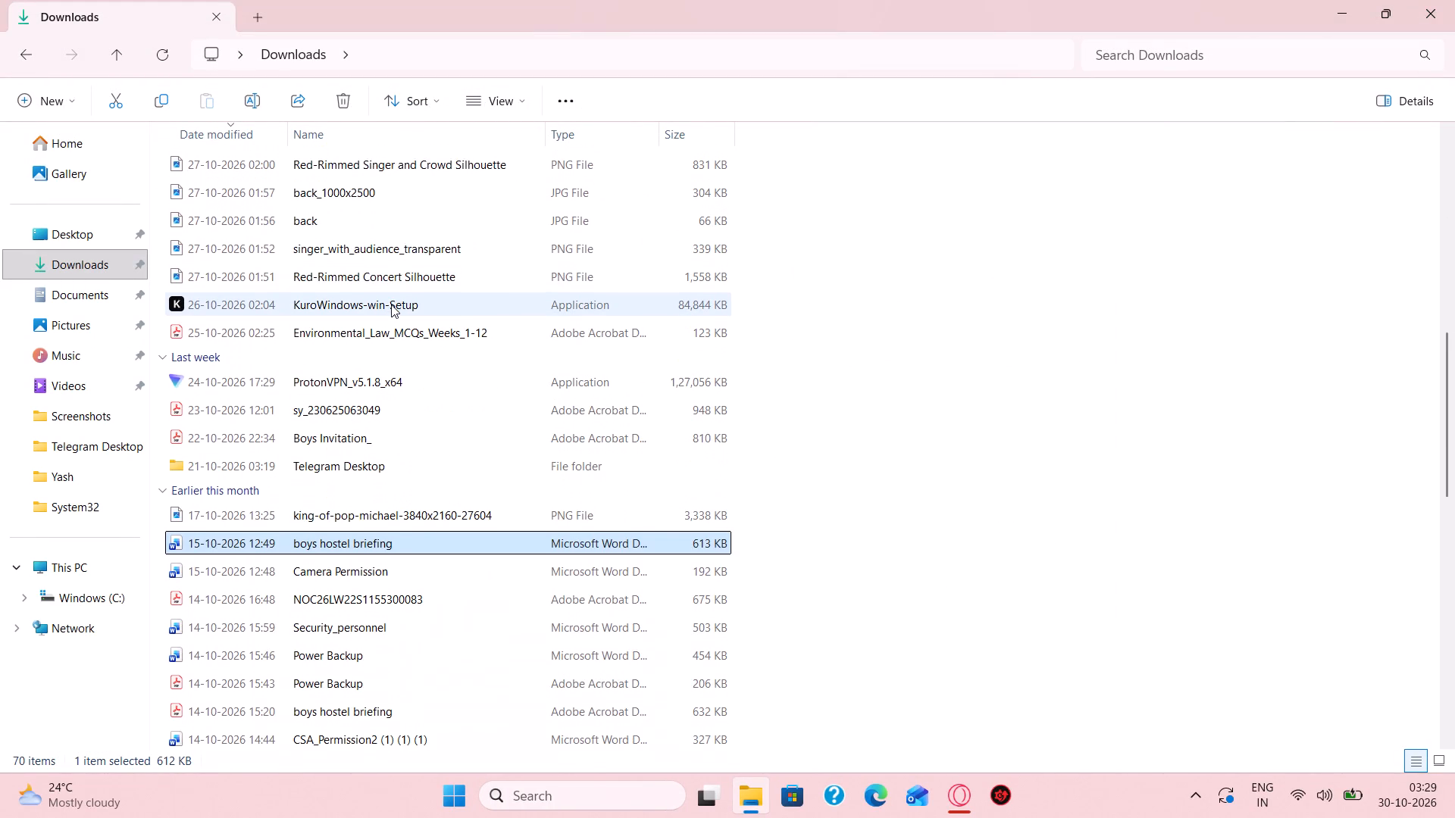
{"action": "scroll", "coordinate": [391, 304], "scroll_direction": "down", "scroll_amount": 1}
{"action": "scroll", "coordinate": [402, 420], "scroll_direction": "down", "scroll_amount": 1}
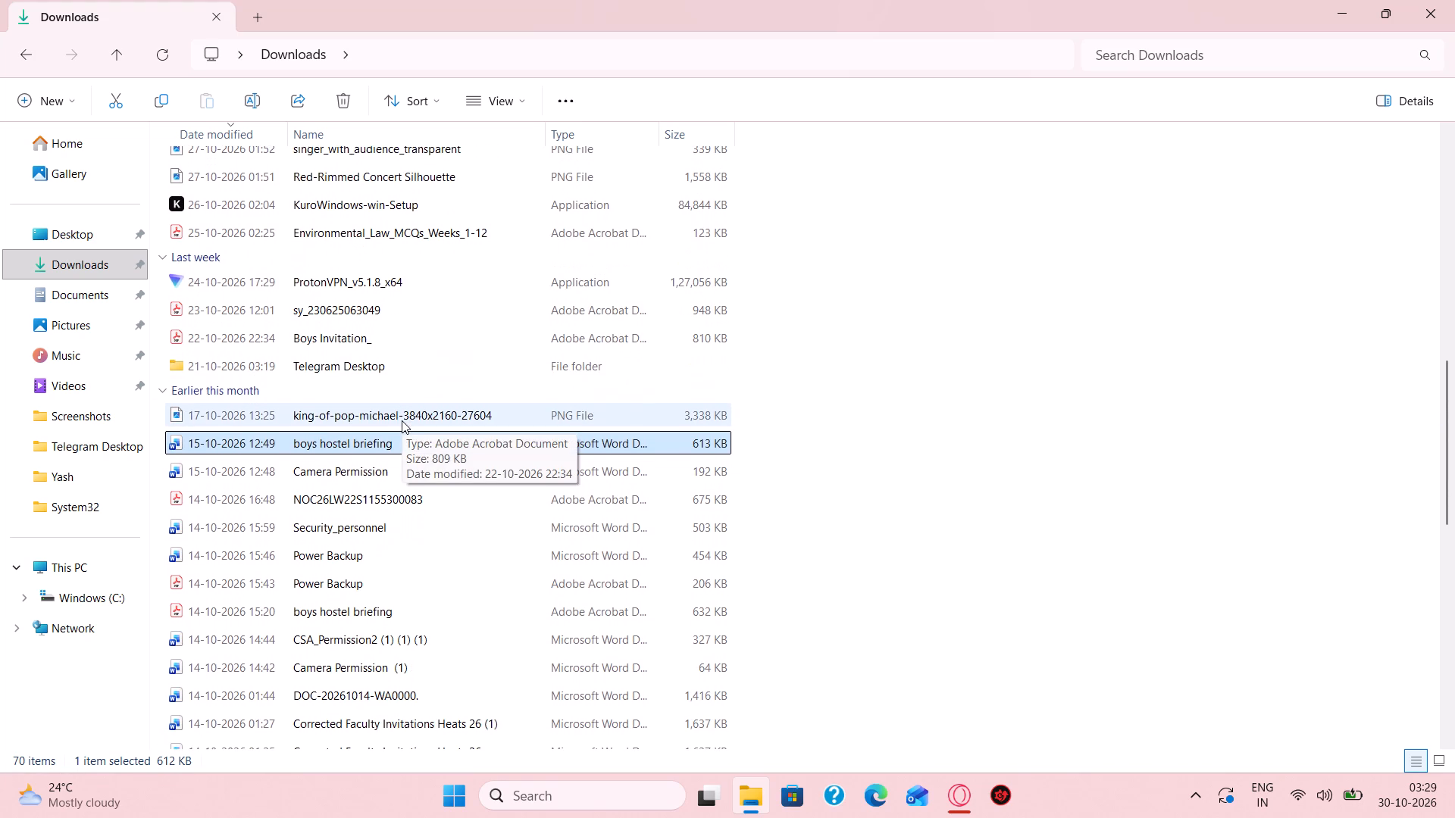
{"action": "scroll", "coordinate": [402, 420], "scroll_direction": "down", "scroll_amount": 1}
{"action": "double_click", "coordinate": [330, 339]}
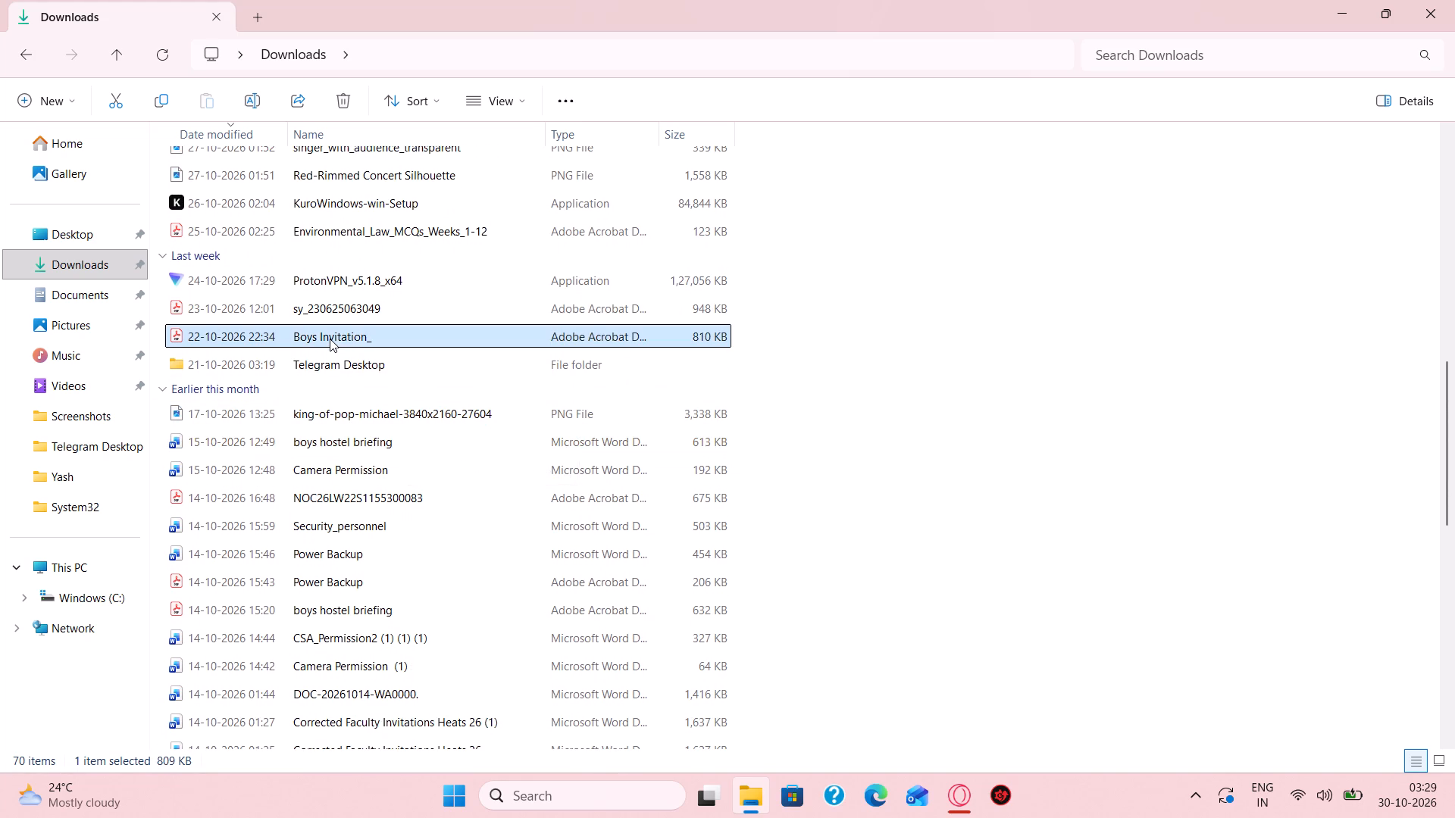
Review the wording, dates, venue and times of the first judge invitation letter, and close the PDF.
{"action": "scroll", "coordinate": [878, 667], "scroll_direction": "down", "scroll_amount": 1}
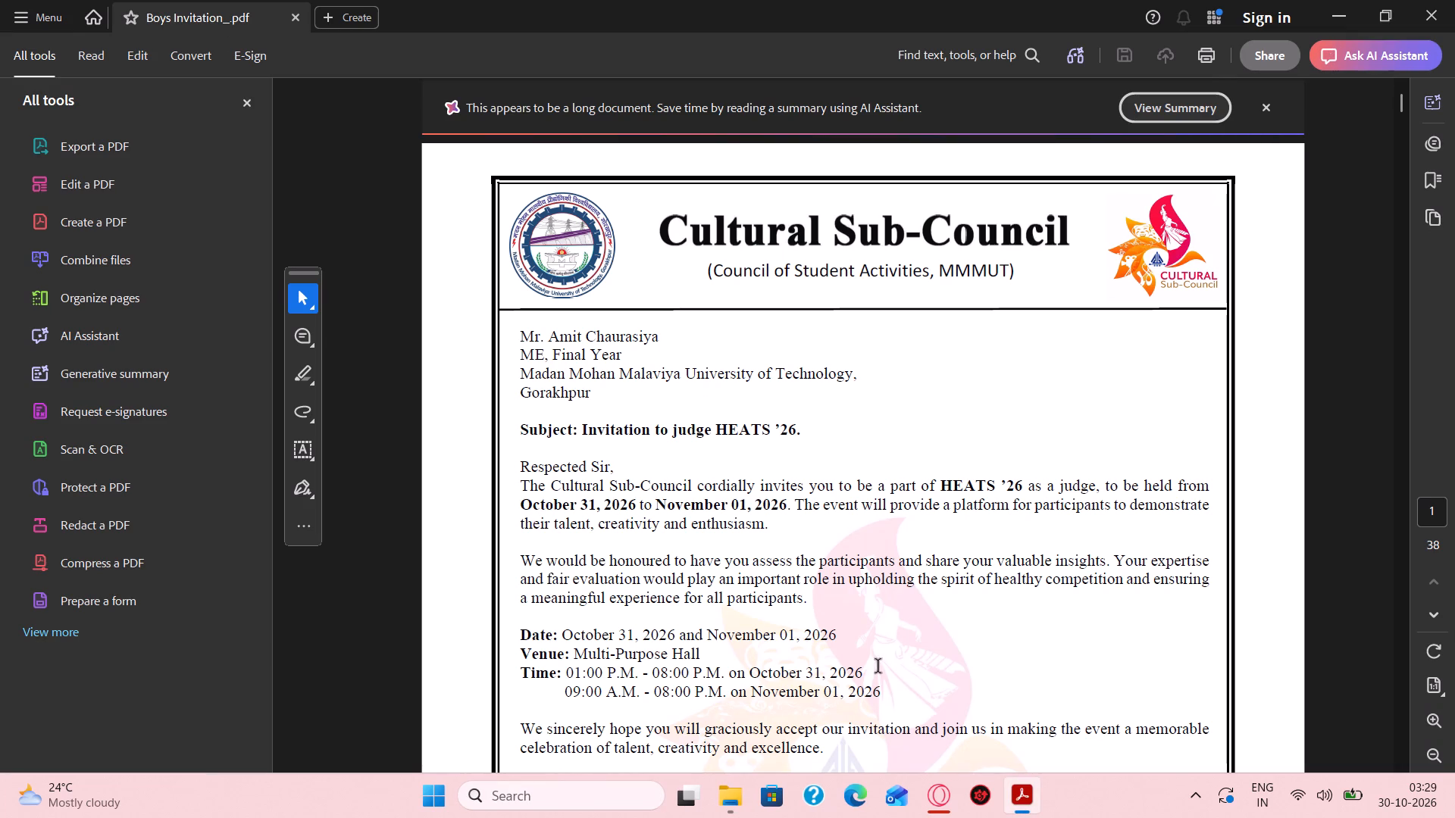
{"action": "scroll", "coordinate": [878, 667], "scroll_direction": "down", "scroll_amount": 1}
{"action": "scroll", "coordinate": [878, 667], "scroll_direction": "up", "scroll_amount": 1}
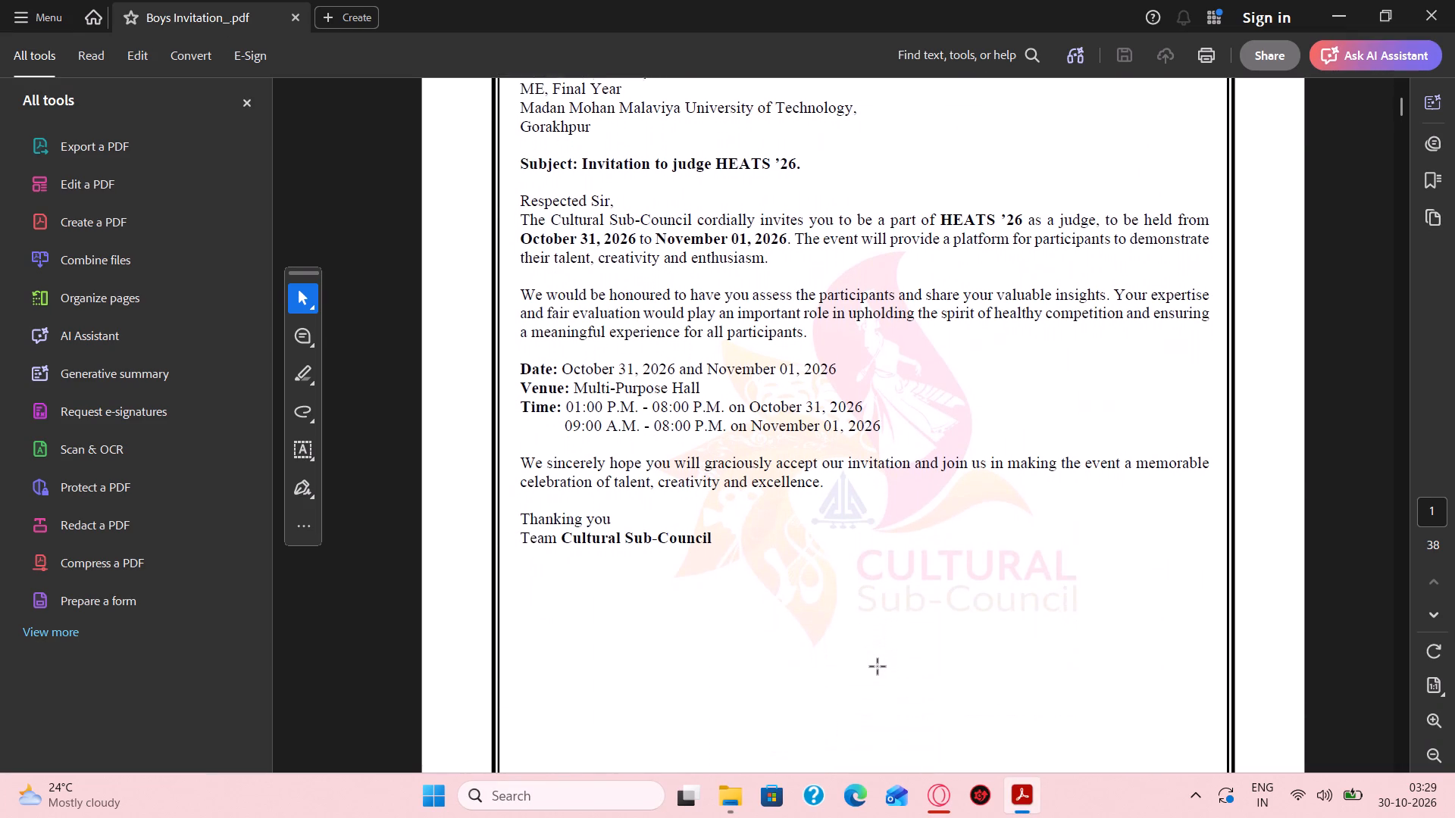
{"action": "scroll", "coordinate": [878, 667], "scroll_direction": "up", "scroll_amount": 2}
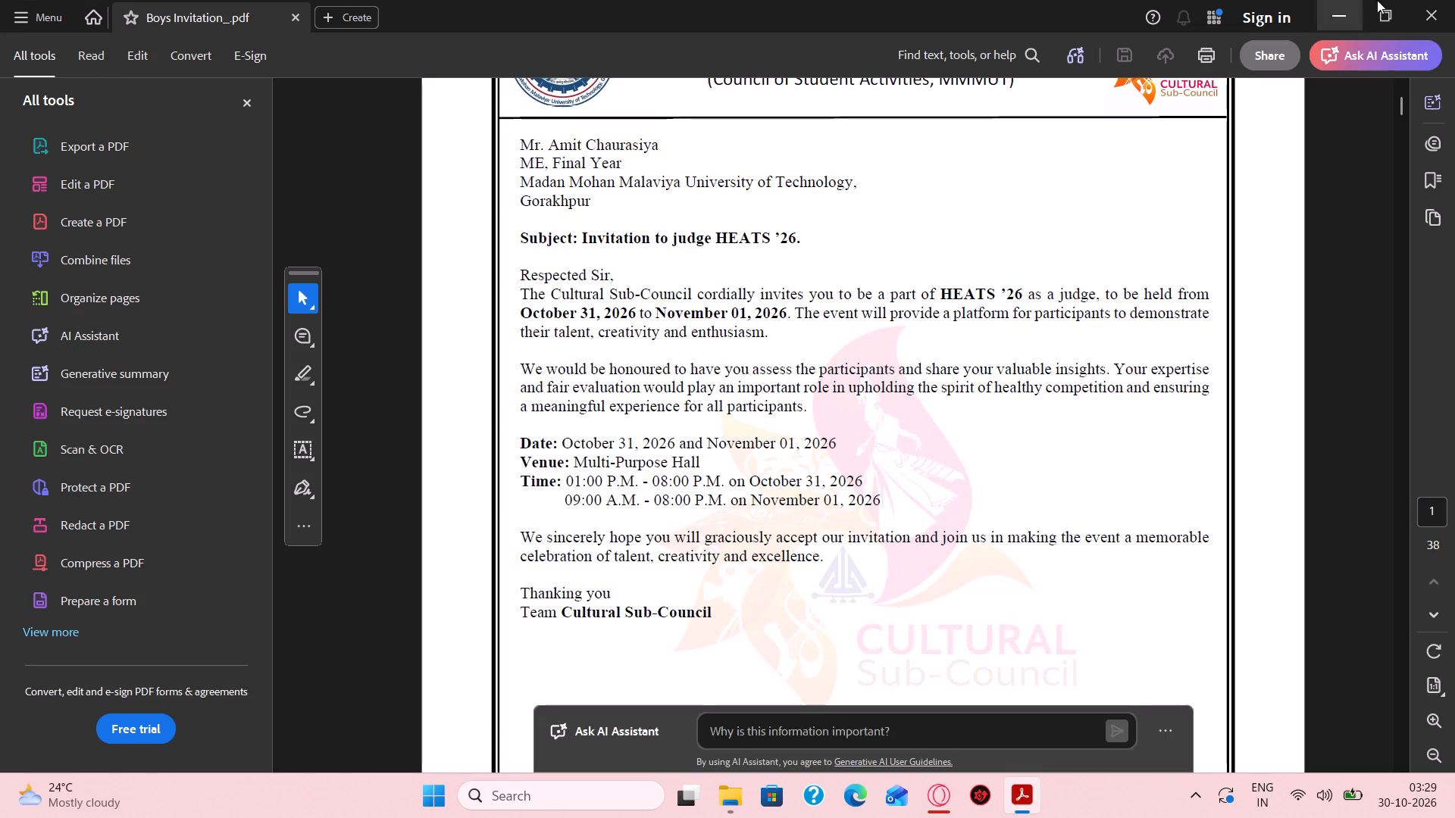
{"action": "left_click", "coordinate": [1454, 0]}
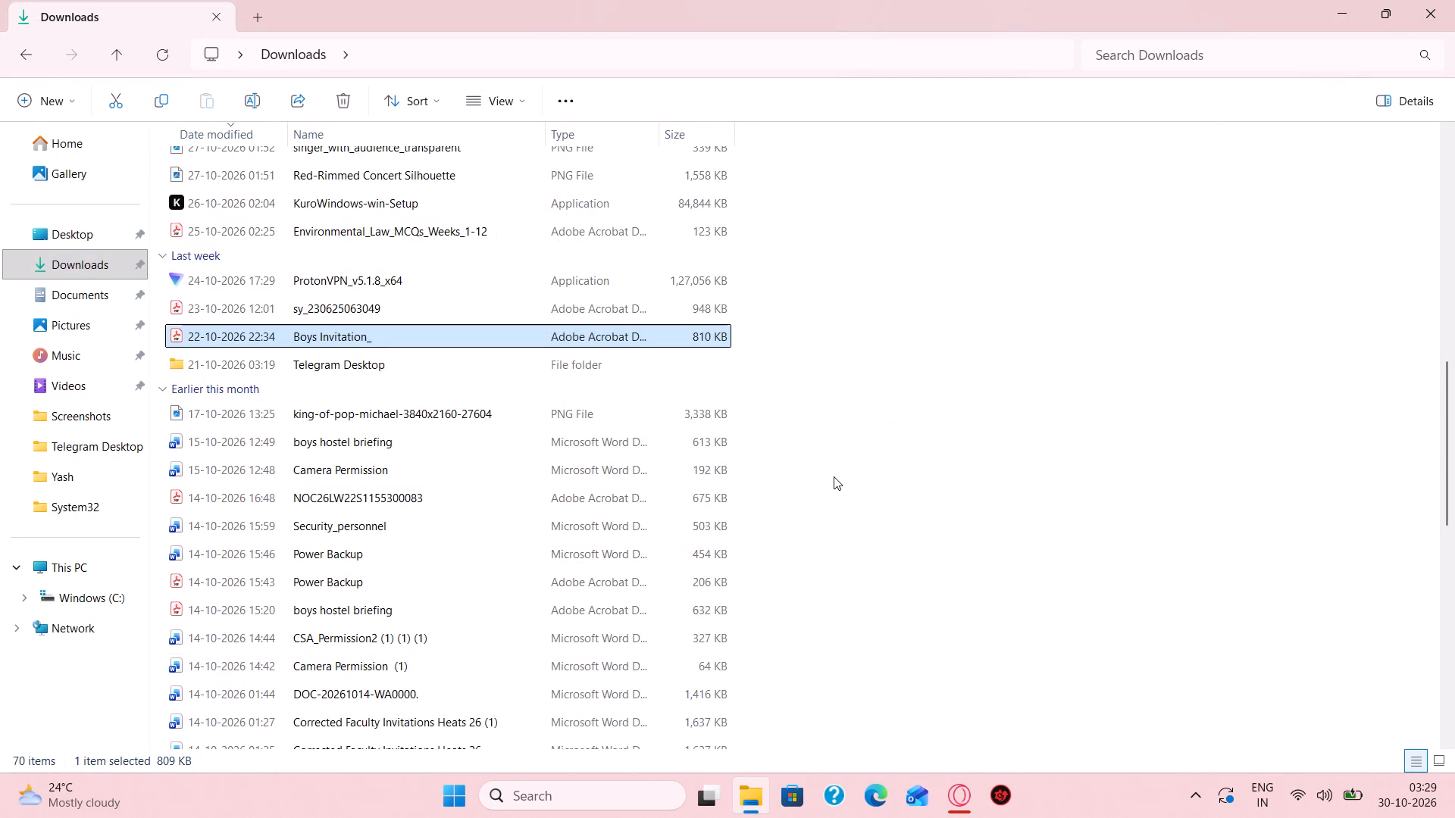
Look through the Downloads folder for the boys' files and search it for "boy".
{"action": "scroll", "coordinate": [834, 476], "scroll_direction": "down", "scroll_amount": 4}
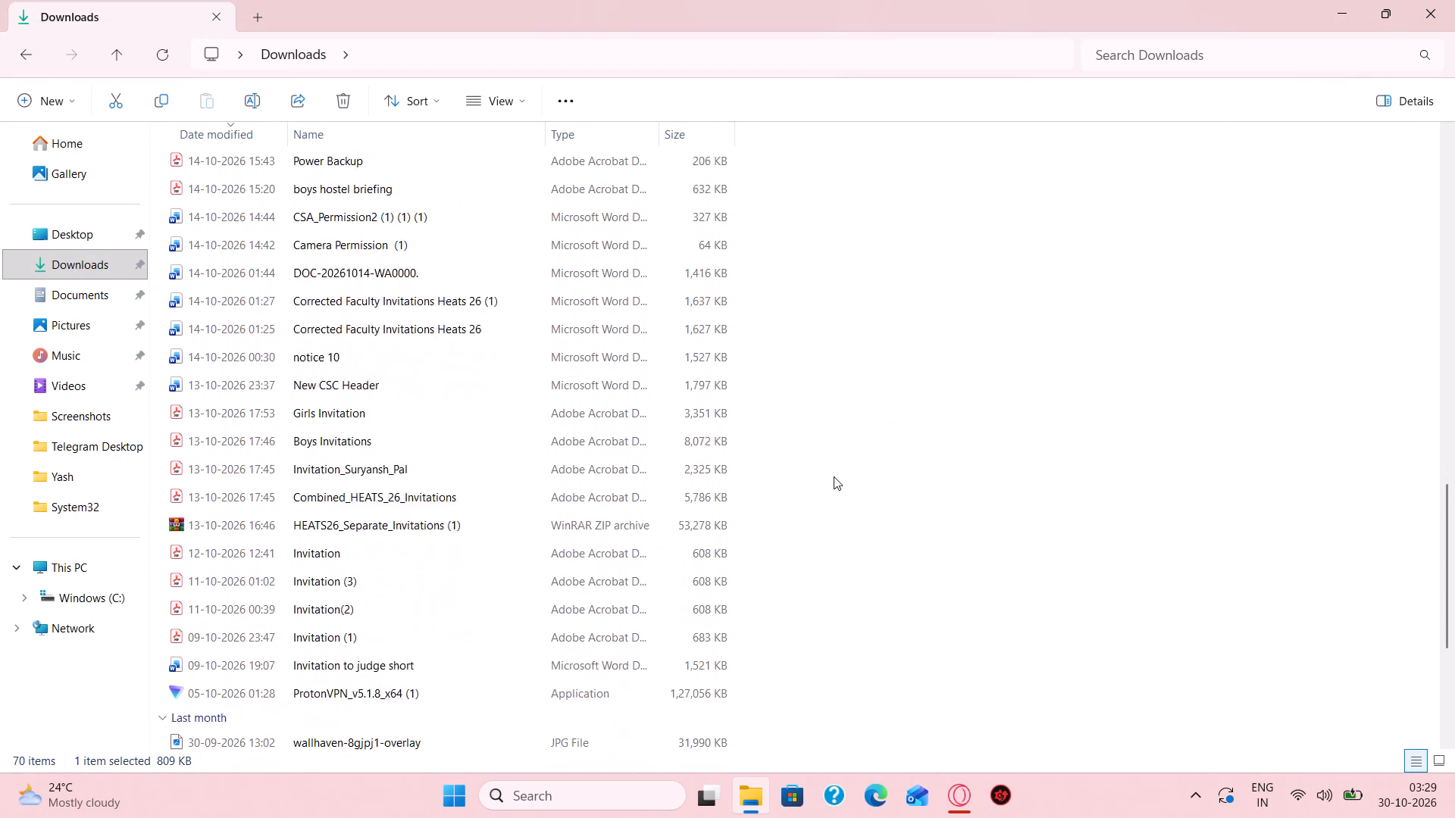
{"action": "scroll", "coordinate": [834, 476], "scroll_direction": "down", "scroll_amount": 1}
{"action": "scroll", "coordinate": [618, 474], "scroll_direction": "down", "scroll_amount": 1}
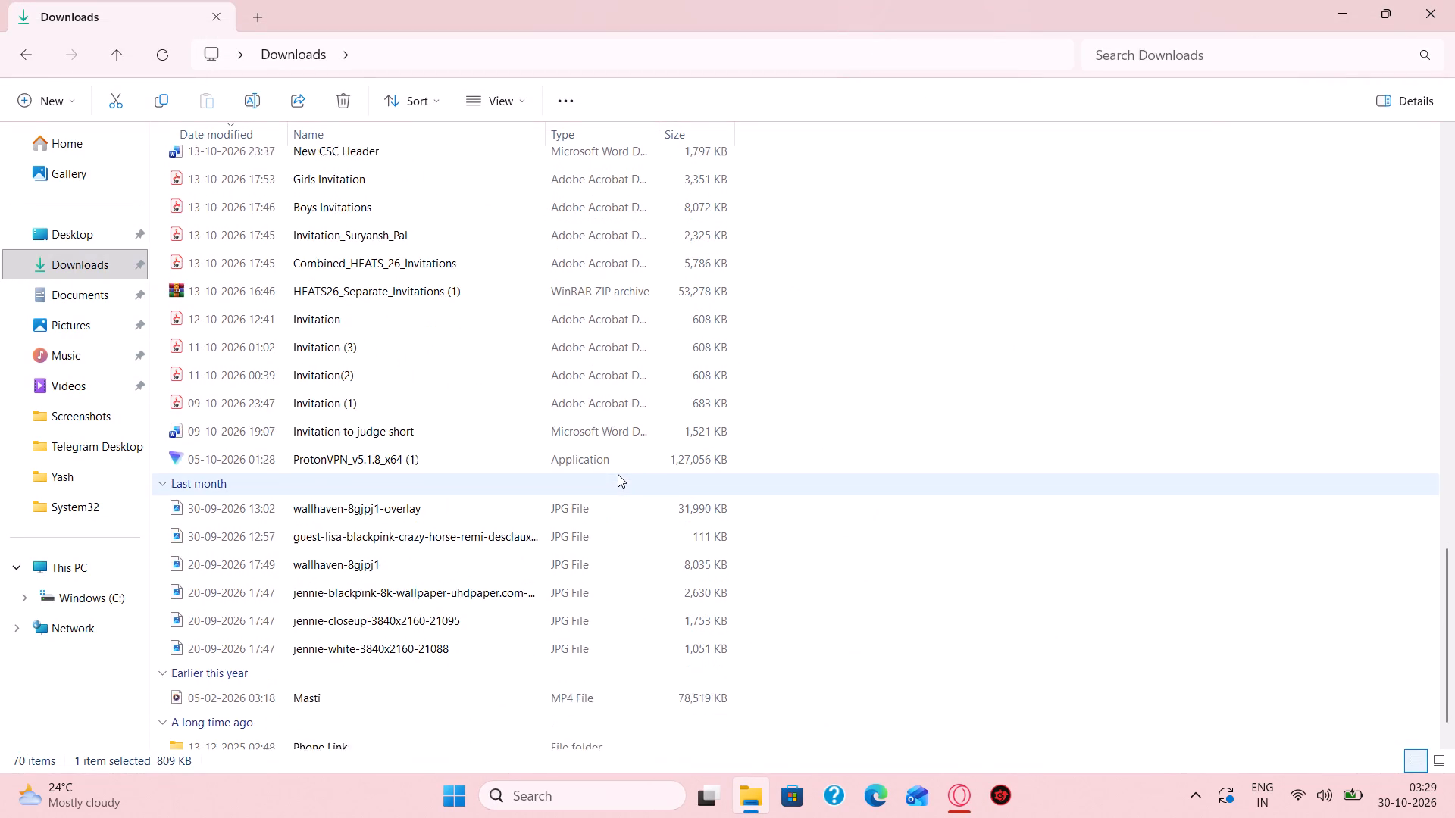
{"action": "scroll", "coordinate": [618, 474], "scroll_direction": "down", "scroll_amount": 1}
{"action": "scroll", "coordinate": [618, 474], "scroll_direction": "up", "scroll_amount": 12}
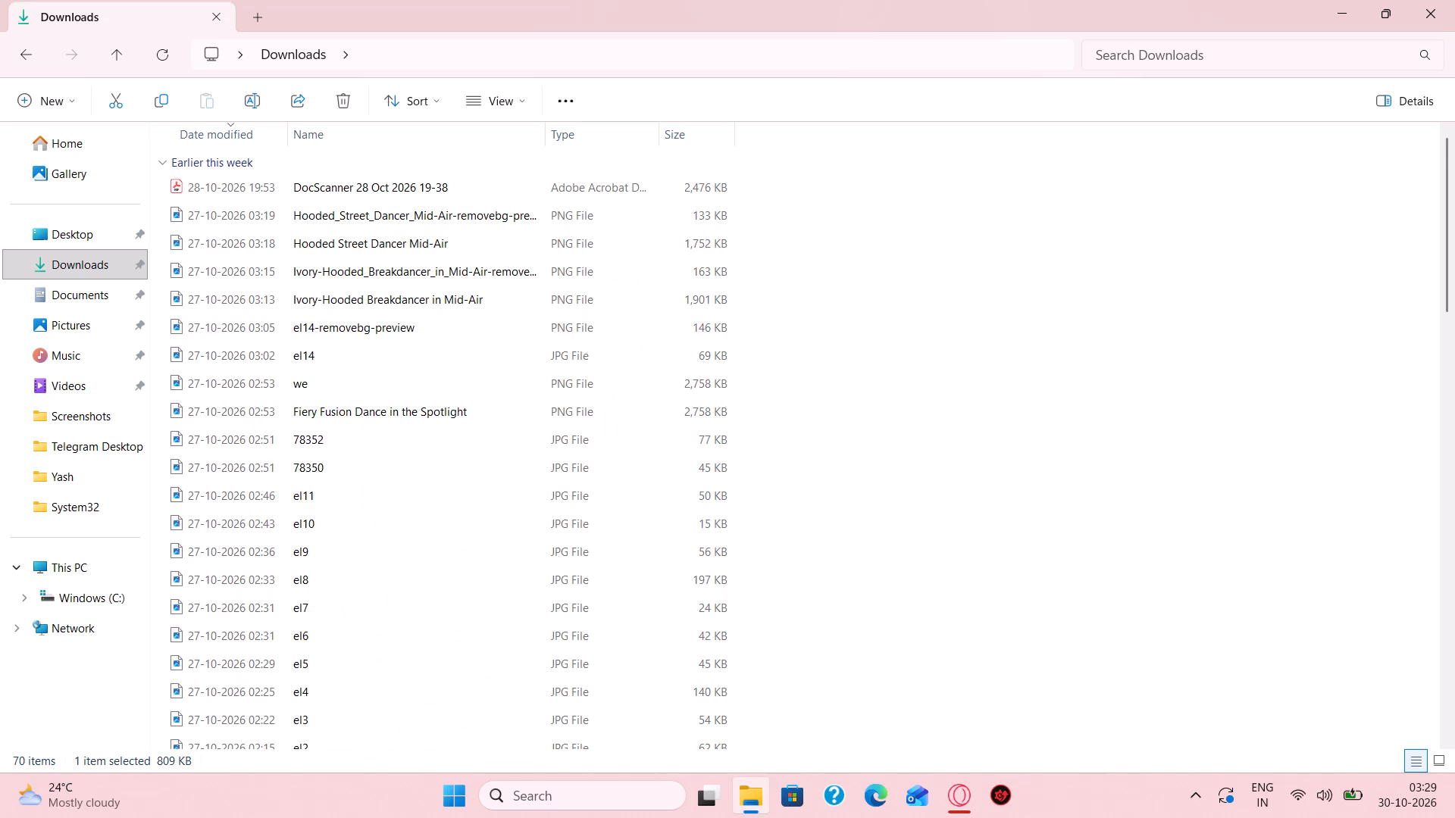
{"action": "left_click", "coordinate": [1126, 60]}
{"action": "type", "text": "boy"}
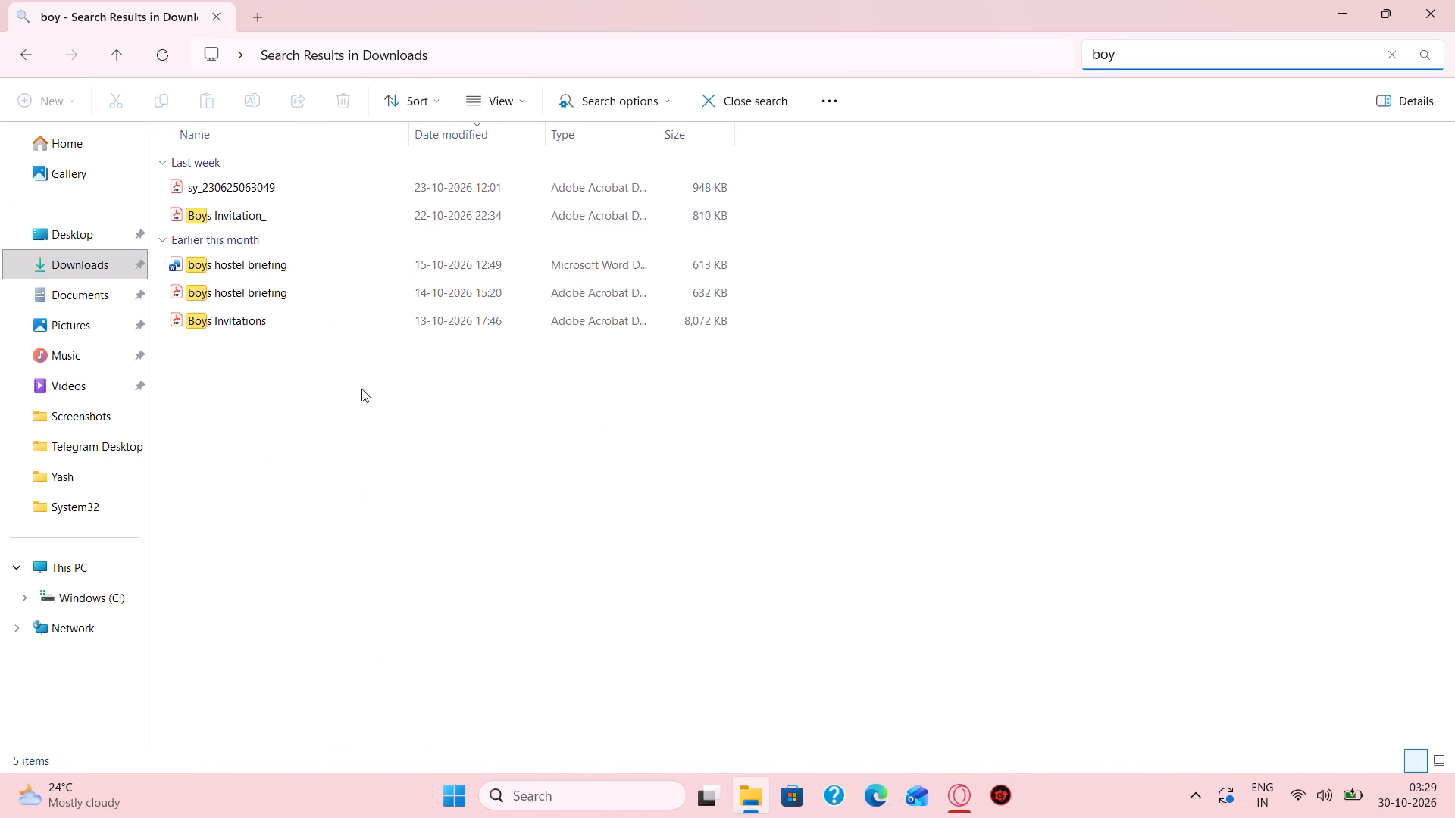
{"action": "left_click", "coordinate": [374, 430]}
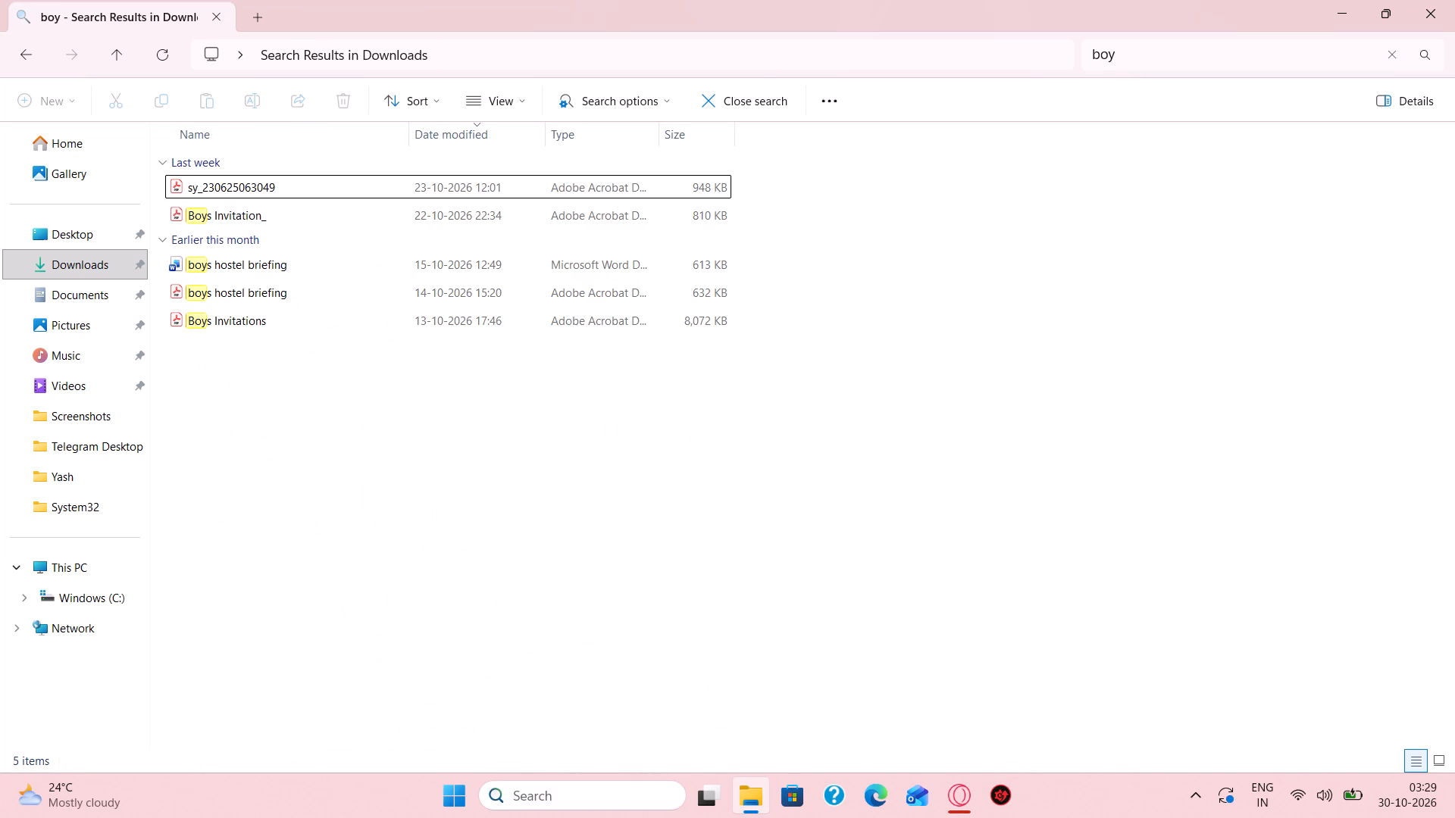
Search the whole computer for "boys" using Windows search.
{"action": "left_click", "coordinate": [555, 789]}
{"action": "type", "text": "boys"}
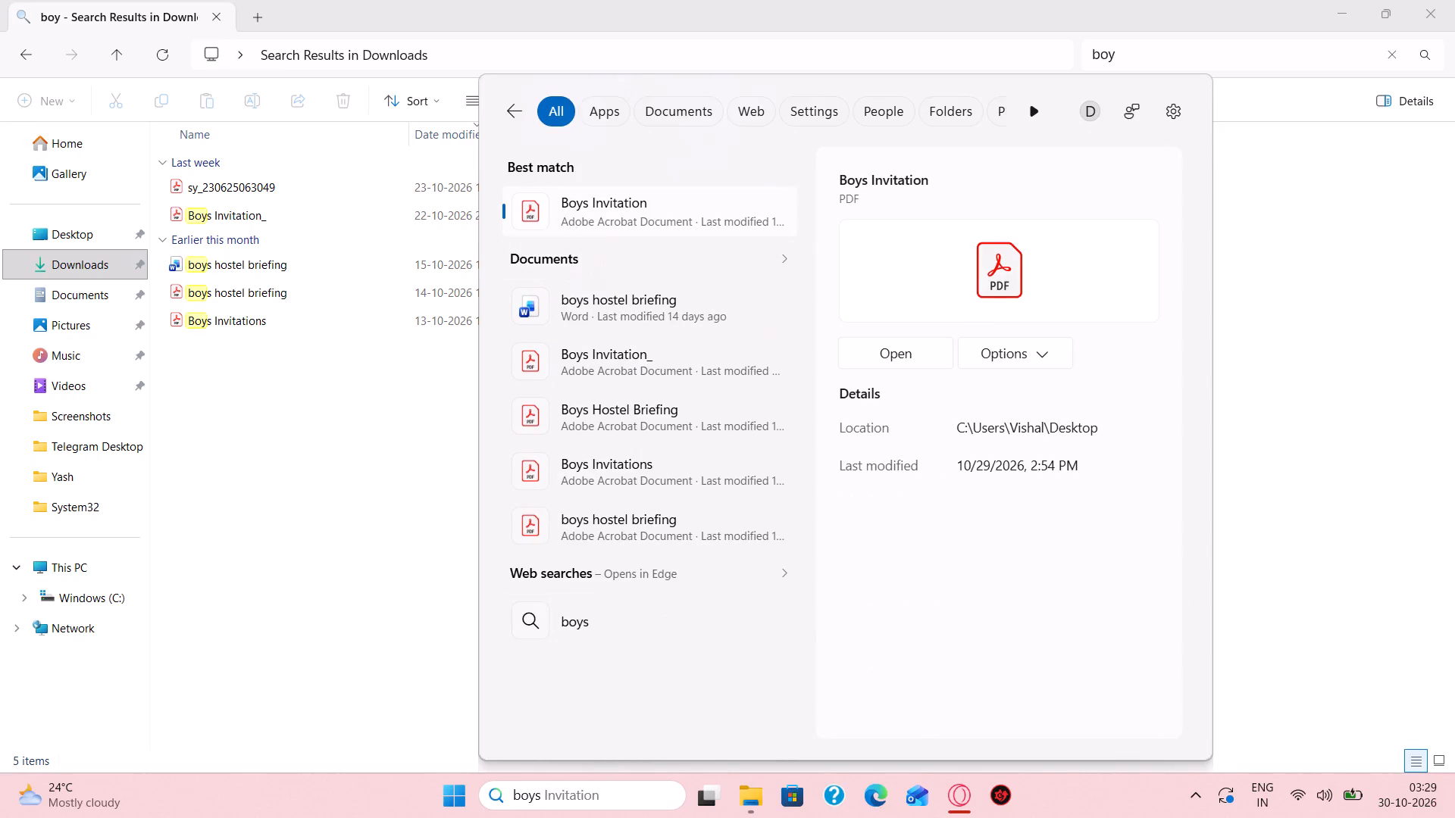
{"action": "left_click", "coordinate": [262, 594]}
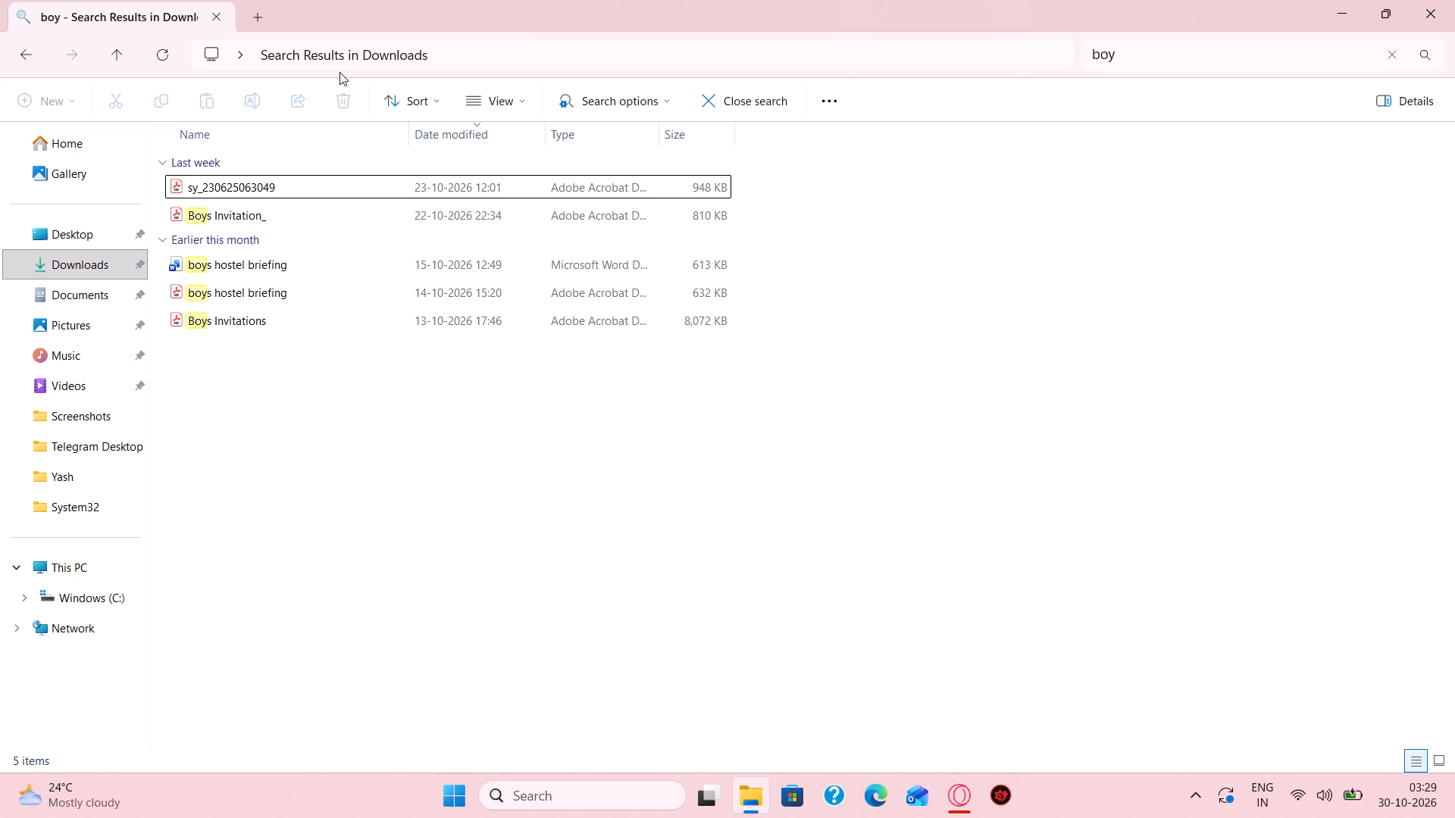
Search Windows with "w" to bring up the WhatsApp app.
{"action": "key", "text": "super+1"}
{"action": "key", "text": "super+1"}
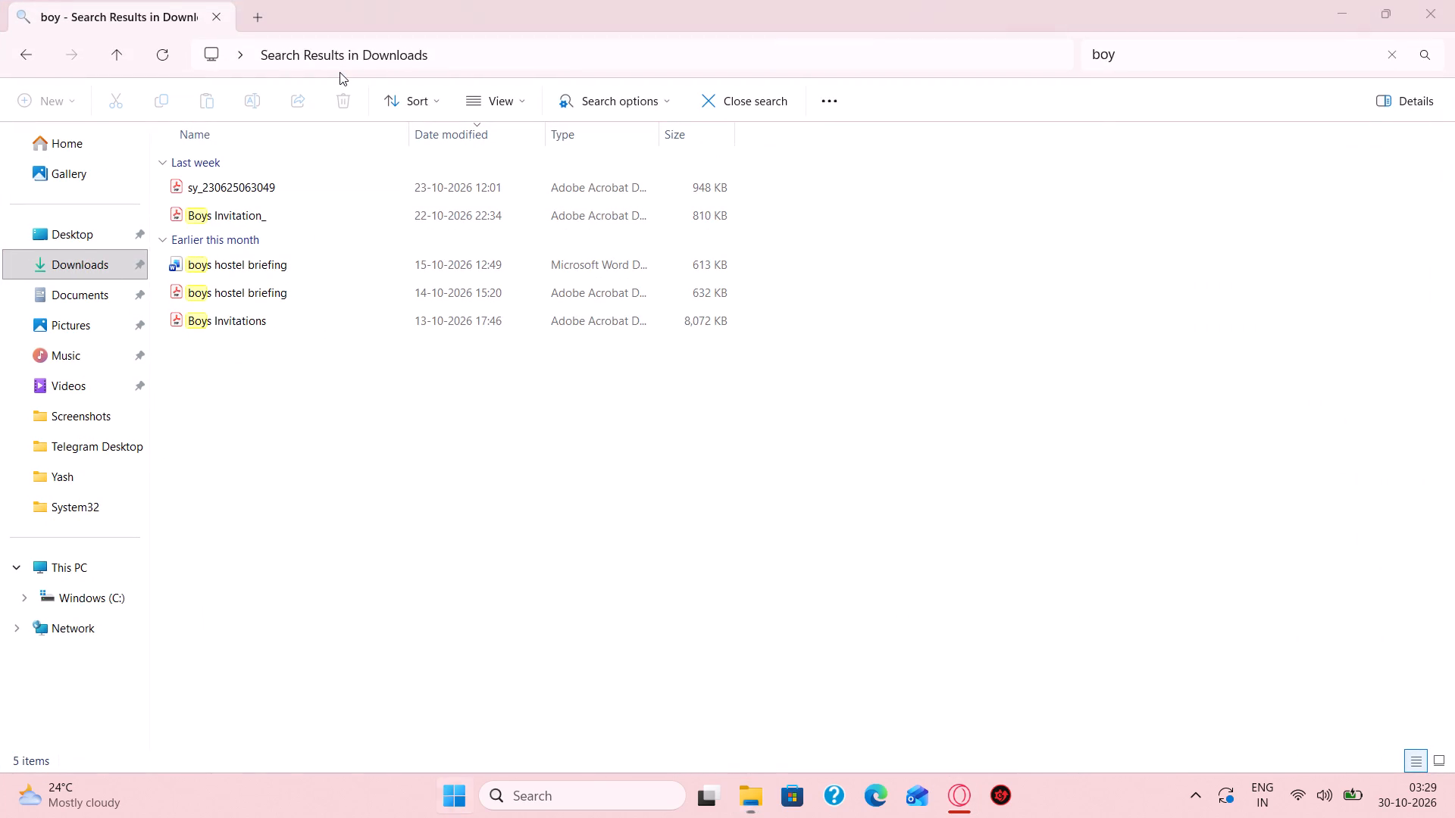
{"action": "key", "text": "w"}
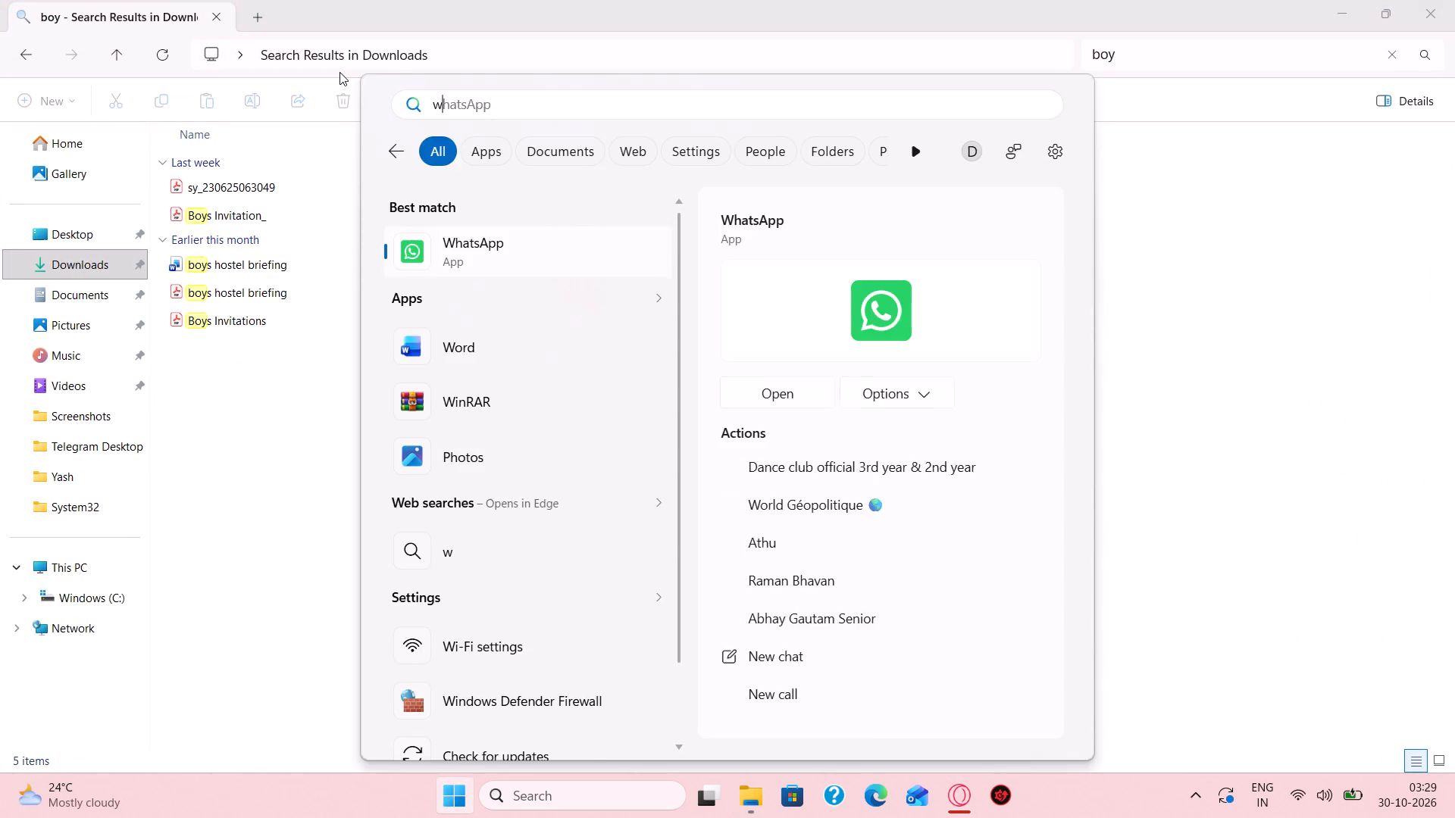
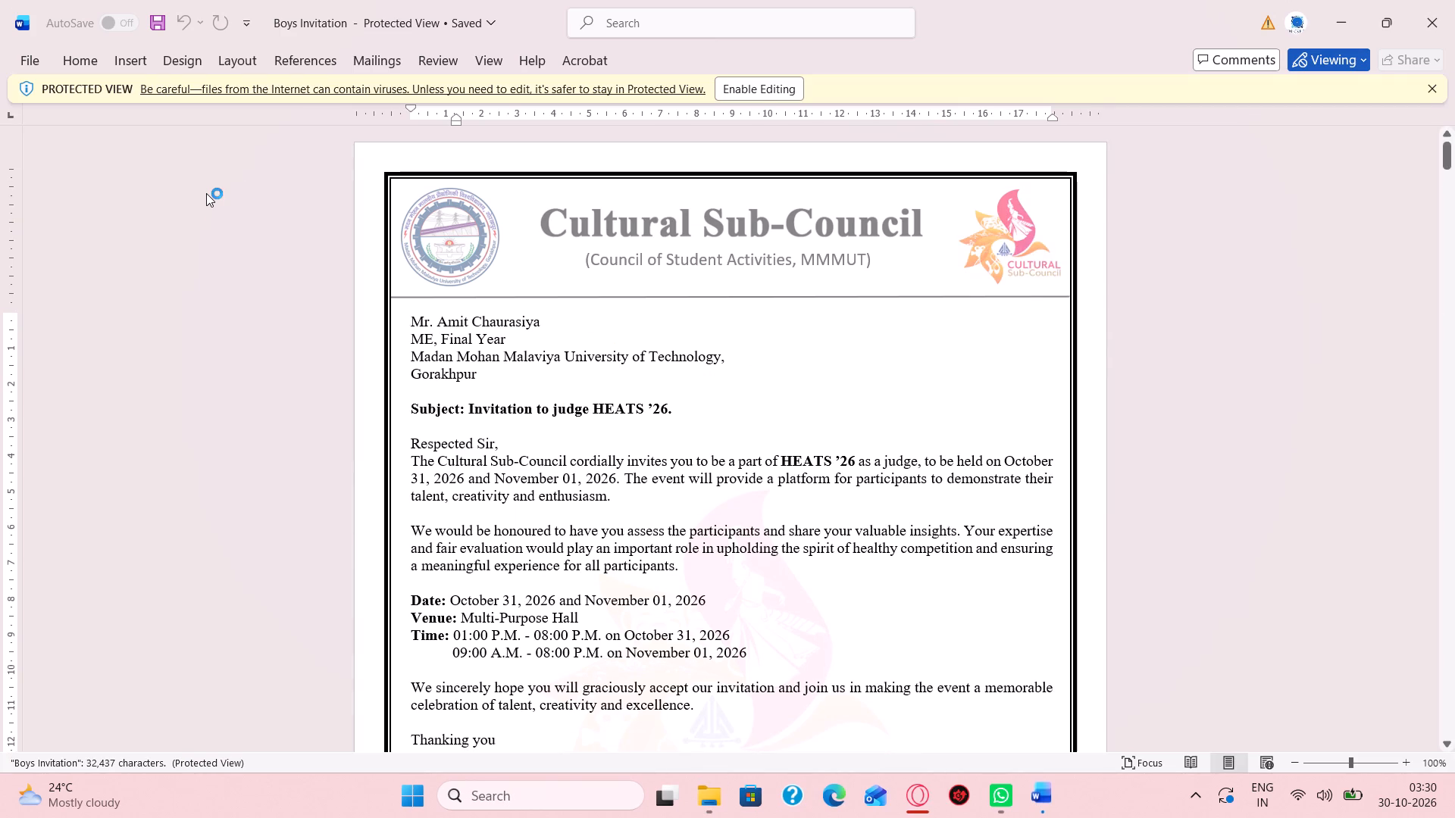
Enable editing of the Boys Invitation document in Word.
{"action": "left_click", "coordinate": [758, 91]}
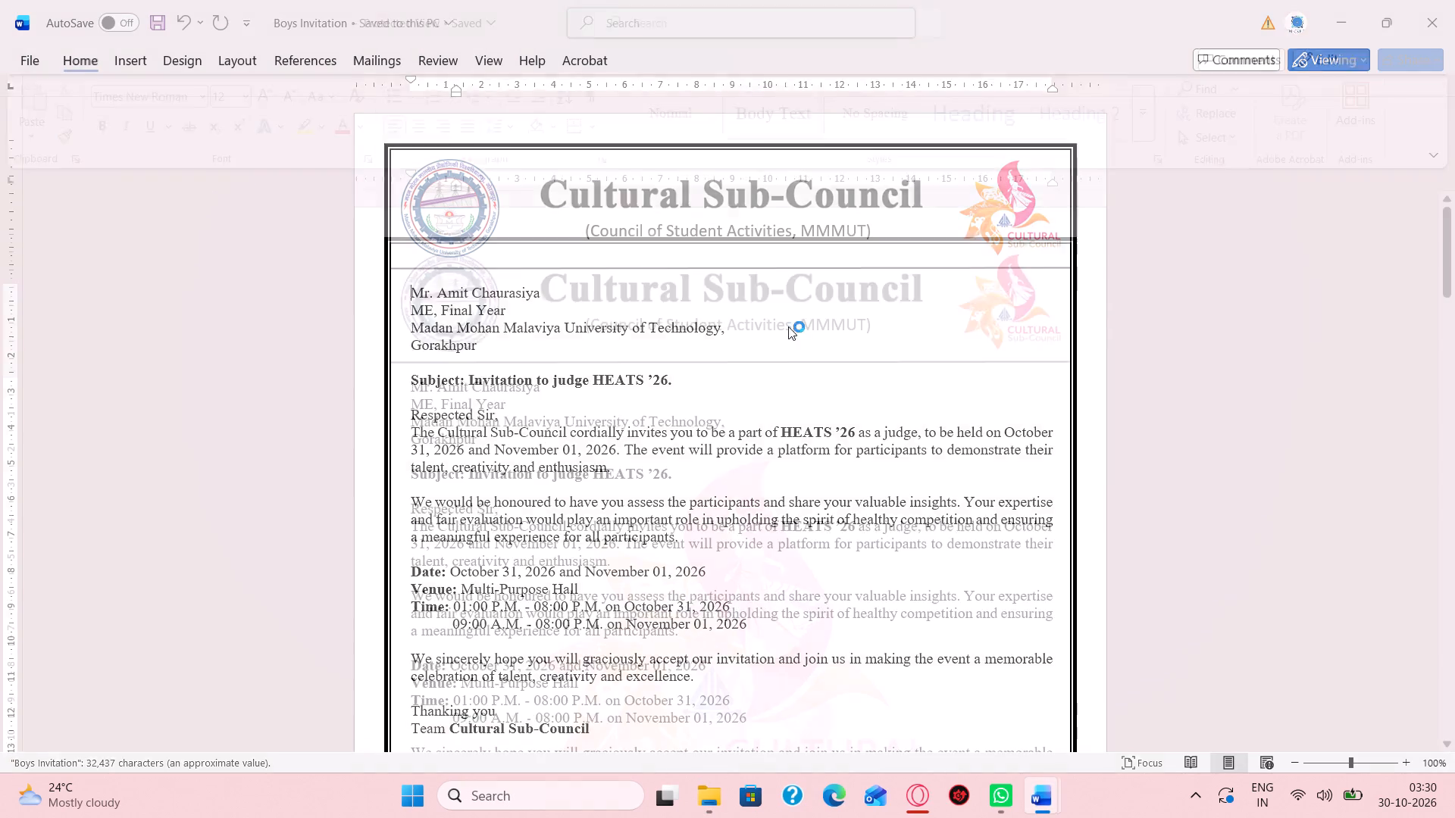
Review the HEATS '26 judge invitation on the document's first page, from the recipient's details to the closing.
{"action": "scroll", "coordinate": [729, 535], "scroll_direction": "down", "scroll_amount": 3}
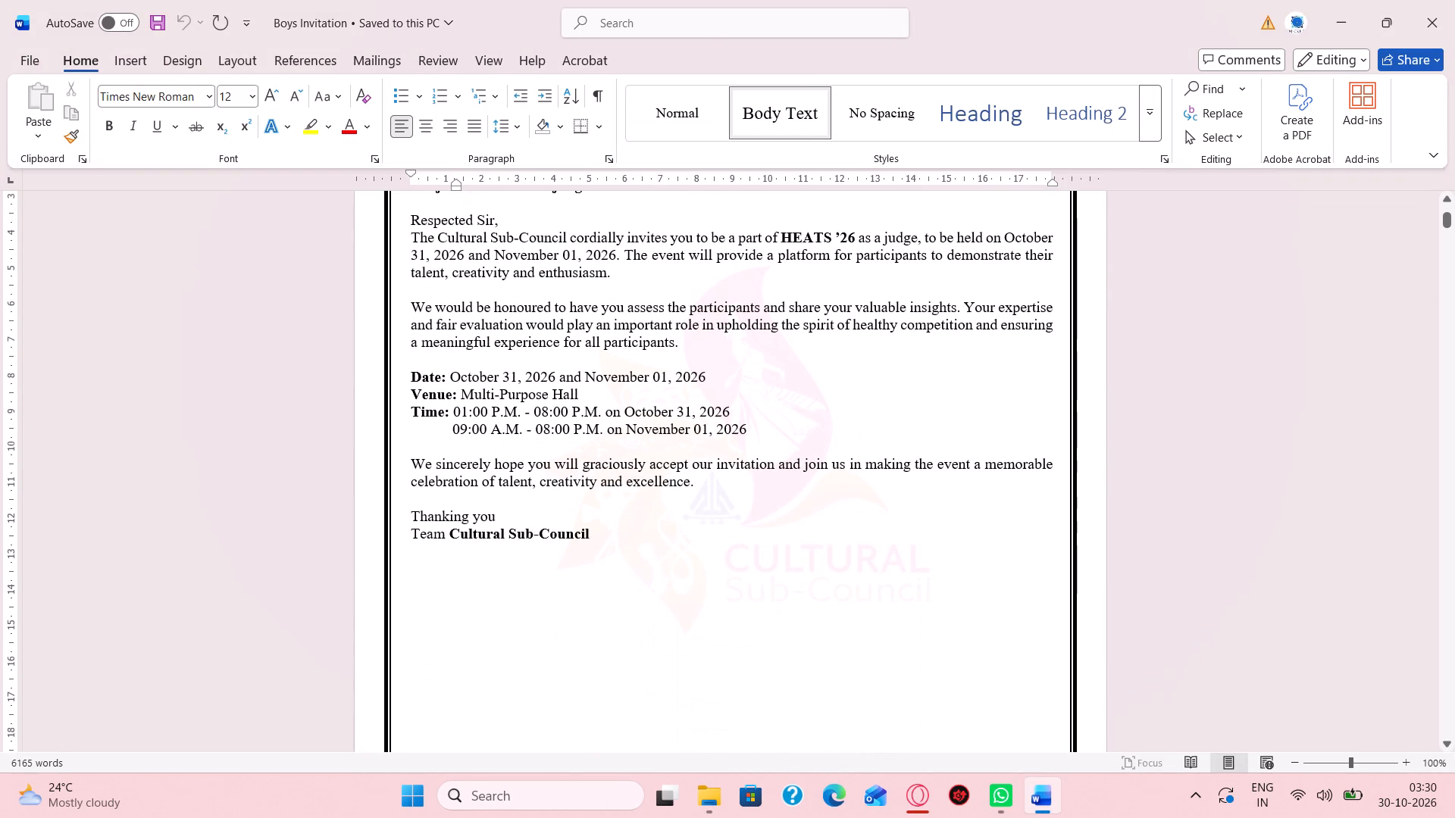
{"action": "left_click", "coordinate": [805, 375]}
{"action": "left_click", "coordinate": [602, 551]}
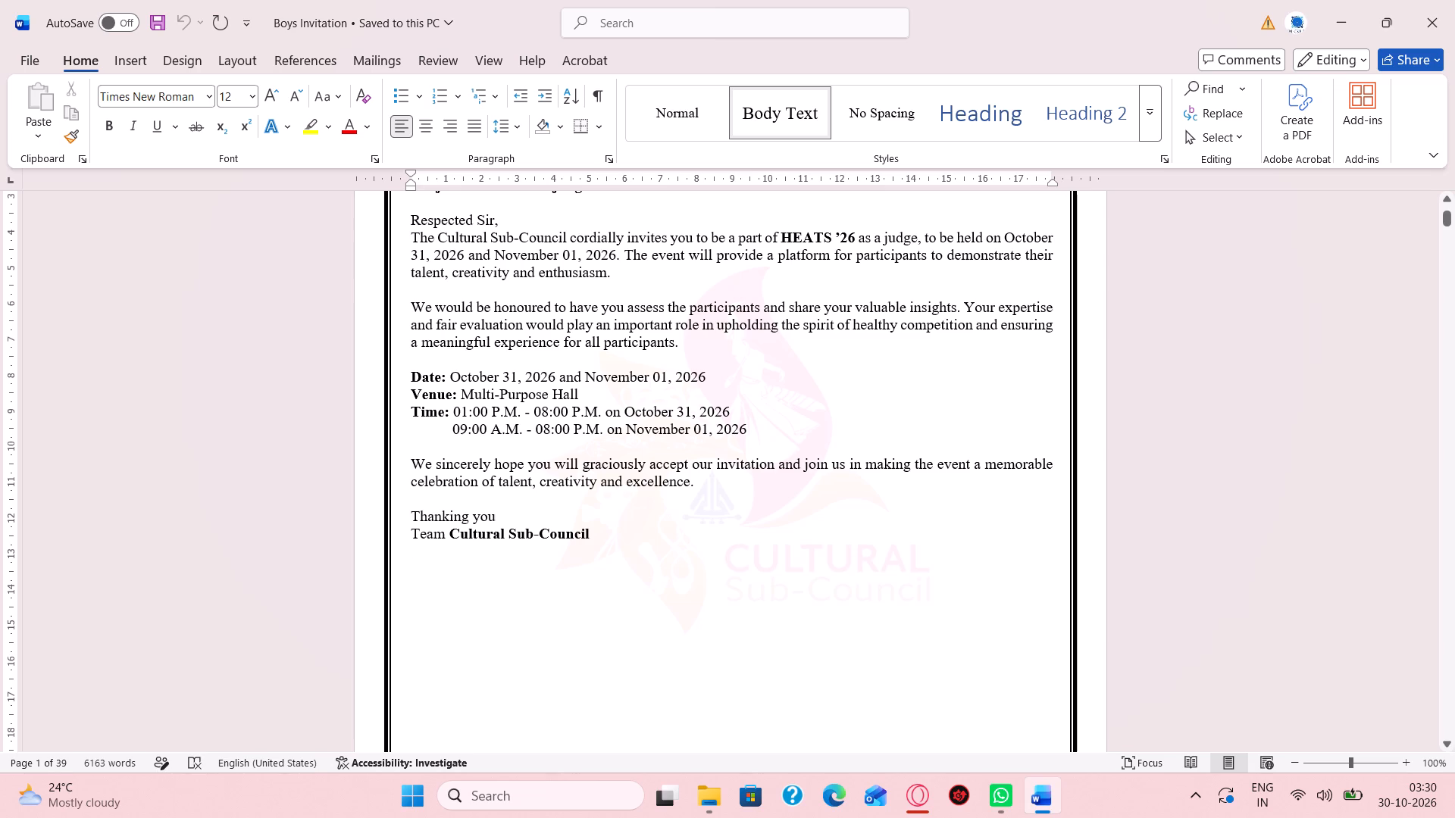
{"action": "scroll", "coordinate": [686, 415], "scroll_direction": "up", "scroll_amount": 1}
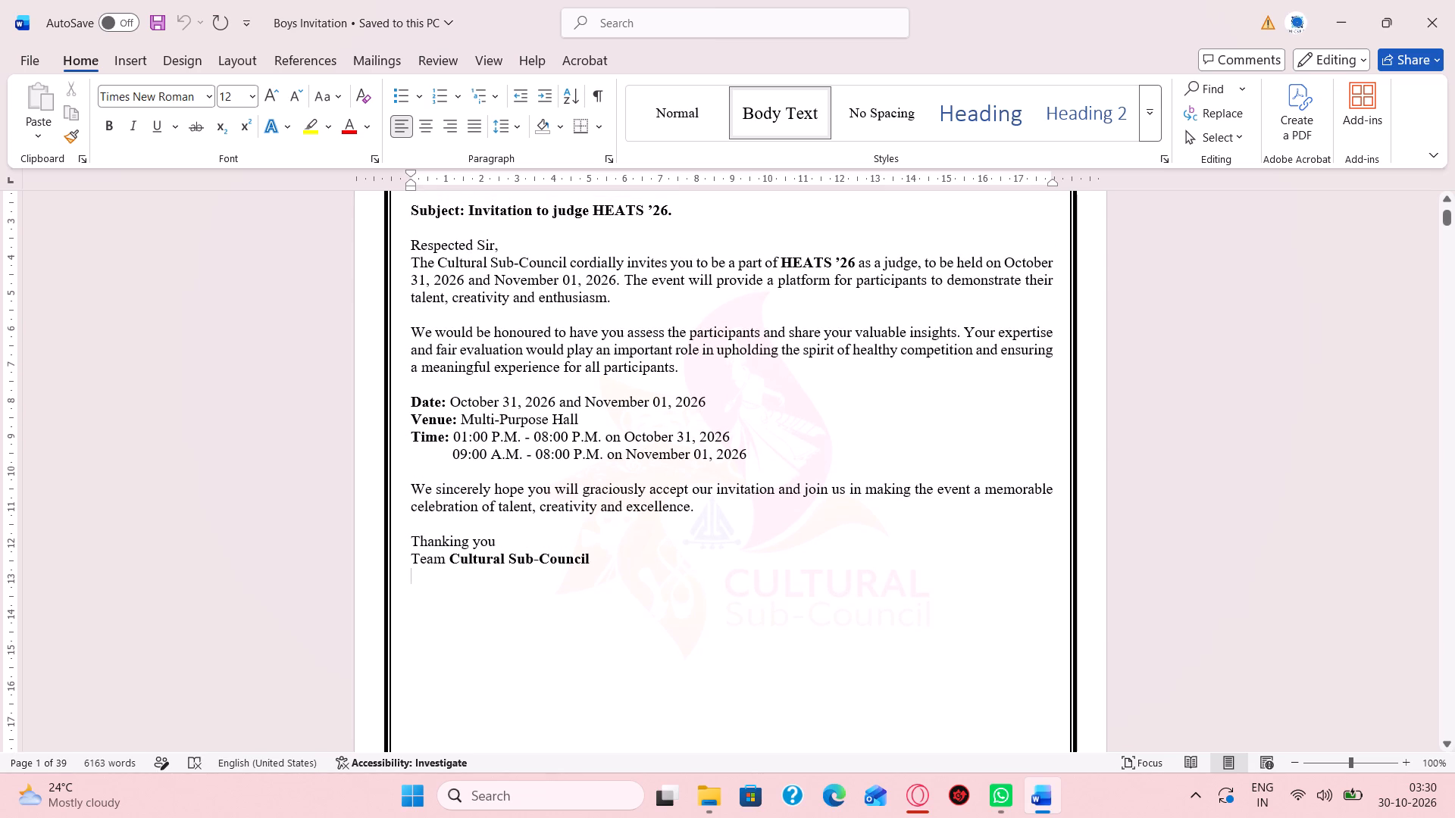
{"action": "scroll", "coordinate": [973, 262], "scroll_direction": "up", "scroll_amount": 5}
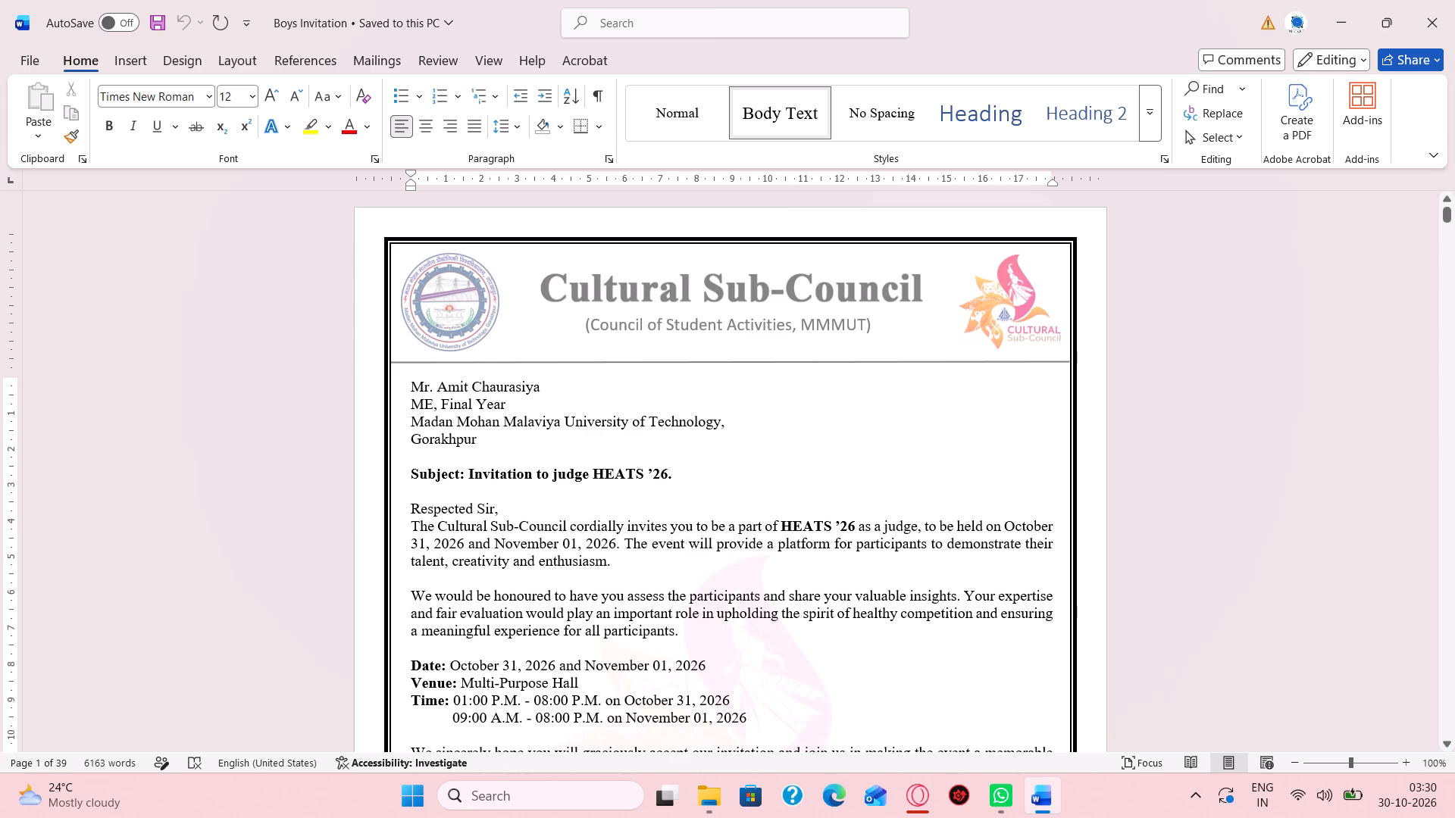
{"action": "scroll", "coordinate": [827, 455], "scroll_direction": "down", "scroll_amount": 1}
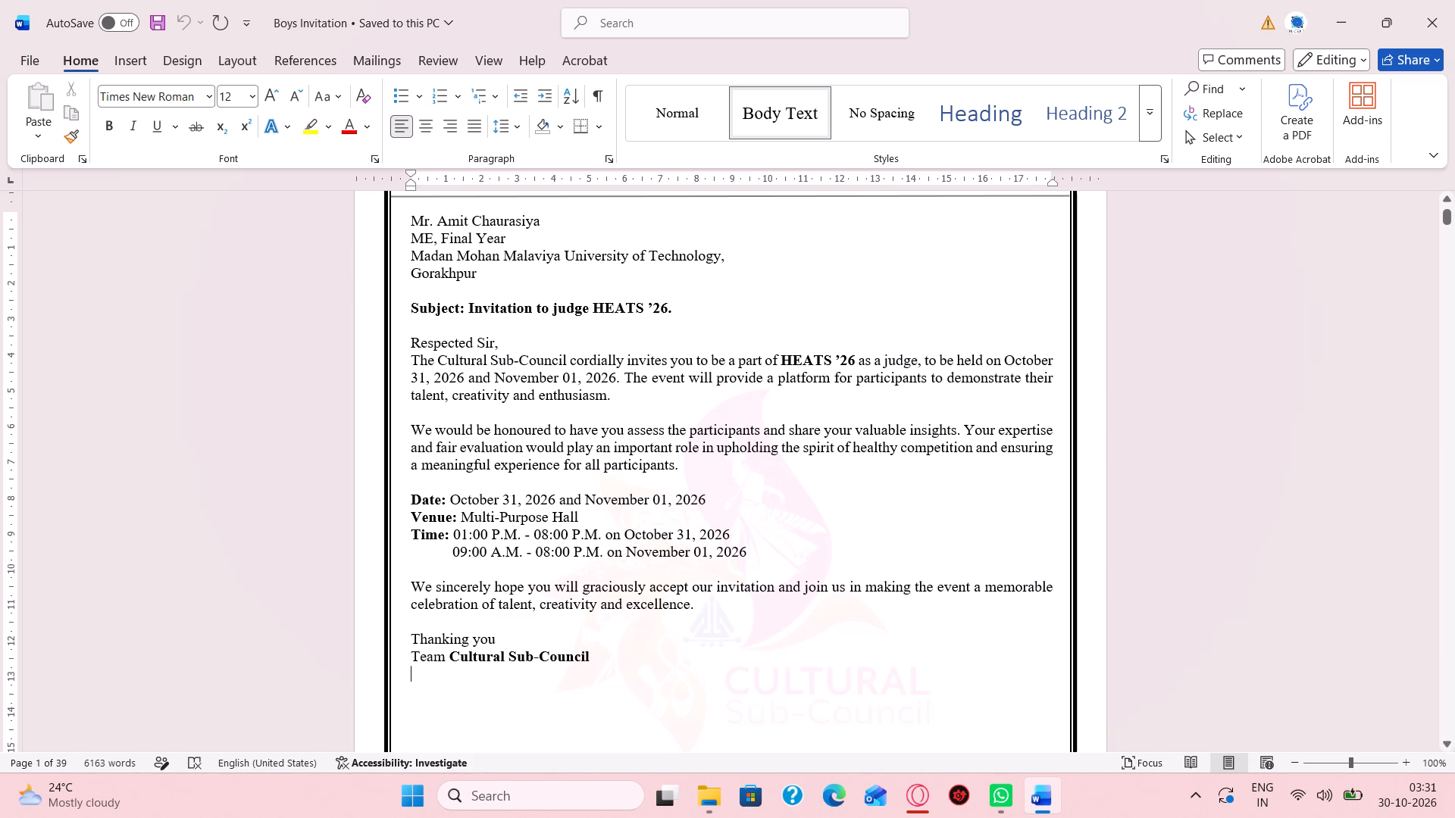
Set up a find and replace with "on October 31, 2026 and November 01, 2026" as both the search and replacement text.
{"action": "left_click", "coordinate": [984, 360]}
{"action": "left_click_drag", "start_coordinate": [1007, 363], "coordinate": [546, 394]}
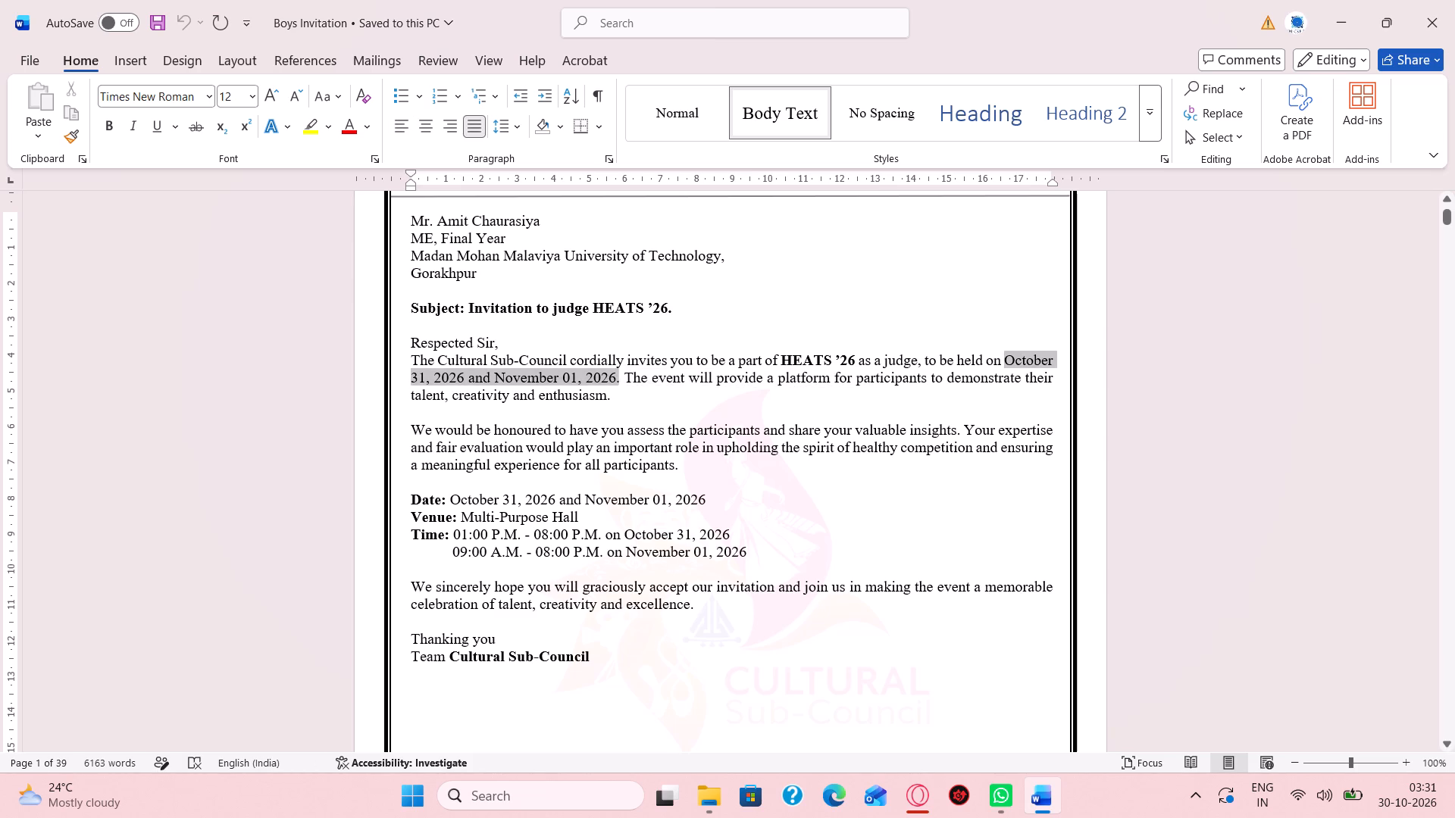
{"action": "left_click_drag", "start_coordinate": [546, 394], "coordinate": [585, 380]}
{"action": "left_click", "coordinate": [930, 392]}
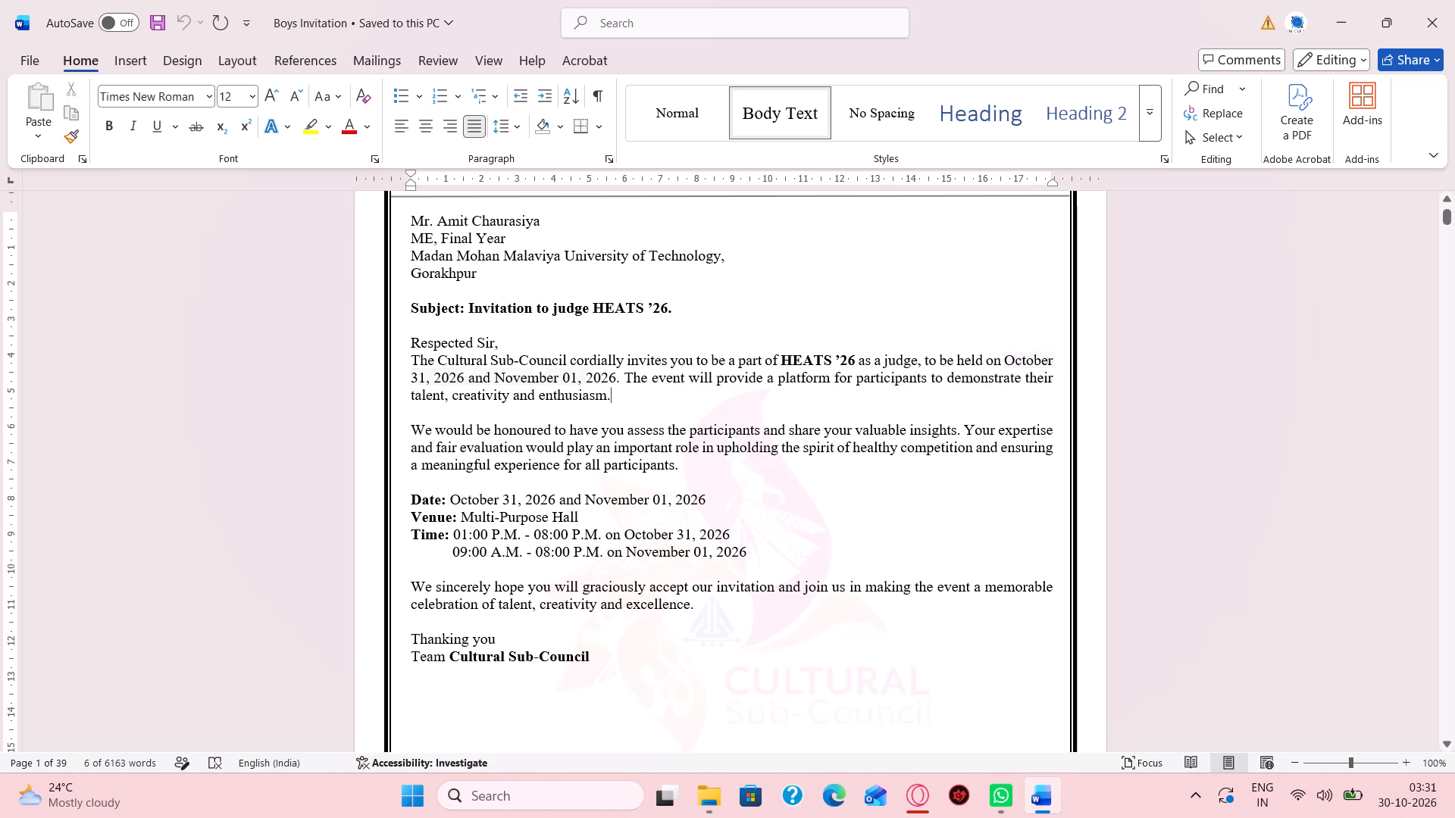
{"action": "left_click_drag", "start_coordinate": [987, 362], "coordinate": [996, 379]}
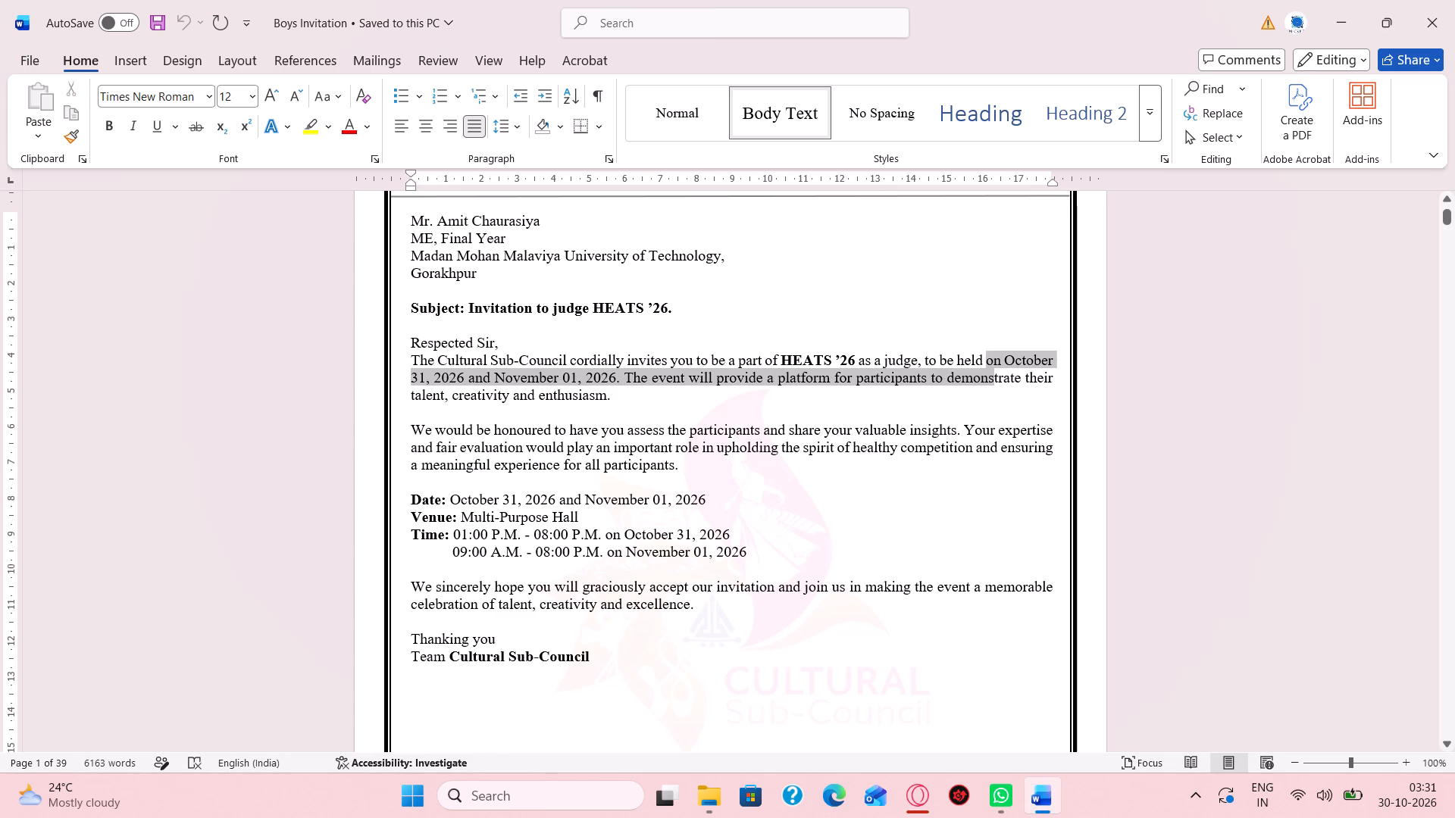
{"action": "left_click_drag", "start_coordinate": [996, 379], "coordinate": [613, 369]}
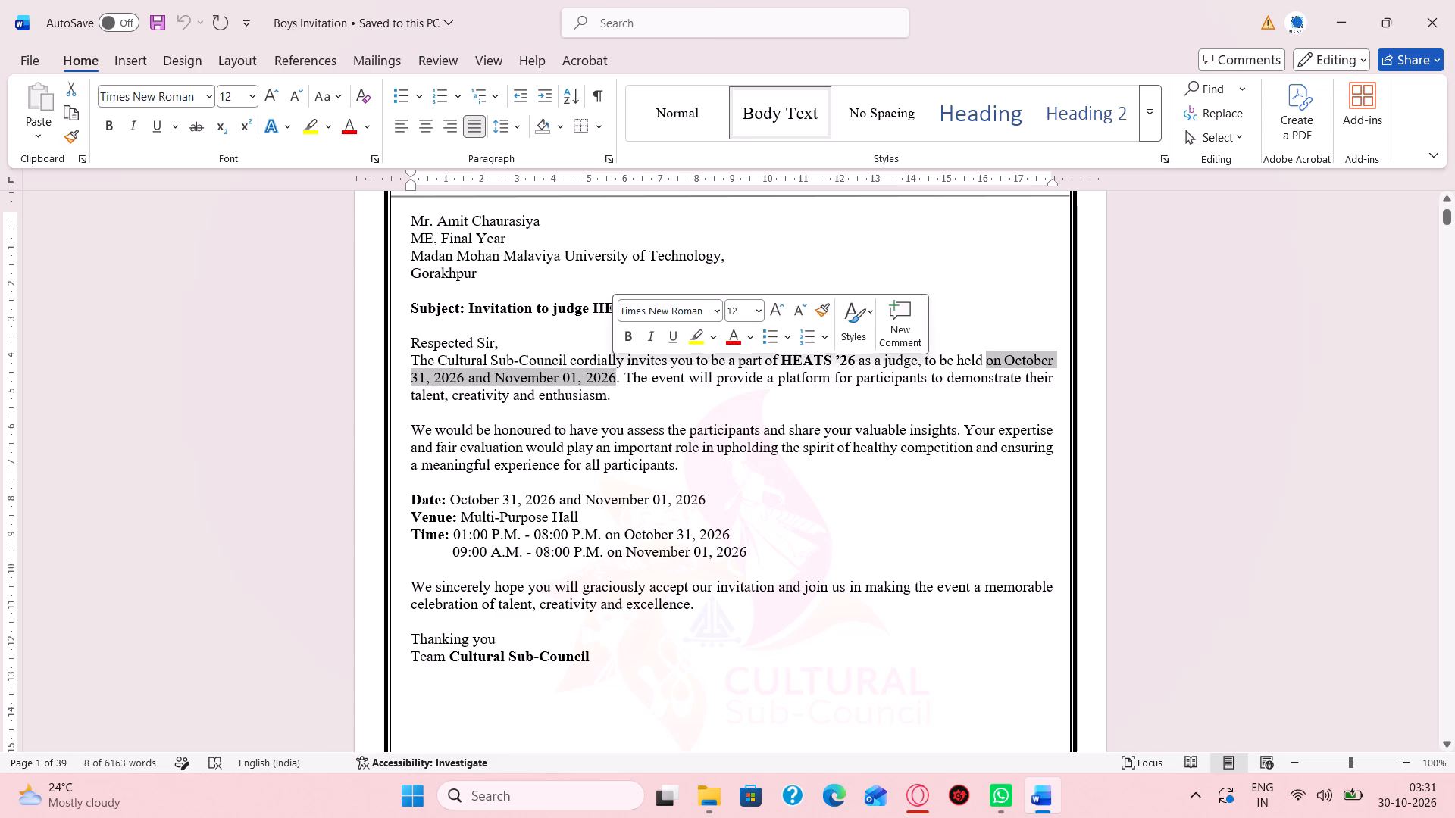
{"action": "key", "text": "ctrl+c"}
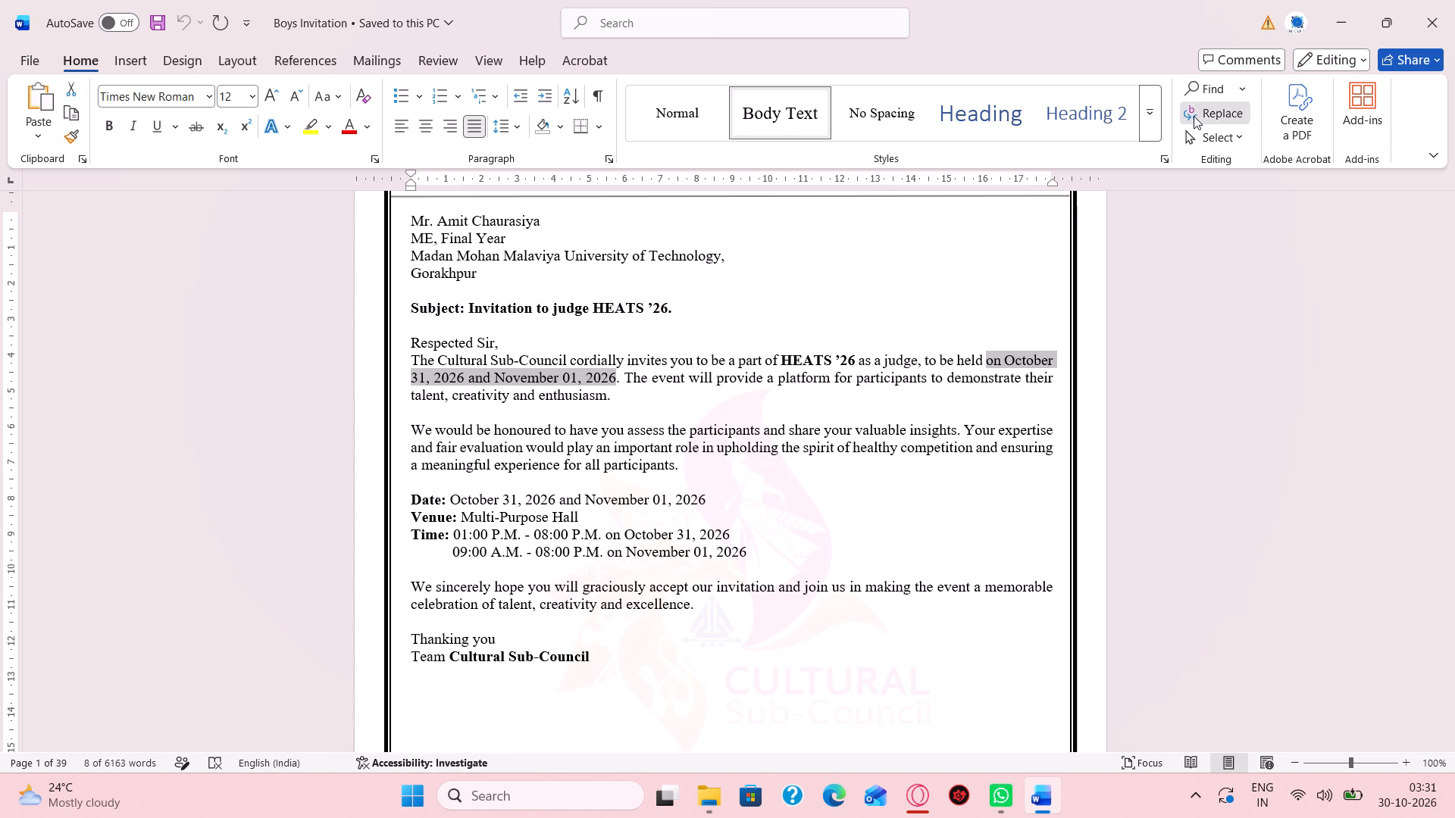
{"action": "left_click", "coordinate": [1194, 116]}
{"action": "key", "text": "ctrl+v"}
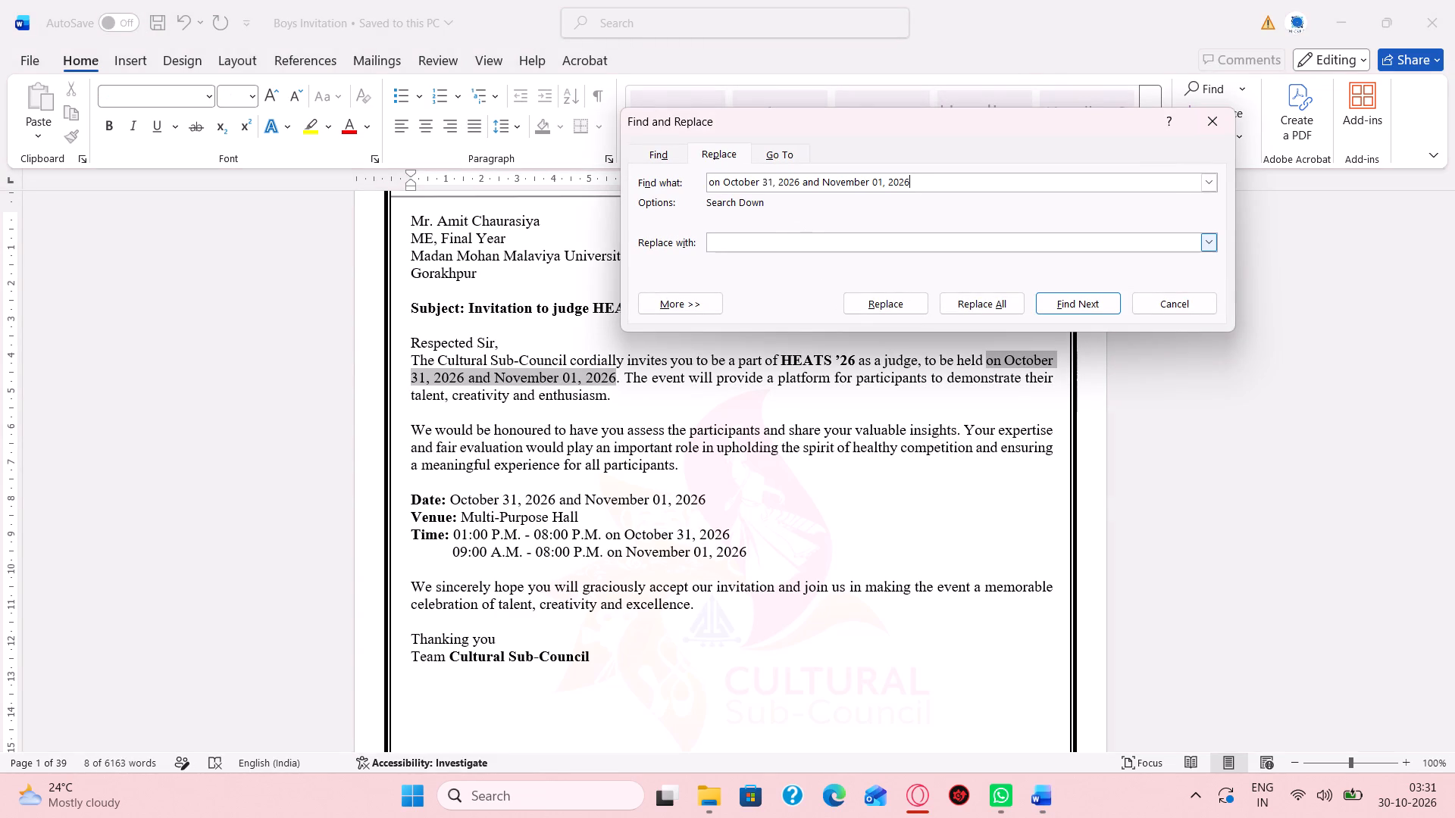
{"action": "left_click", "coordinate": [830, 245]}
{"action": "key", "text": "ctrl+v"}
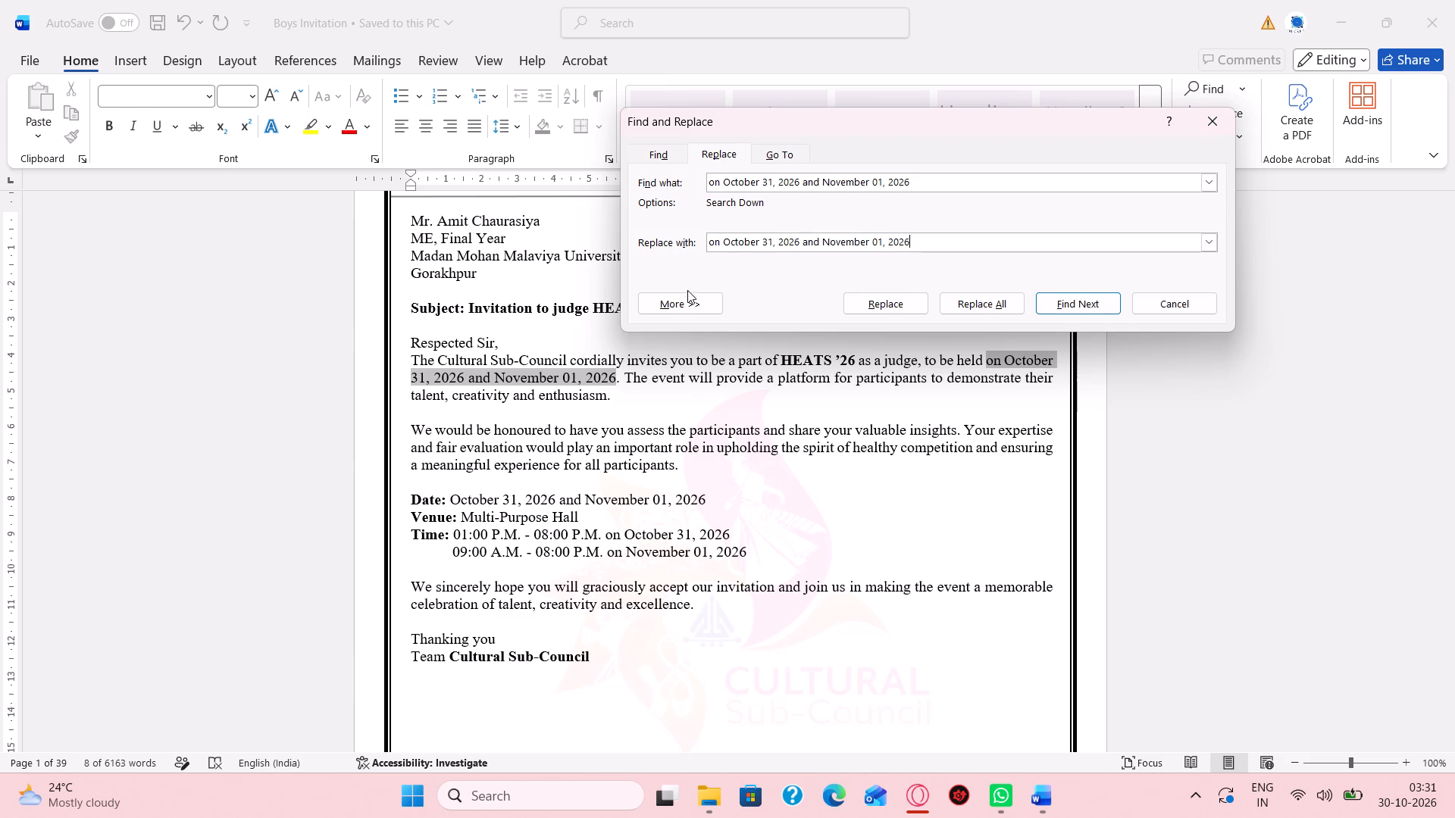
Set the replacement font style to Bold and replace every occurrence of the date phrase throughout the document.
{"action": "left_click", "coordinate": [699, 301]}
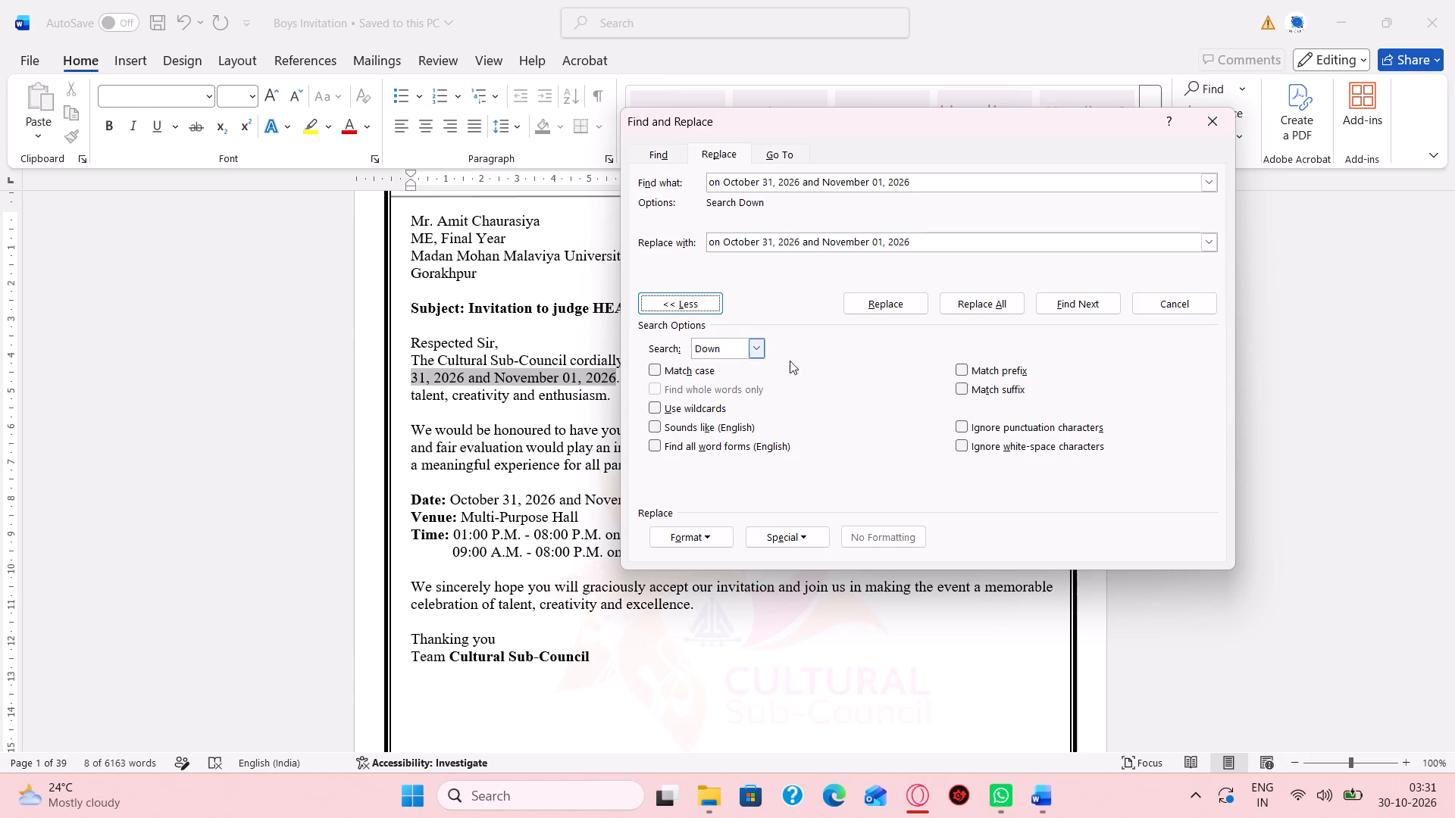
{"action": "left_click", "coordinate": [709, 529]}
{"action": "left_click", "coordinate": [731, 555]}
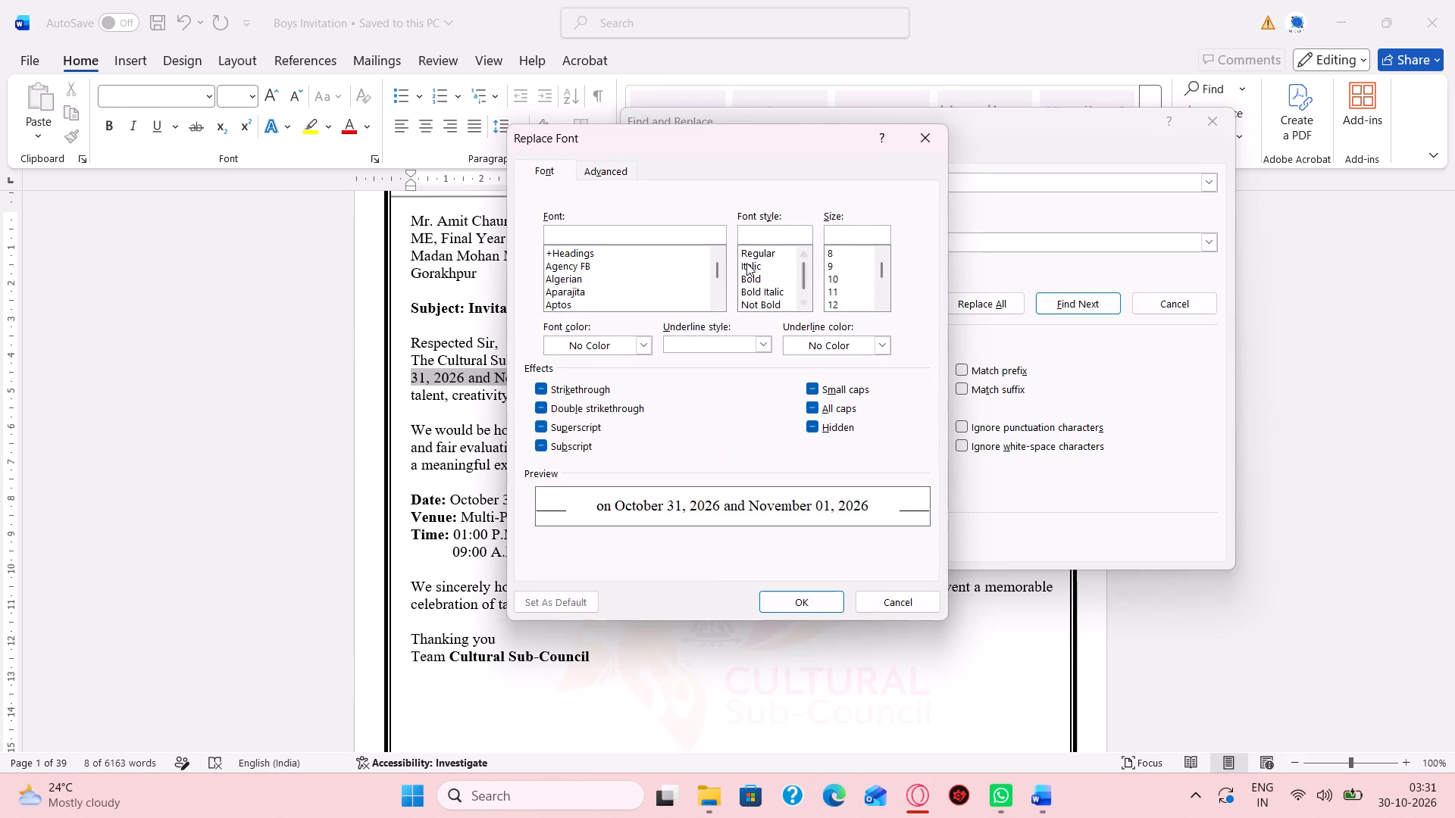
{"action": "left_click", "coordinate": [743, 278]}
{"action": "left_click", "coordinate": [805, 596]}
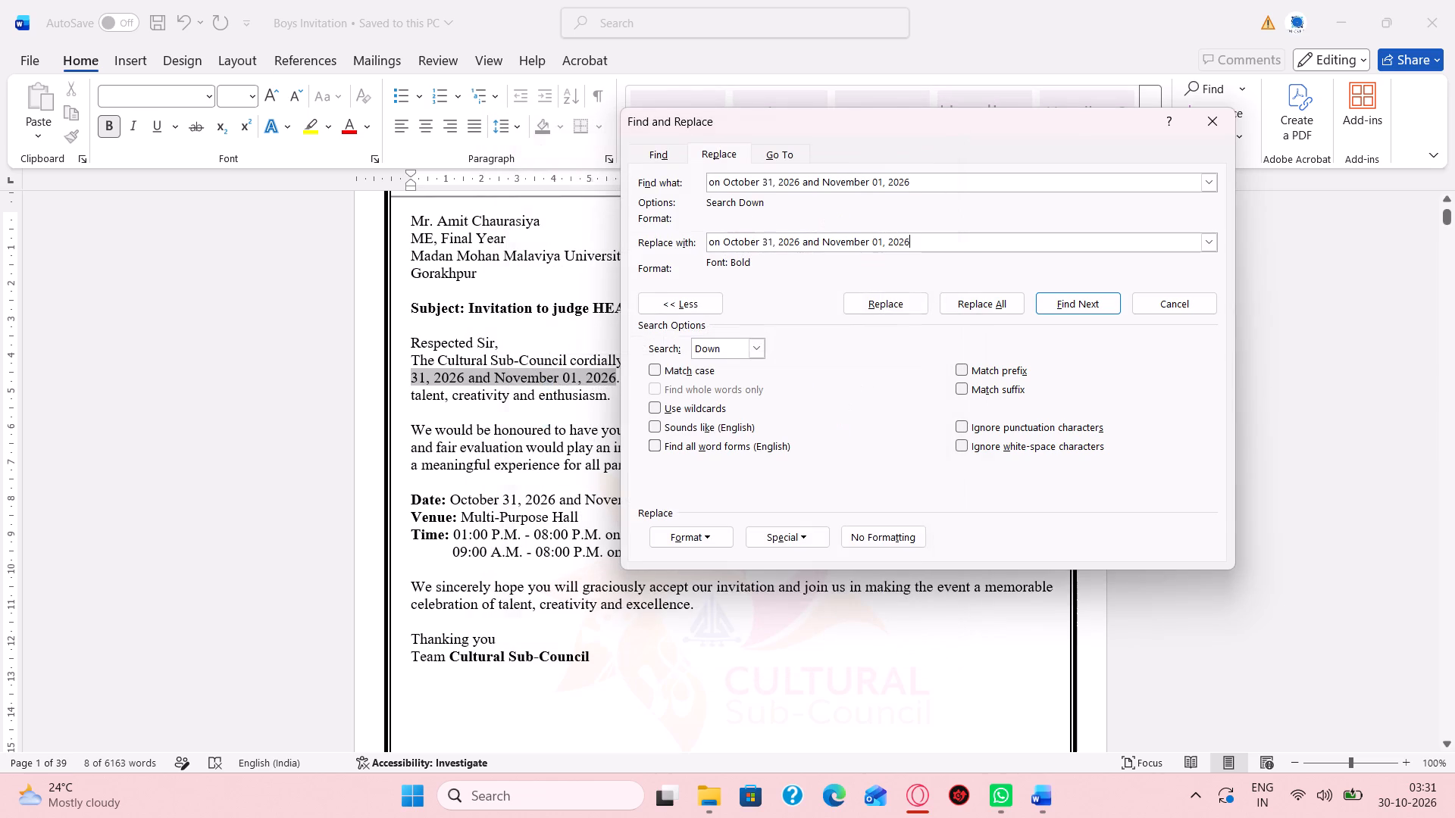
{"action": "left_click", "coordinate": [1009, 305]}
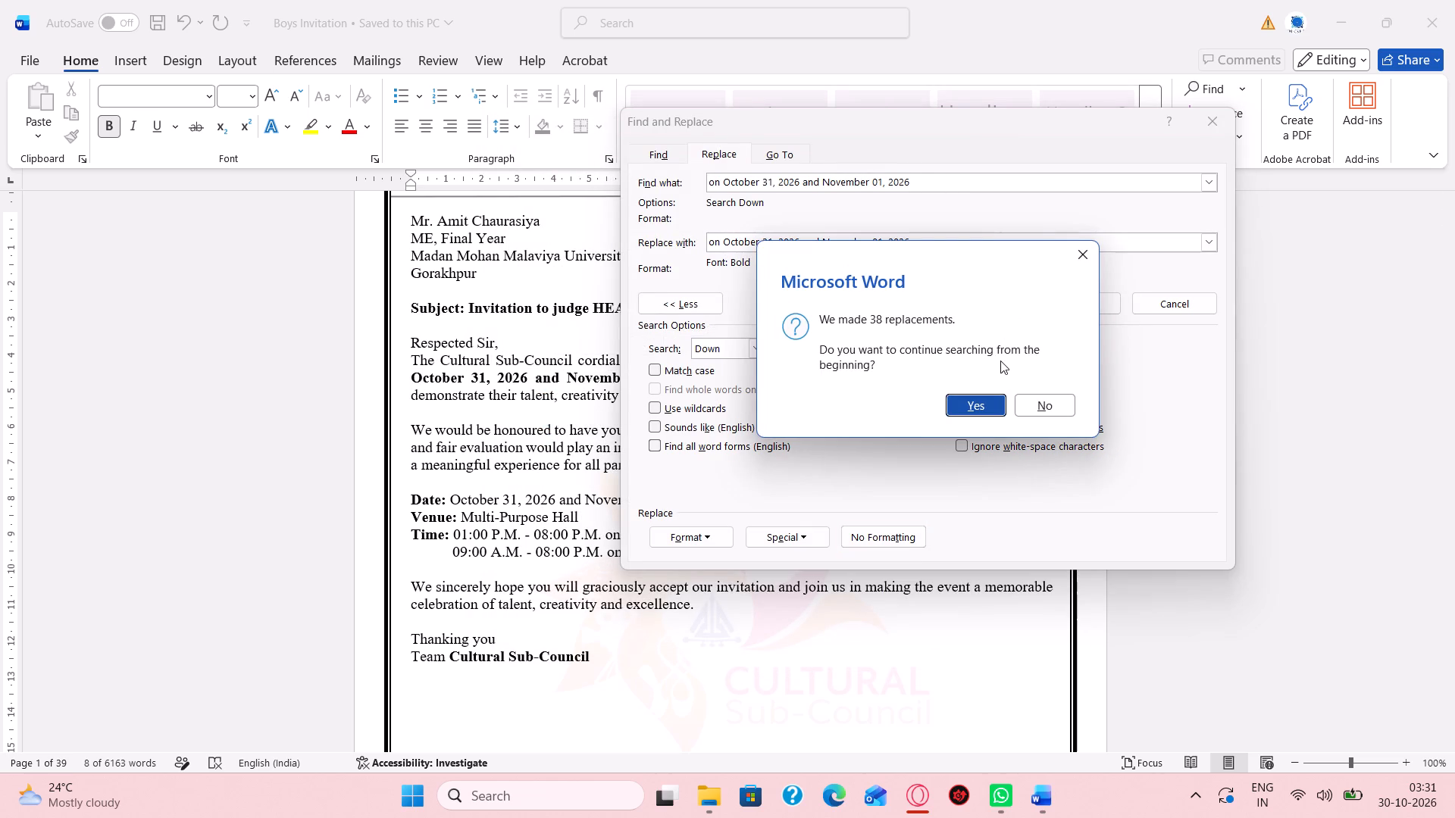
{"action": "left_click", "coordinate": [987, 406]}
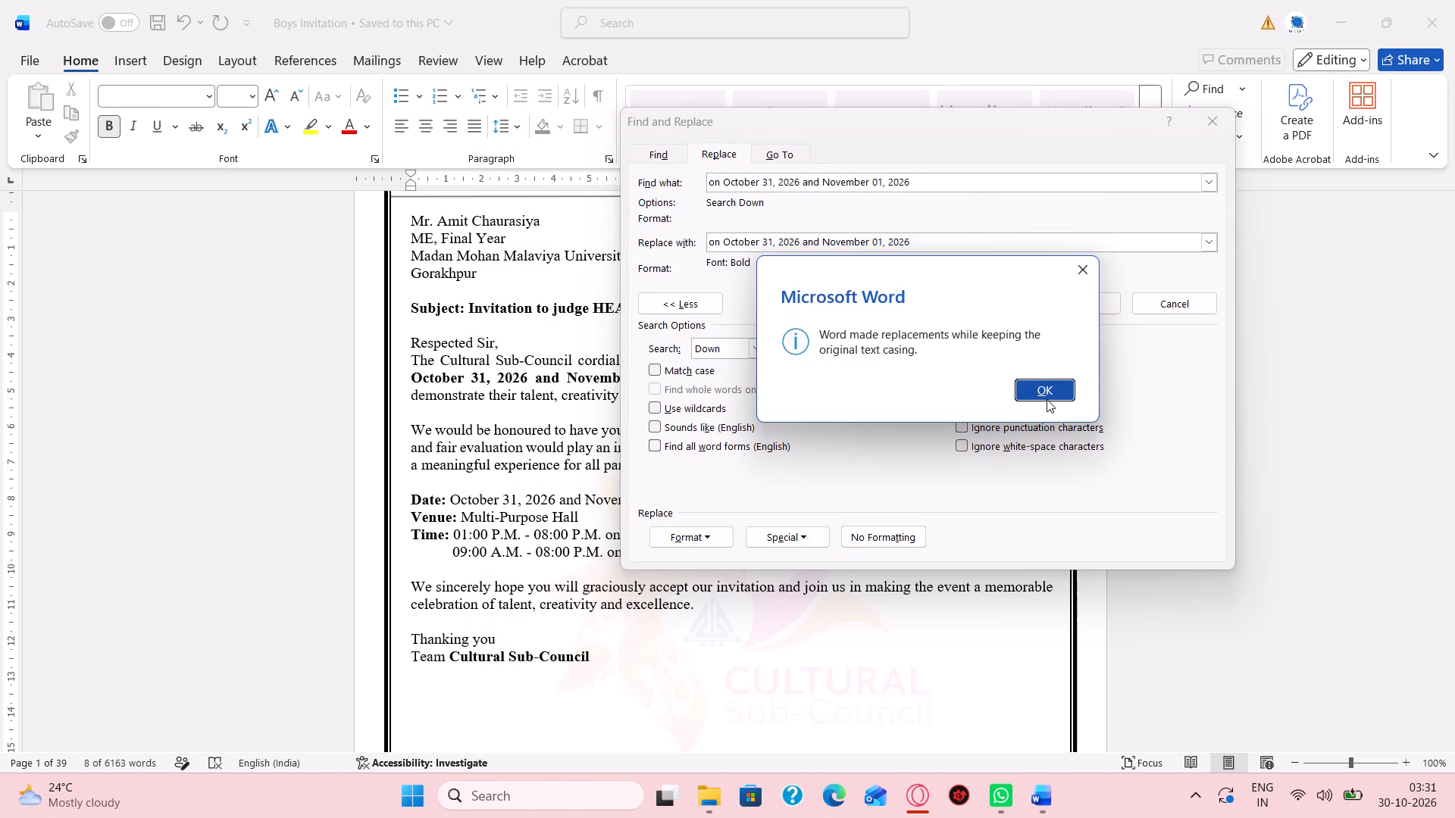
{"action": "left_click", "coordinate": [1042, 394]}
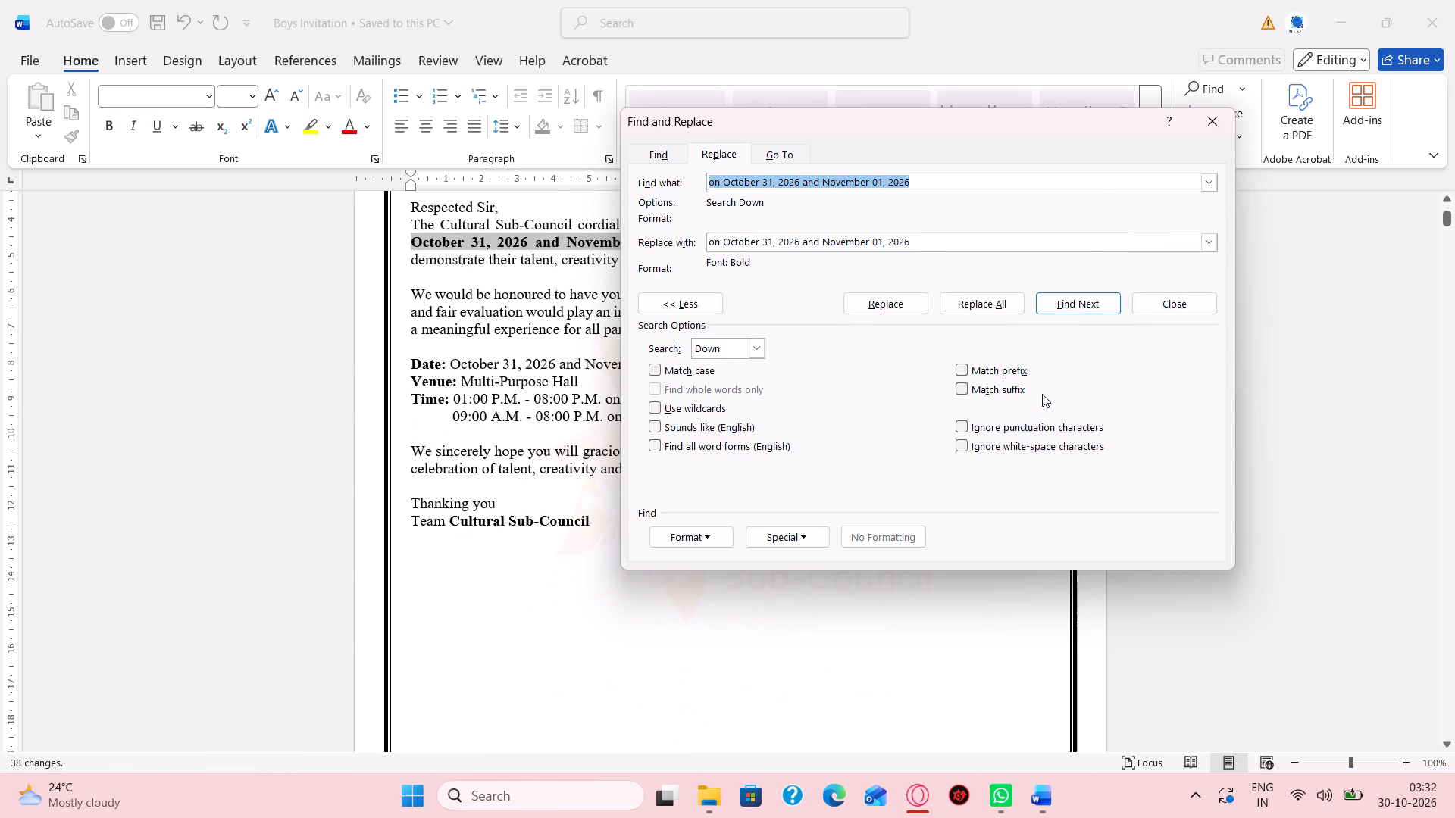
{"action": "left_click", "coordinate": [1207, 122]}
{"action": "left_click", "coordinate": [1188, 364]}
Set up a find and replace with the word "on" before the bold dates as both the search and replacement text.
{"action": "scroll", "coordinate": [1188, 364], "scroll_direction": "up", "scroll_amount": 1}
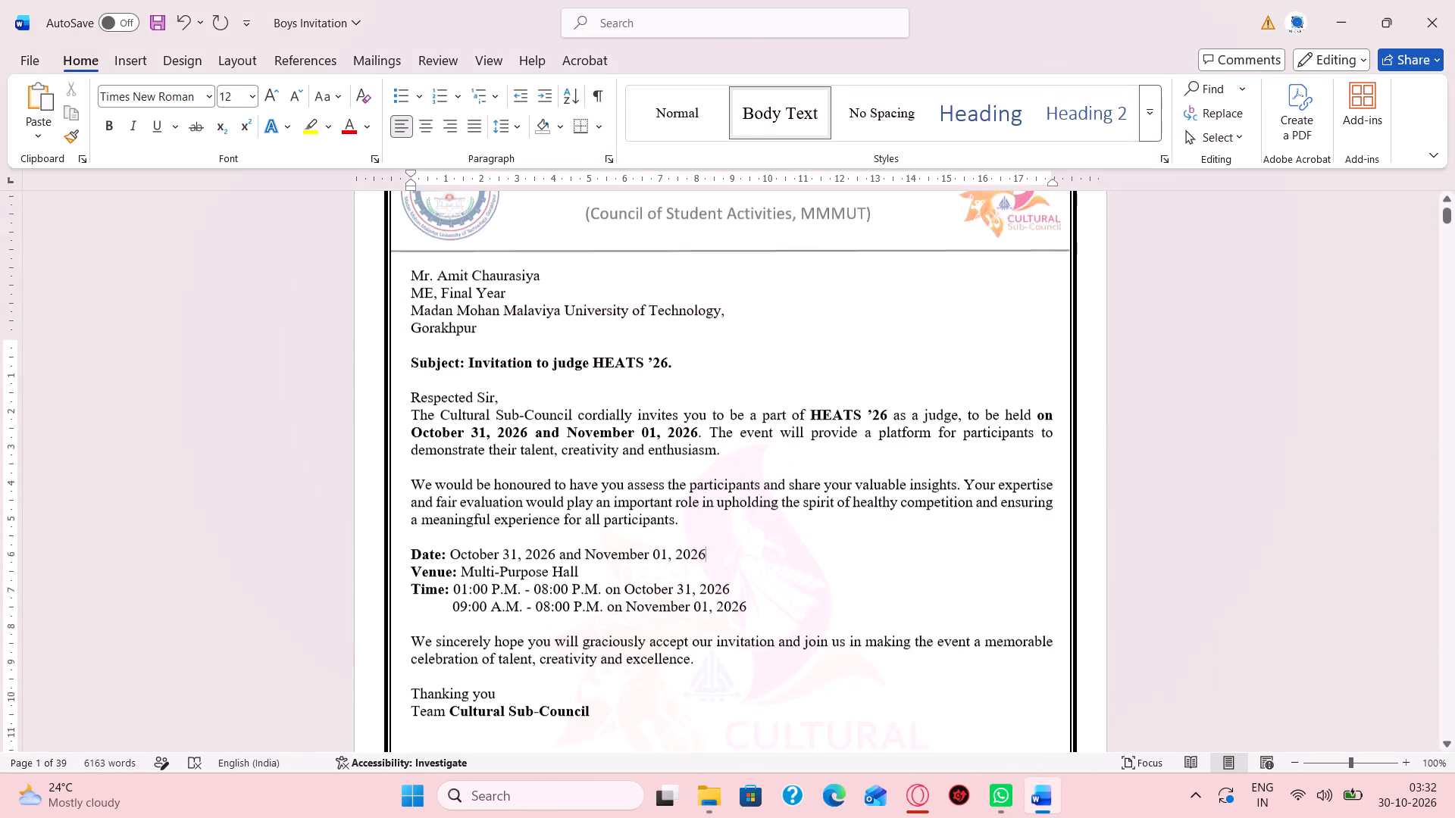
{"action": "scroll", "coordinate": [1188, 364], "scroll_direction": "up", "scroll_amount": 1}
{"action": "scroll", "coordinate": [1188, 364], "scroll_direction": "down", "scroll_amount": 5}
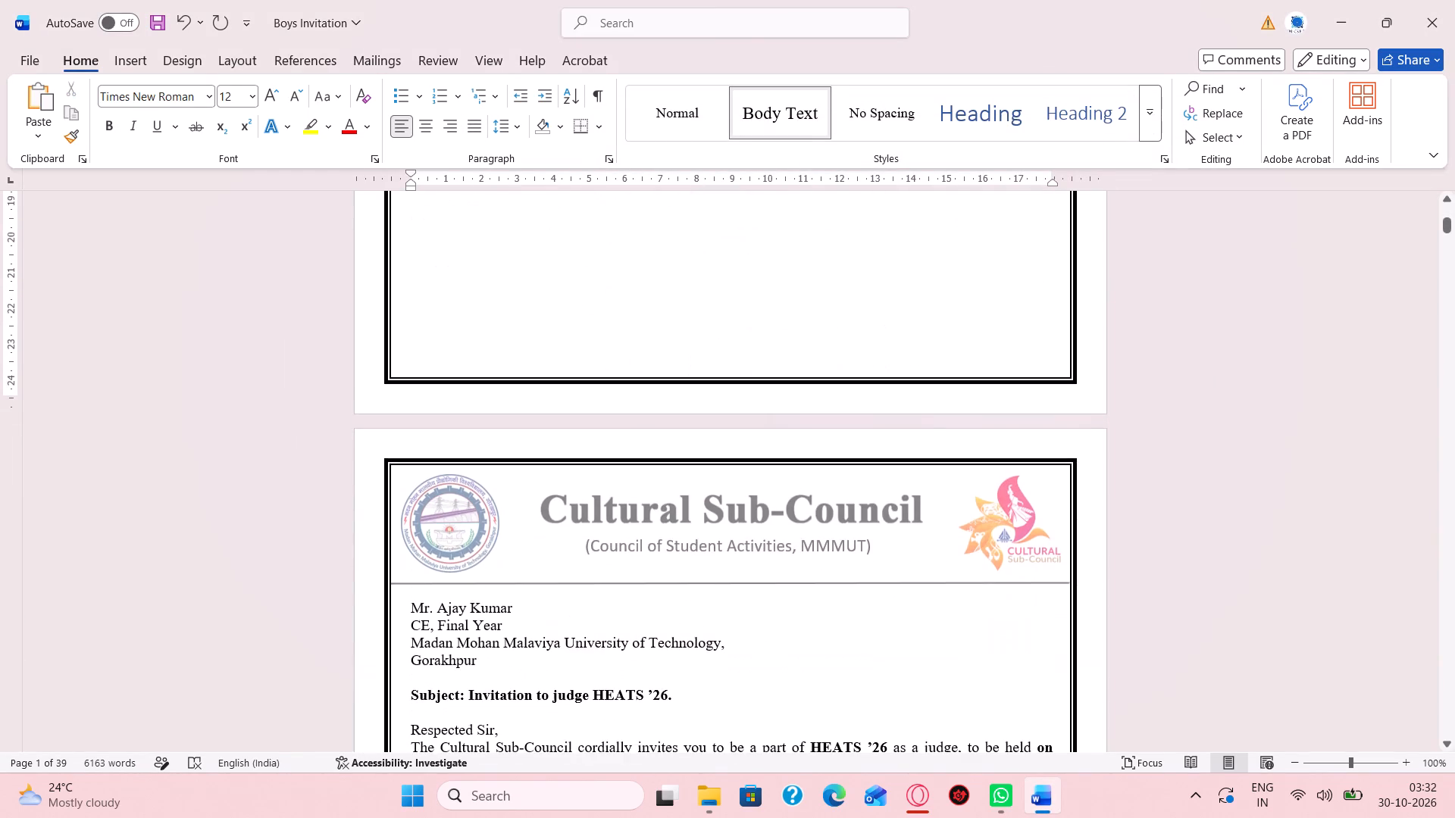
{"action": "scroll", "coordinate": [1188, 364], "scroll_direction": "right", "scroll_amount": 1}
{"action": "scroll", "coordinate": [1188, 364], "scroll_direction": "up", "scroll_amount": 3}
{"action": "scroll", "coordinate": [962, 498], "scroll_direction": "down", "scroll_amount": 1}
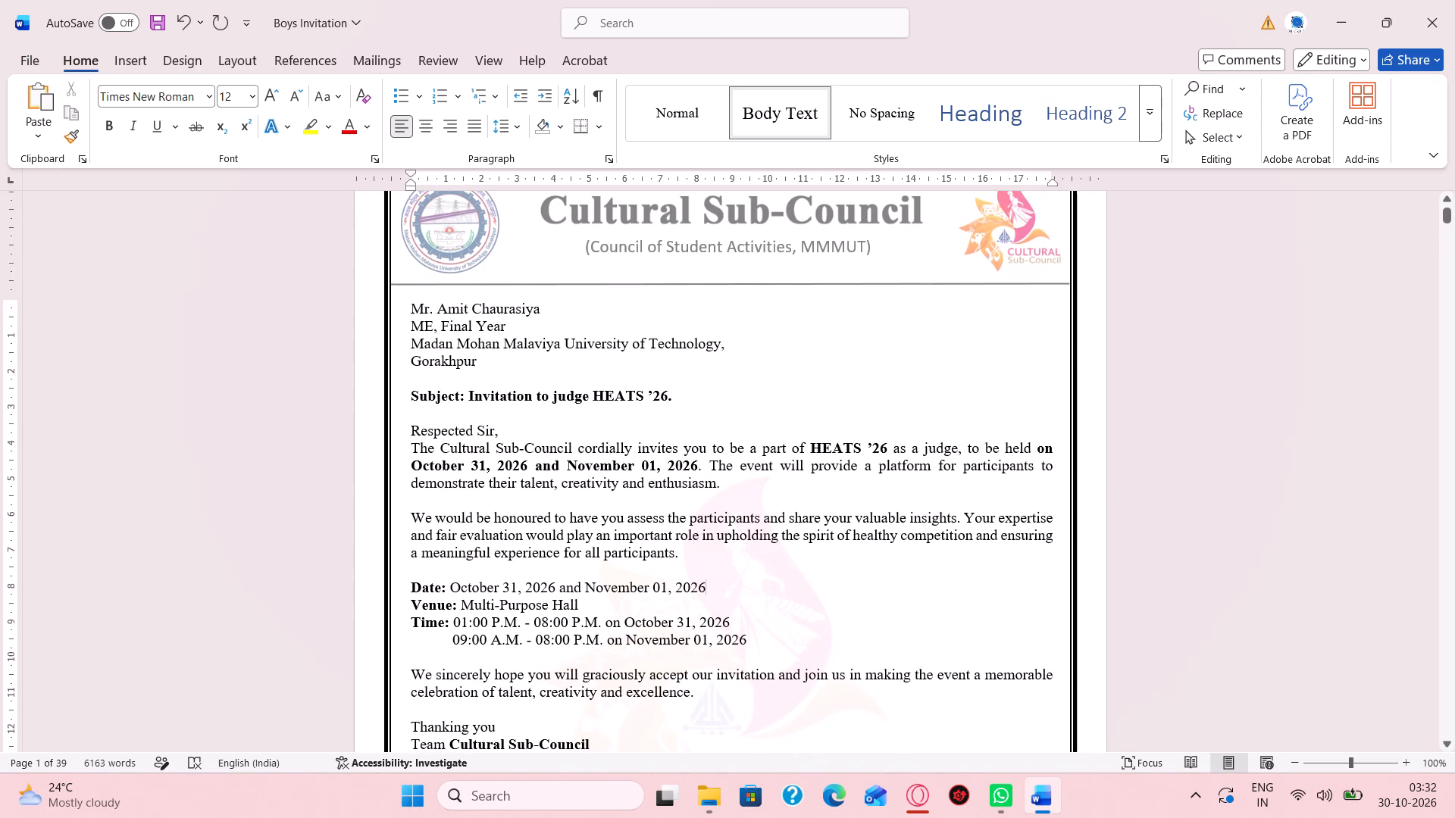
{"action": "left_click_drag", "start_coordinate": [1038, 444], "coordinate": [1049, 447]}
{"action": "left_click_drag", "start_coordinate": [1049, 447], "coordinate": [1050, 447]}
{"action": "key", "text": "ctrl+c"}
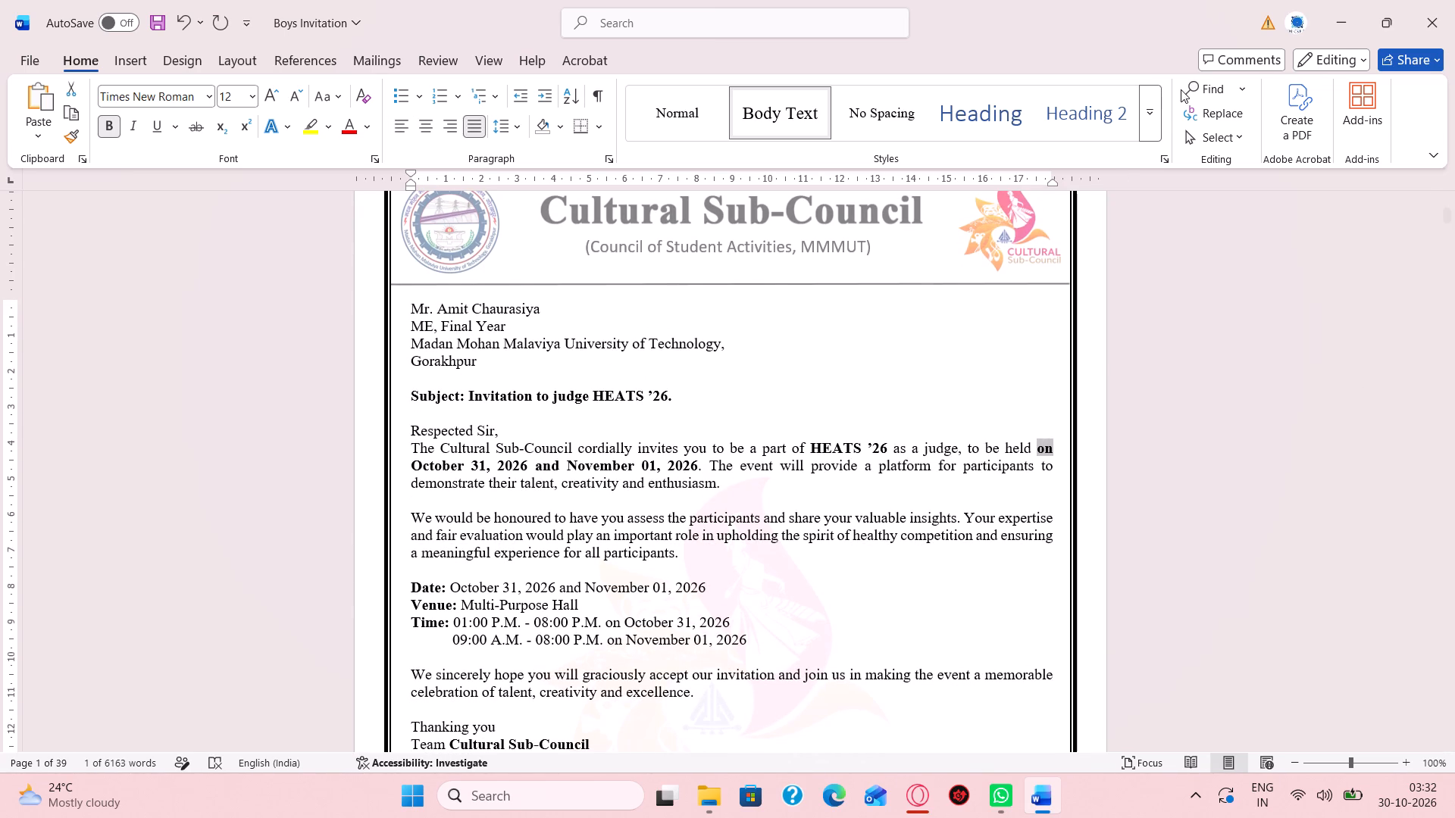
{"action": "left_click", "coordinate": [1190, 107]}
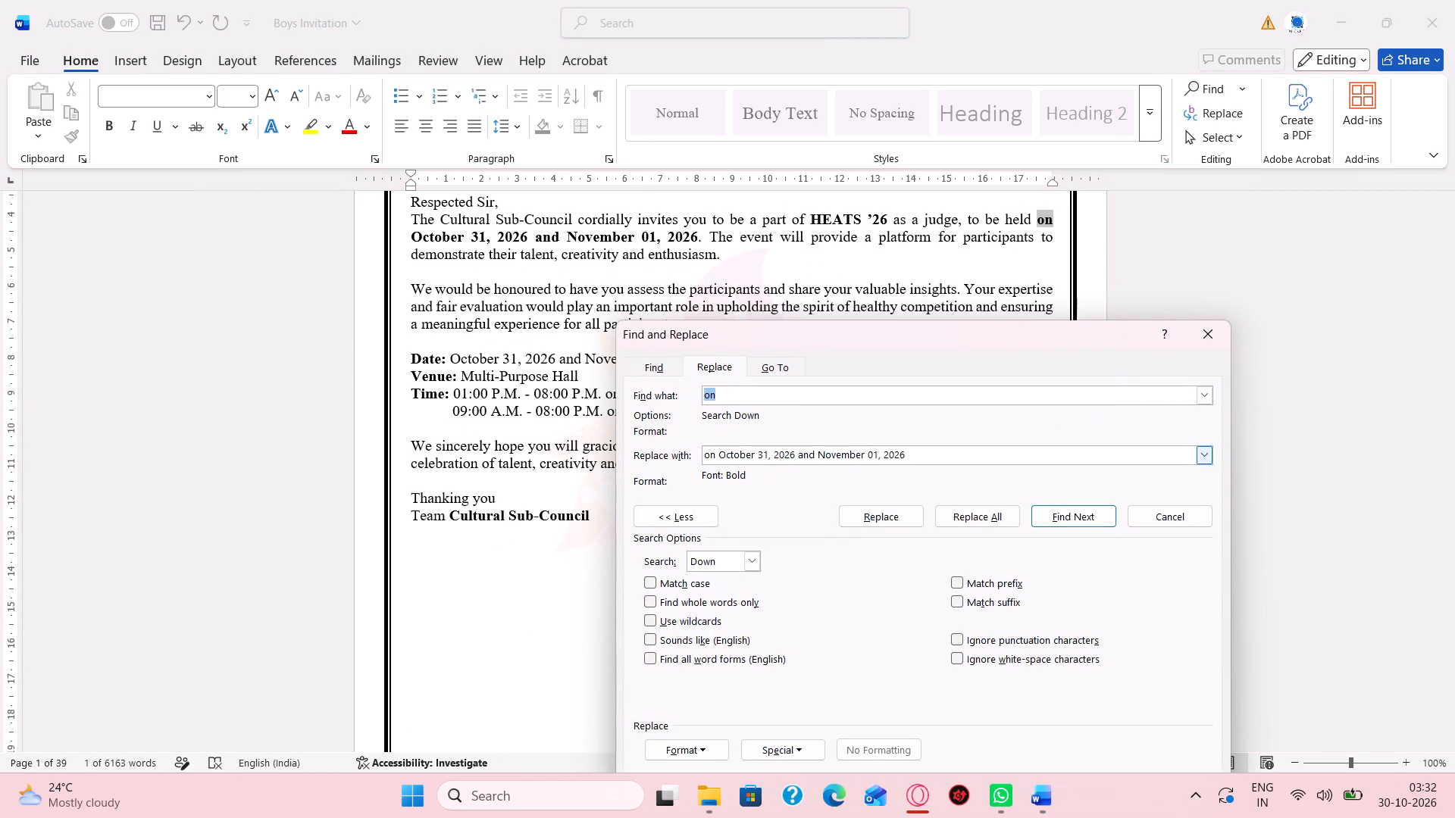
{"action": "left_click", "coordinate": [943, 458]}
{"action": "key", "text": "ctrl+a"}
{"action": "key", "text": "ctrl+v"}
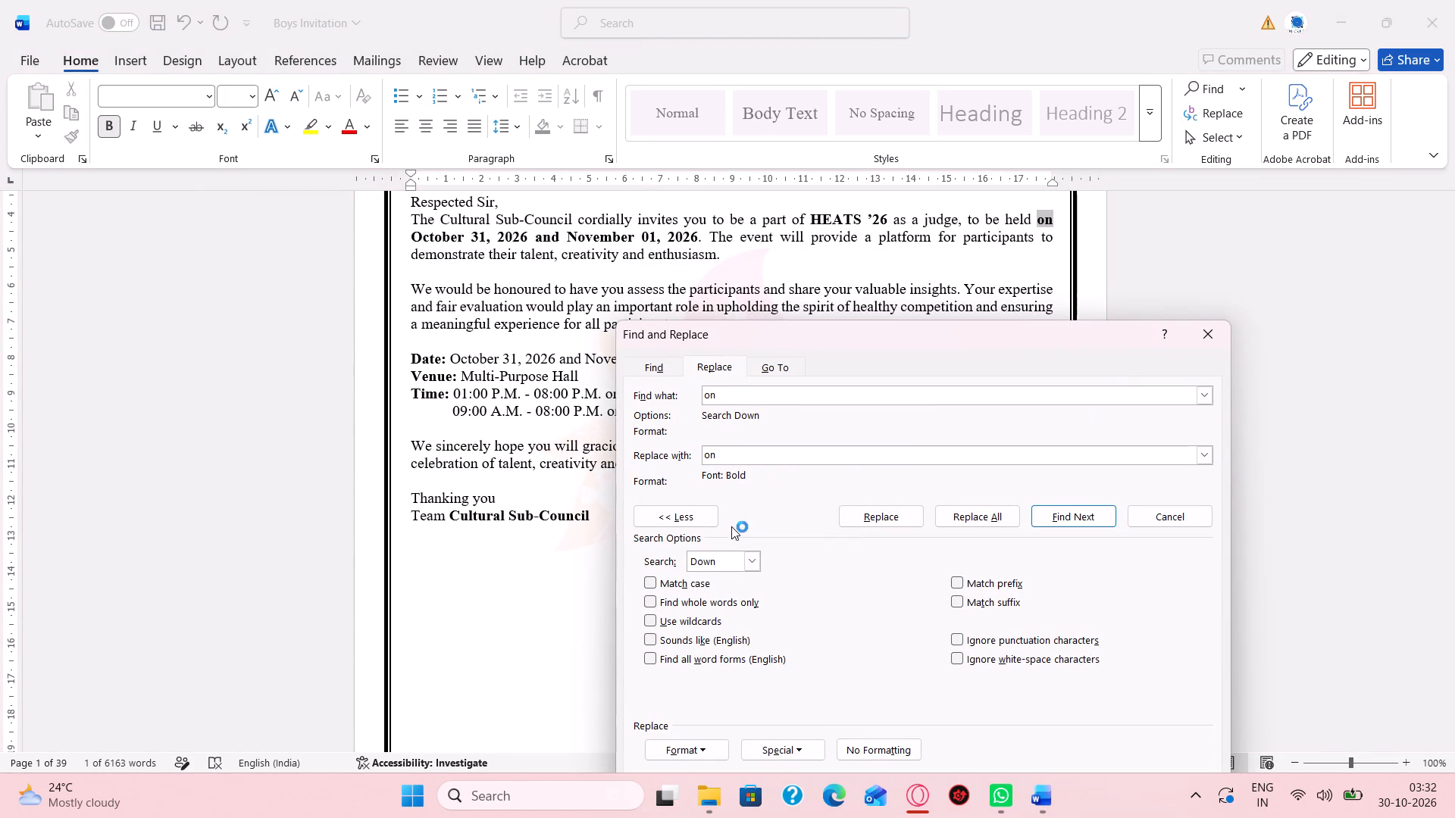
Set the replacement font style to Not Bold and replace every occurrence of "on" throughout the document.
{"action": "left_click", "coordinate": [718, 746]}
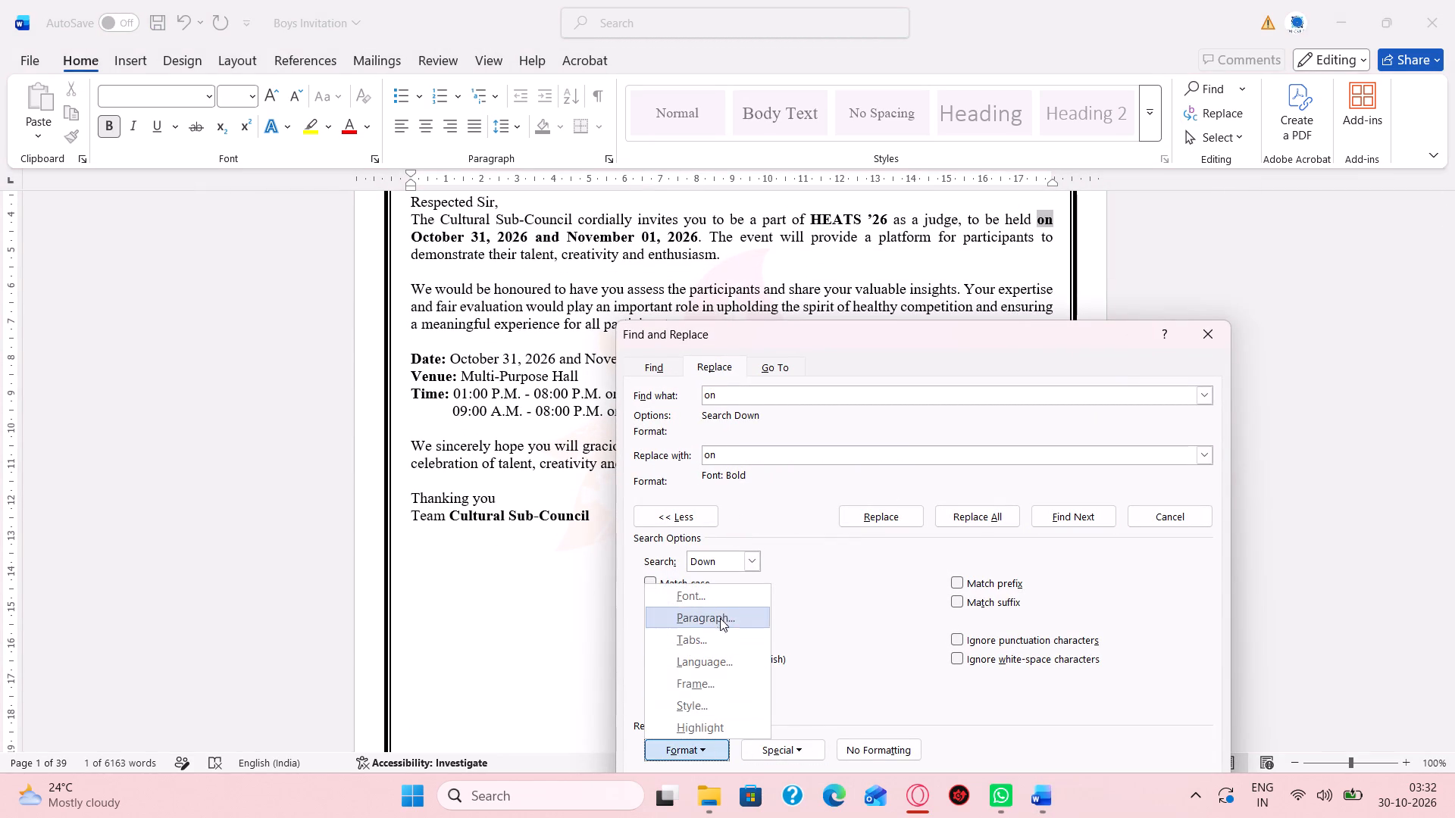
{"action": "left_click", "coordinate": [701, 594]}
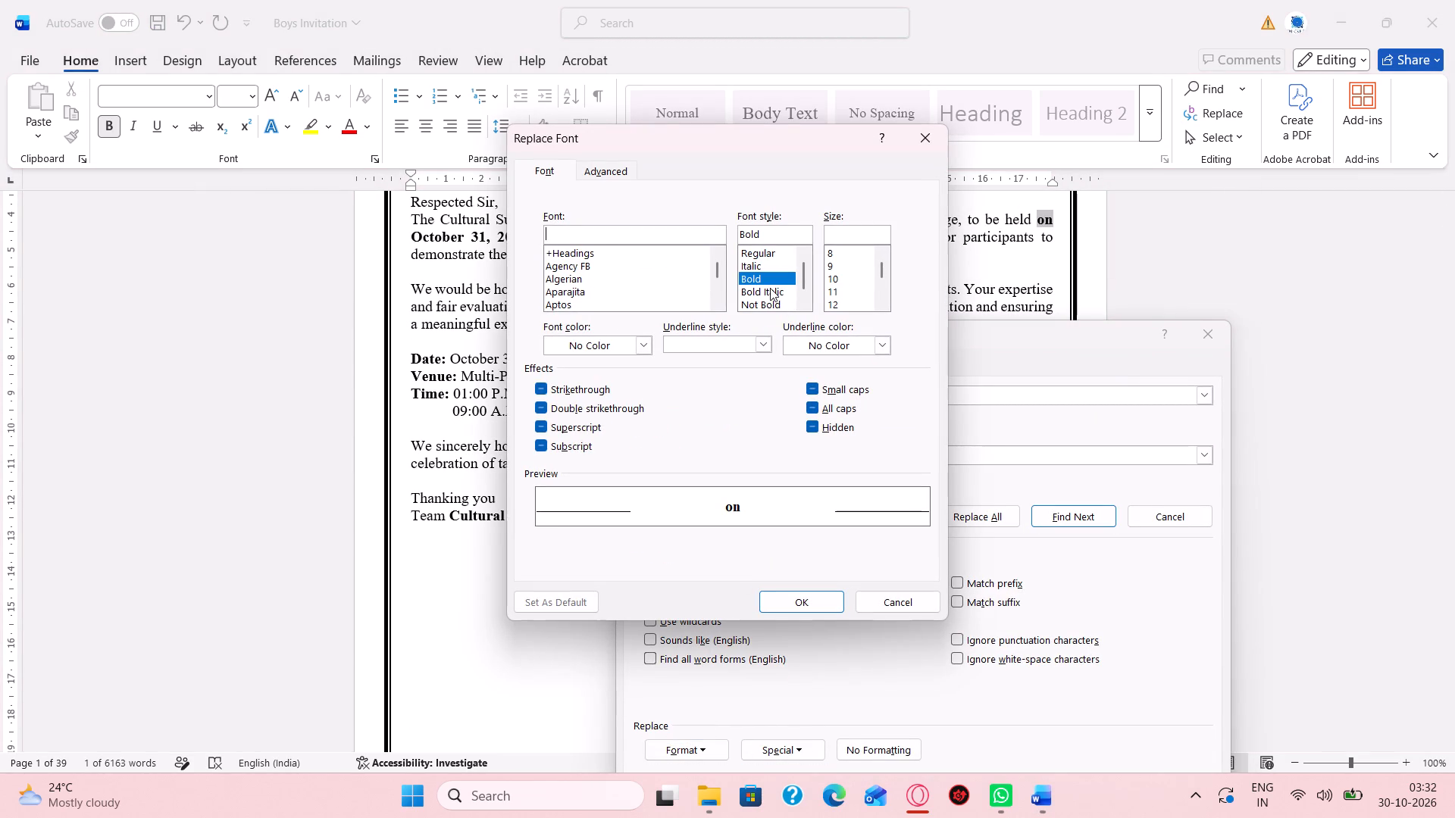
{"action": "left_click", "coordinate": [770, 303]}
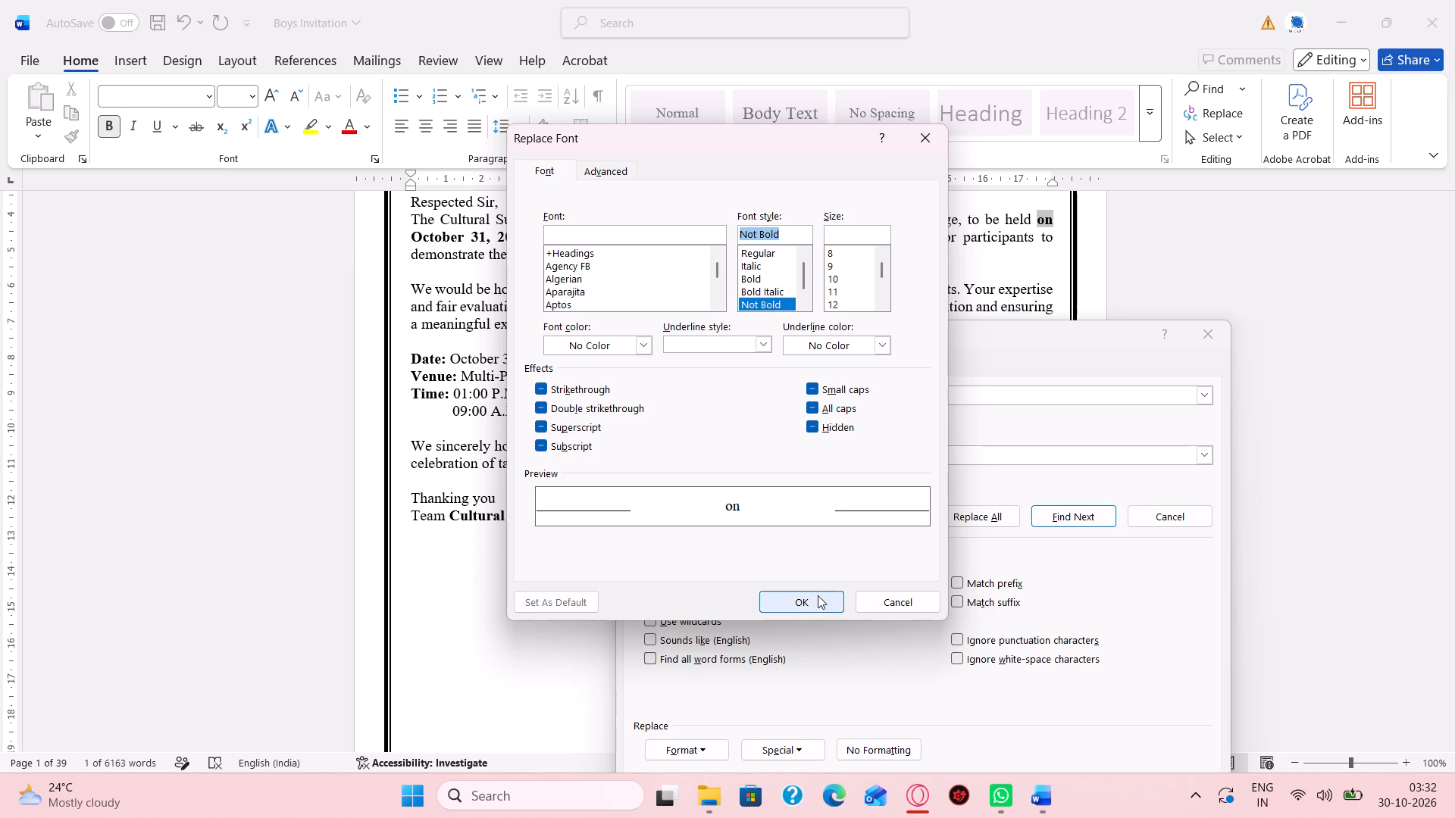
{"action": "left_click", "coordinate": [819, 601]}
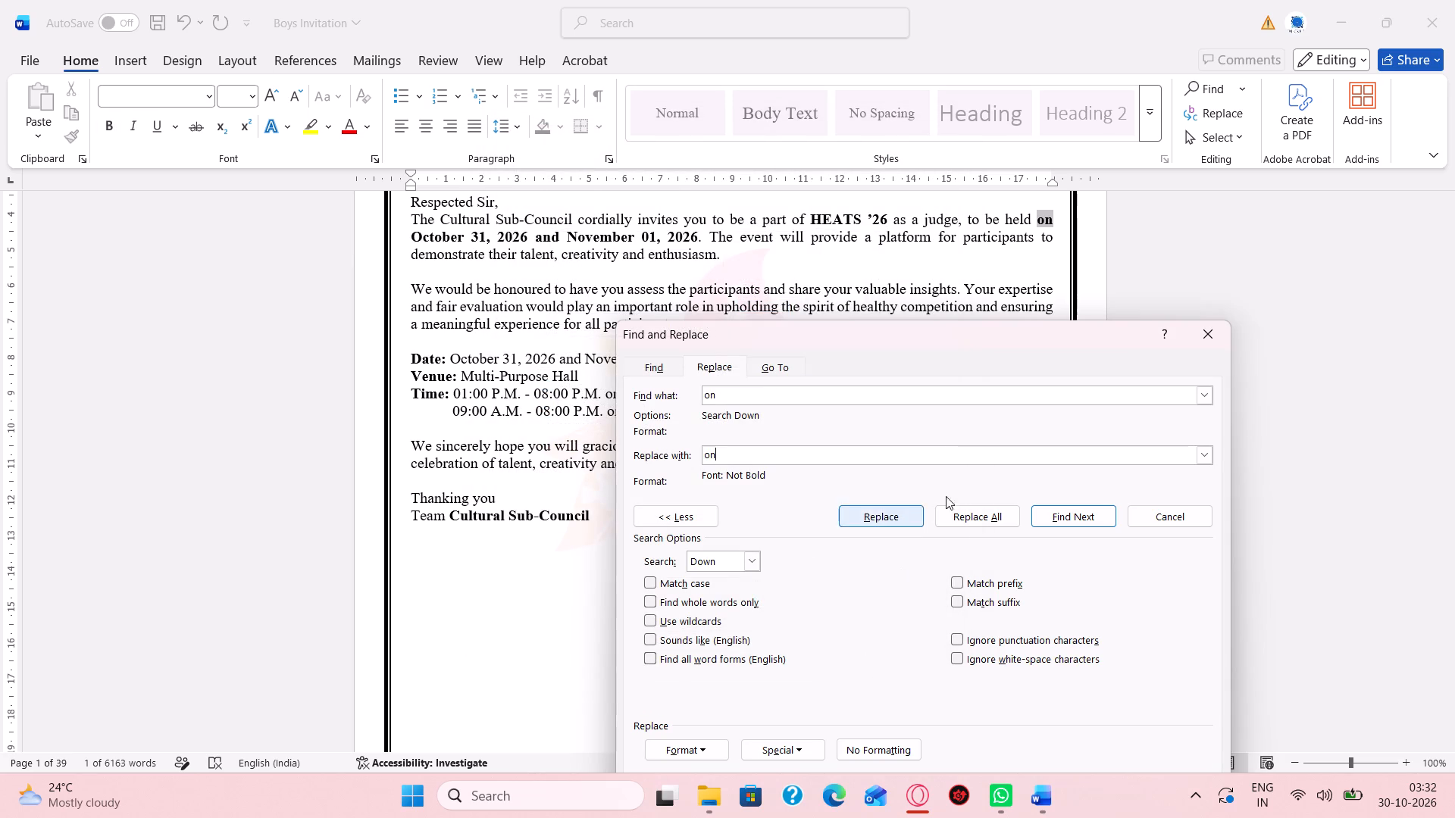
{"action": "left_click", "coordinate": [991, 516]}
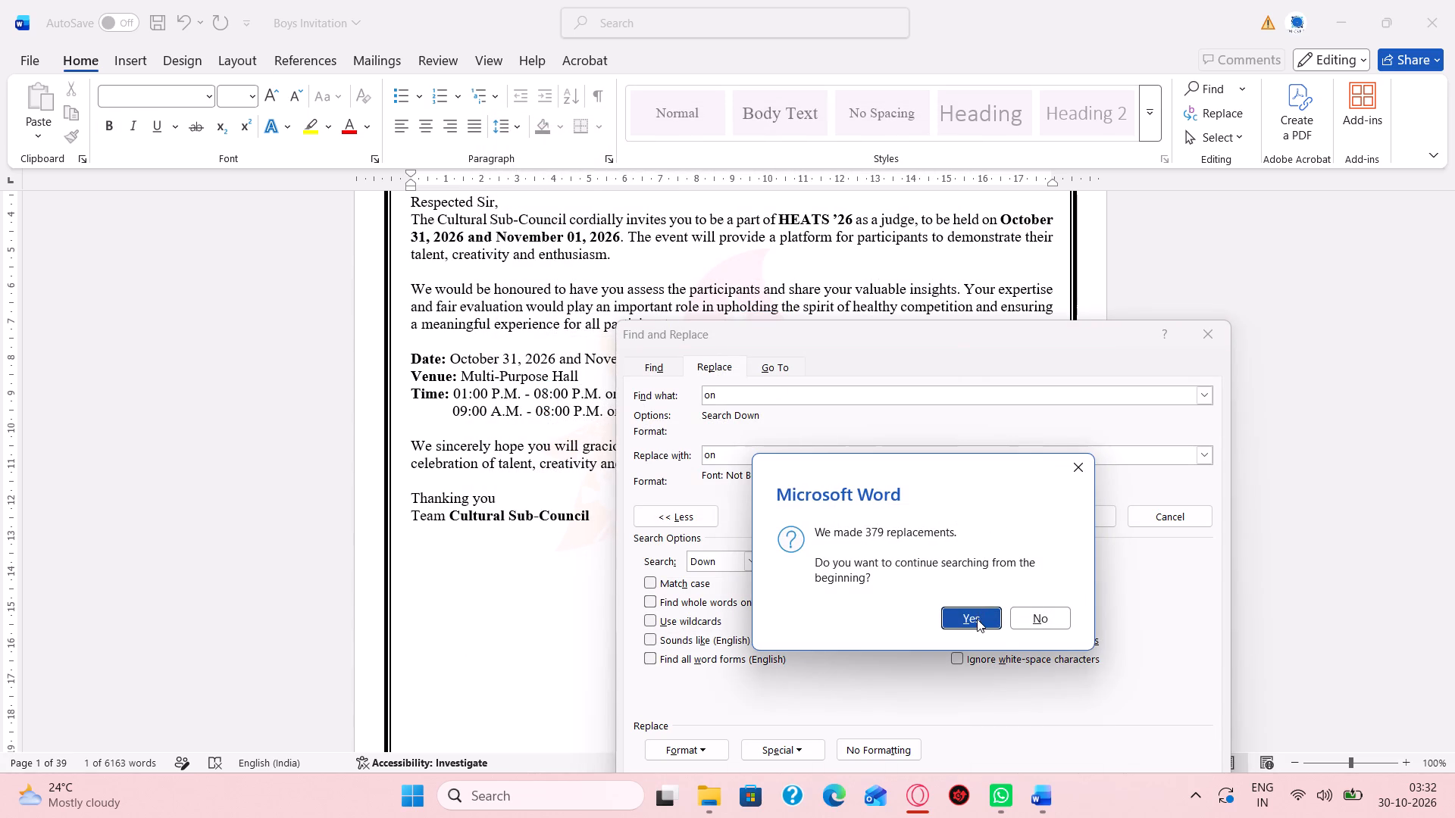
{"action": "left_click", "coordinate": [977, 619]}
{"action": "left_click", "coordinate": [1035, 610]}
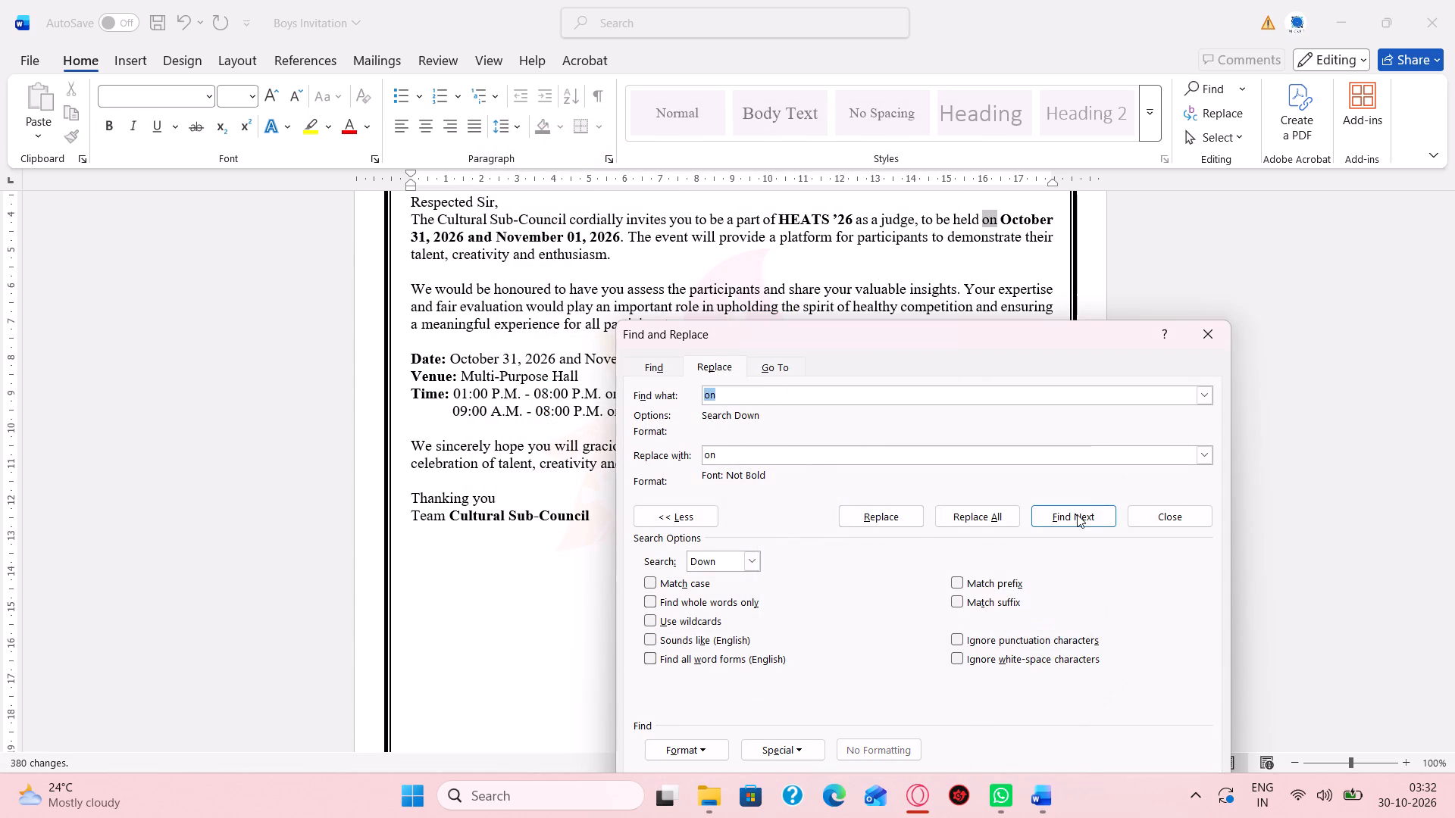
{"action": "left_click", "coordinate": [1209, 328]}
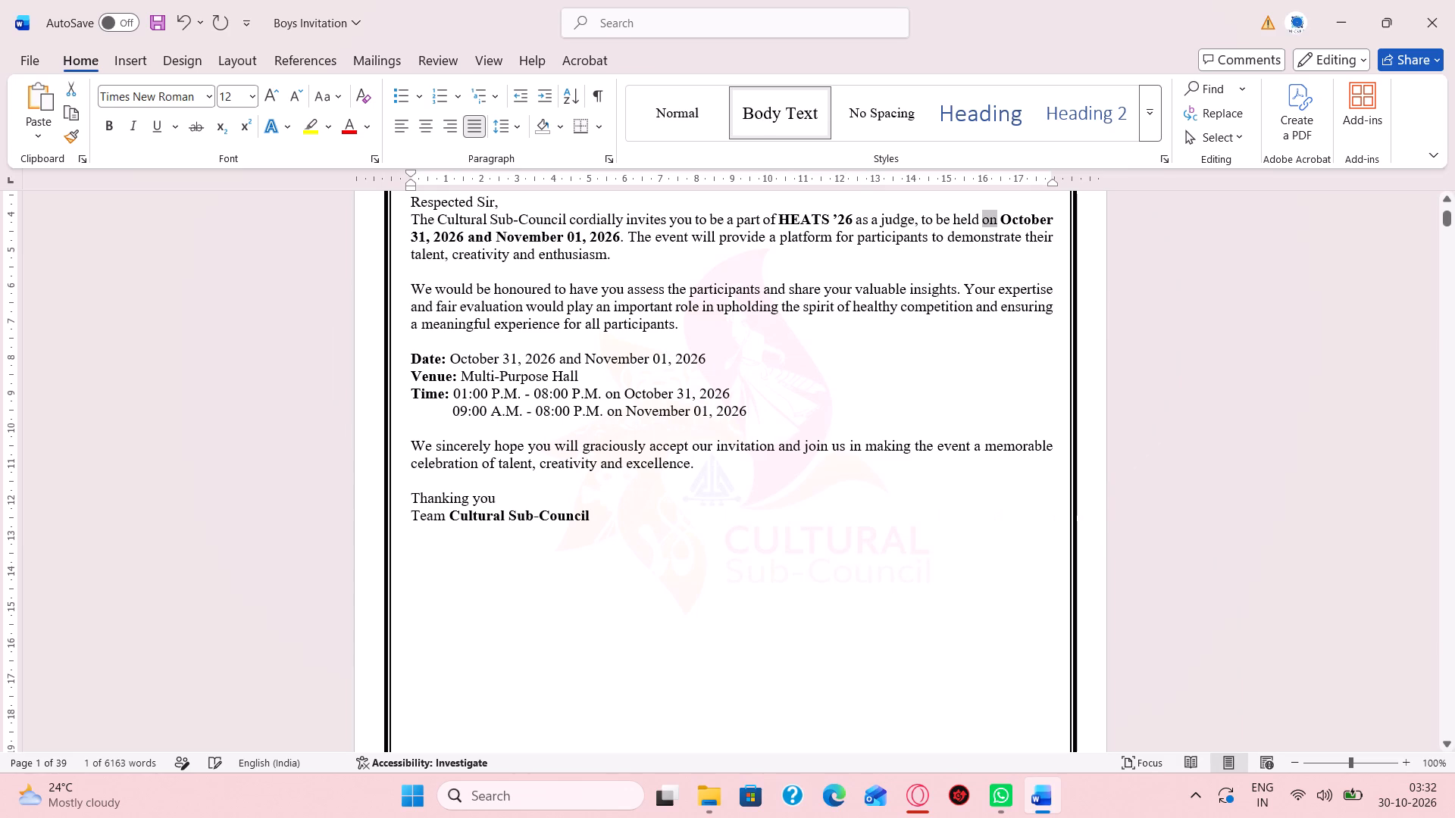
{"action": "left_click", "coordinate": [985, 307]}
Save the invitation document.
{"action": "scroll", "coordinate": [780, 357], "scroll_direction": "up", "scroll_amount": 2}
{"action": "key", "text": "ctrl+s"}
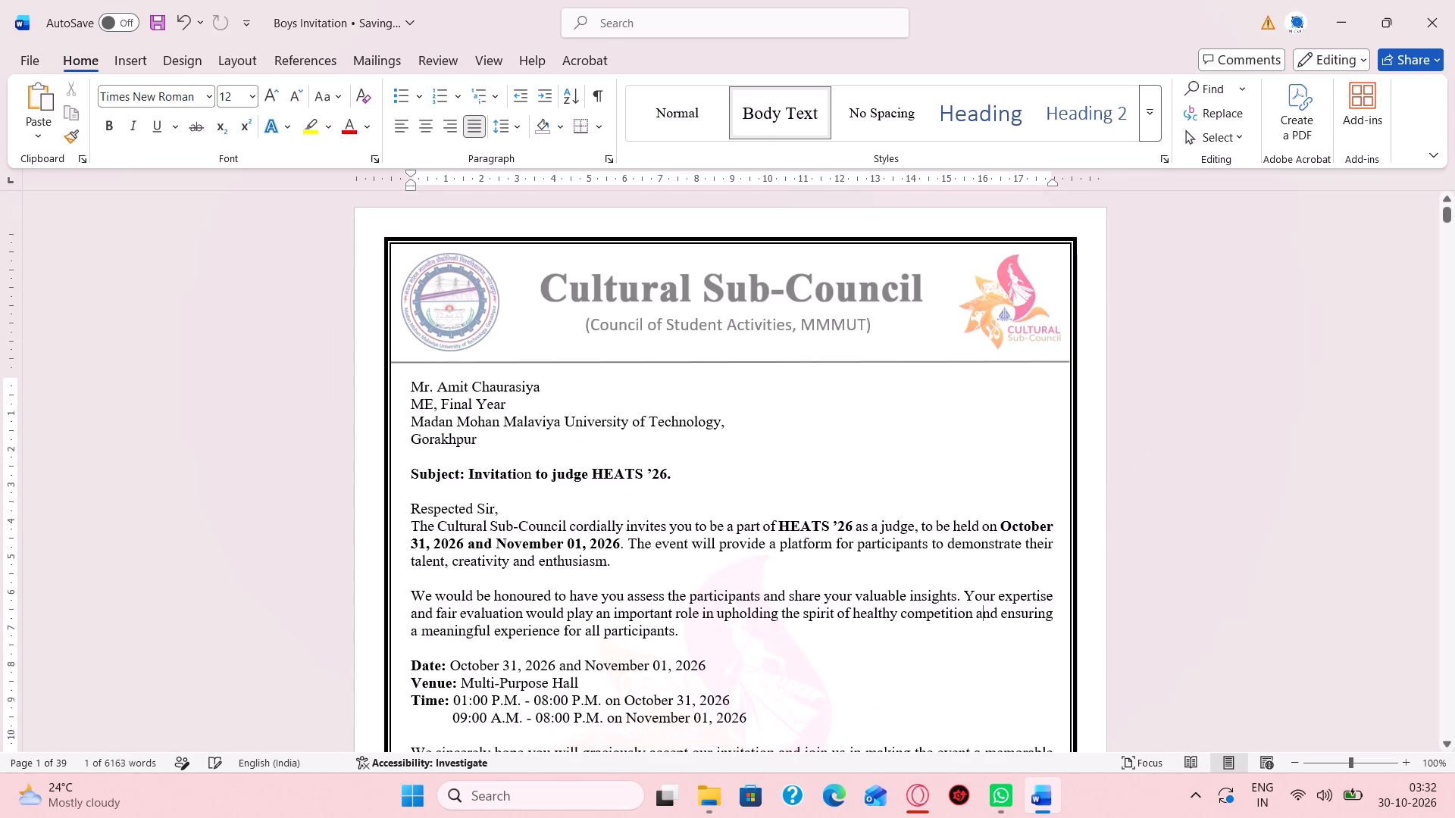
Print the document to PDF on the Desktop as Boys Invitation.pdf, replacing the existing file.
{"action": "key", "text": "ctrl+p"}
{"action": "left_click", "coordinate": [211, 127]}
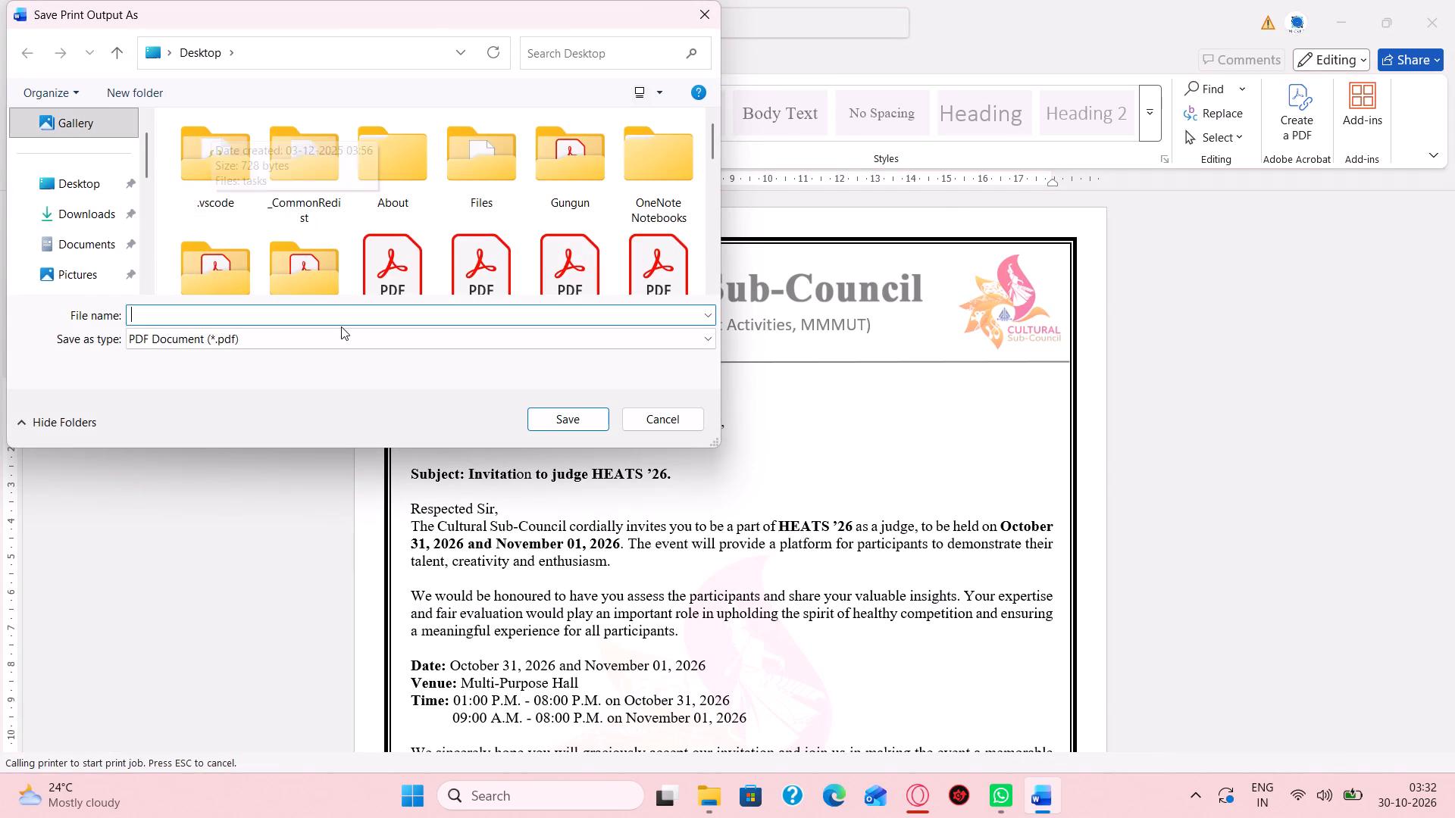
{"action": "type", "text": "bo"}
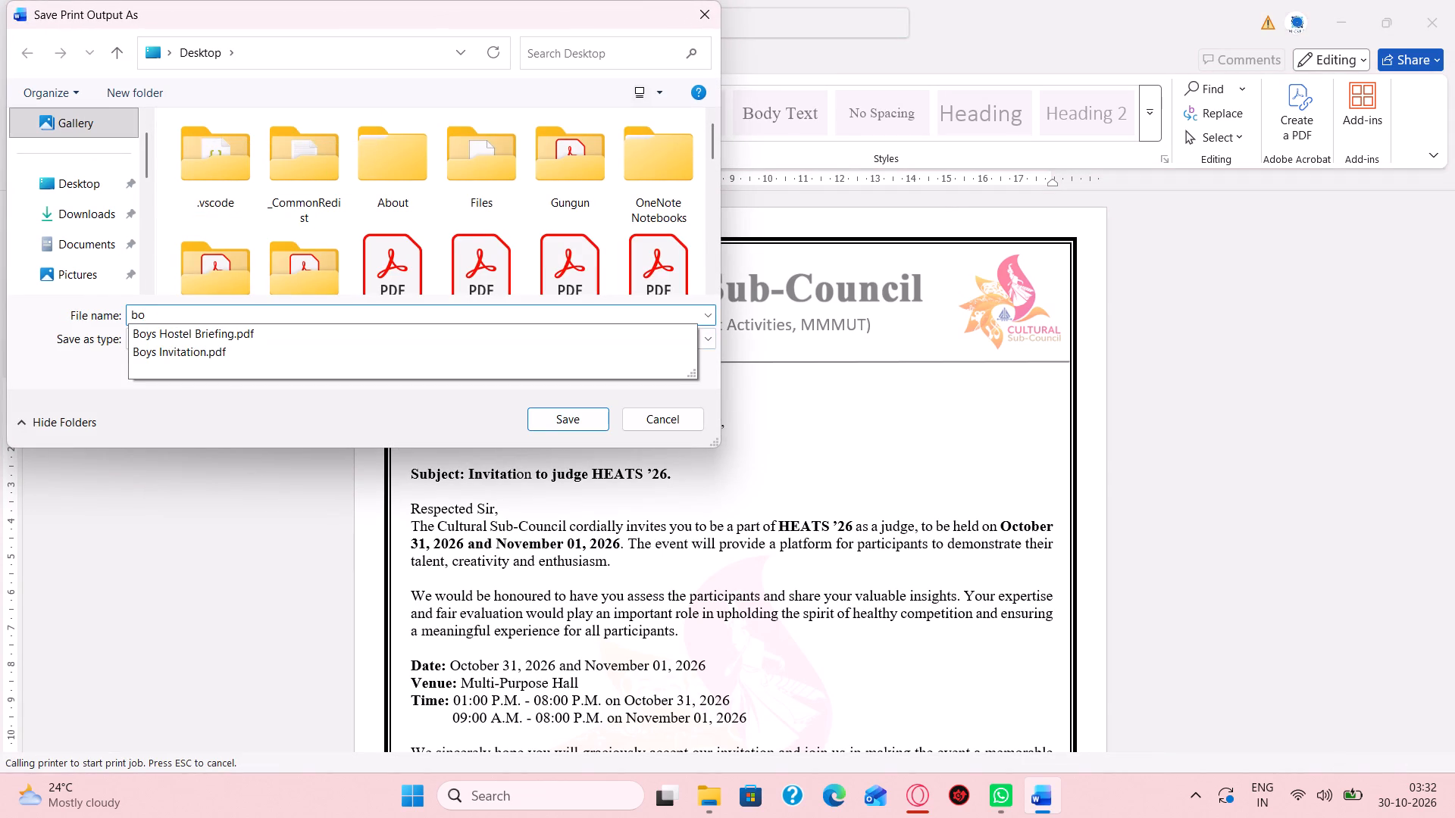
{"action": "key", "text": "Down"}
{"action": "key", "text": "Down"}
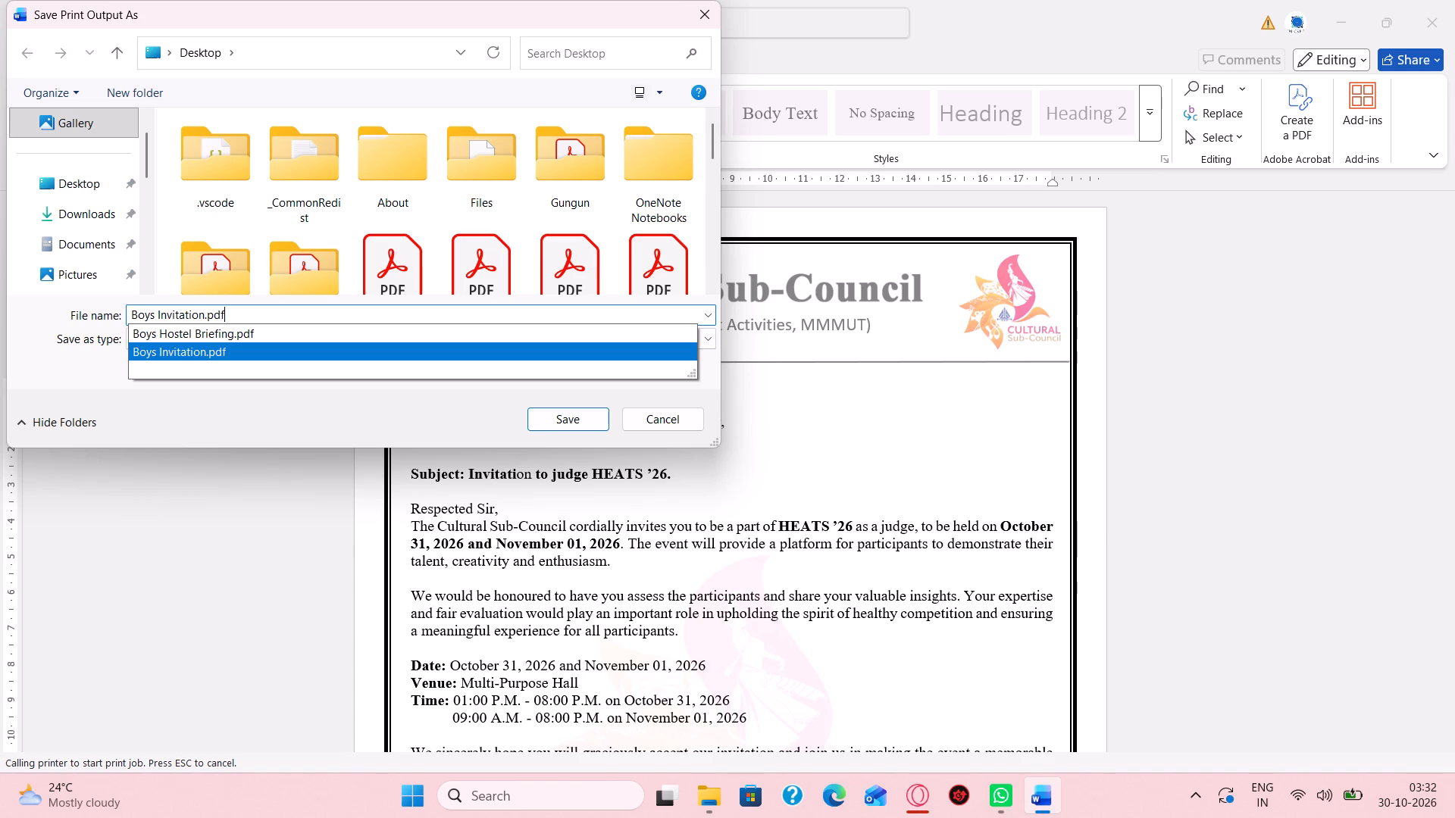
{"action": "key", "text": "Return"}
{"action": "key", "text": "Left"}
{"action": "key", "text": "Return"}
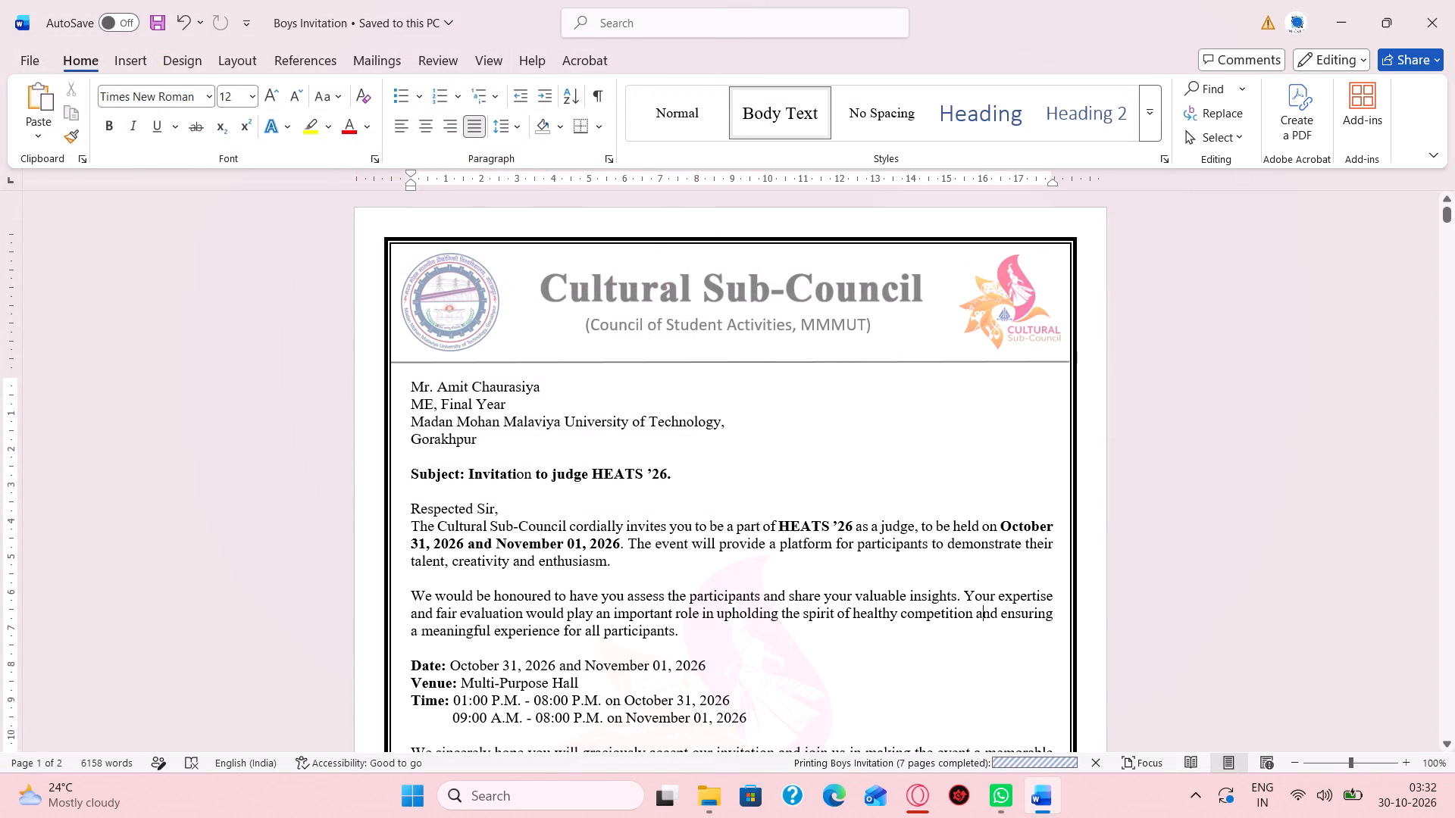
Add a full stop after "Thanking you" in the first letter and insert blank lines before the "Team Cultural Sub-Council" signature.
{"action": "scroll", "coordinate": [550, 473], "scroll_direction": "down", "scroll_amount": 2}
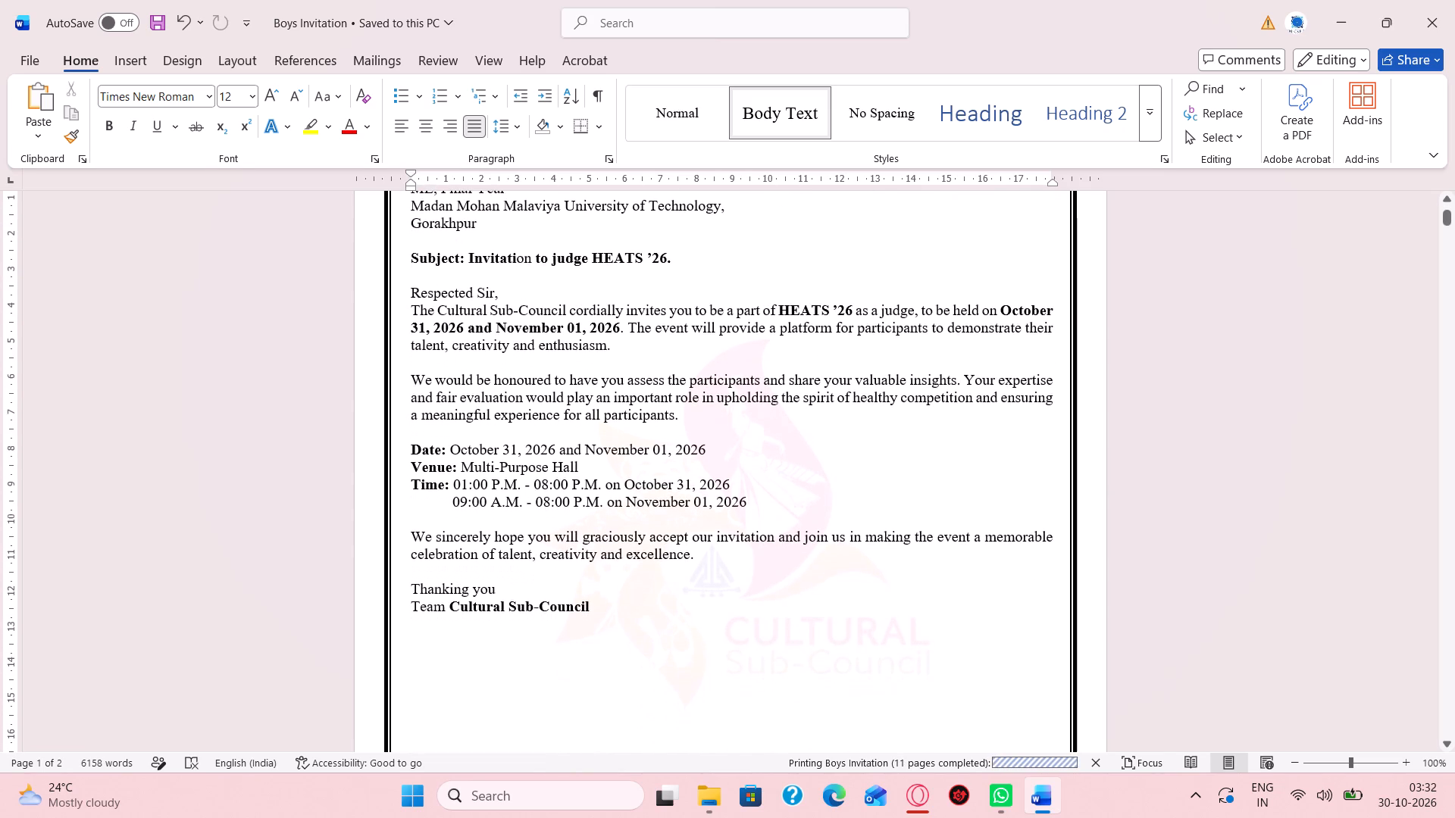
{"action": "left_click", "coordinate": [502, 589]}
{"action": "type", "text": "."}
{"action": "key", "text": "space"}
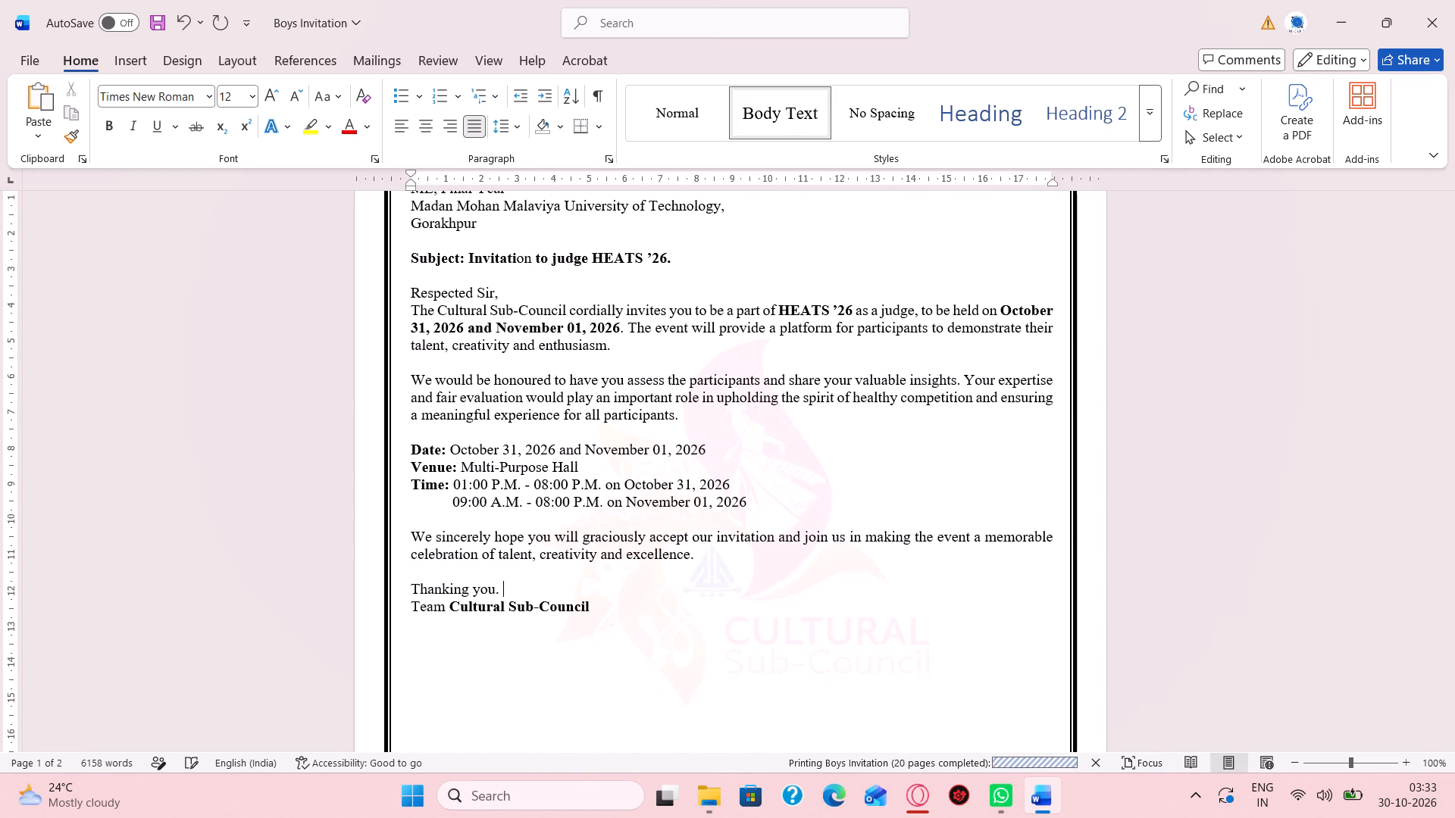
{"action": "key", "text": "BackSpace"}
{"action": "key", "text": "Return"}
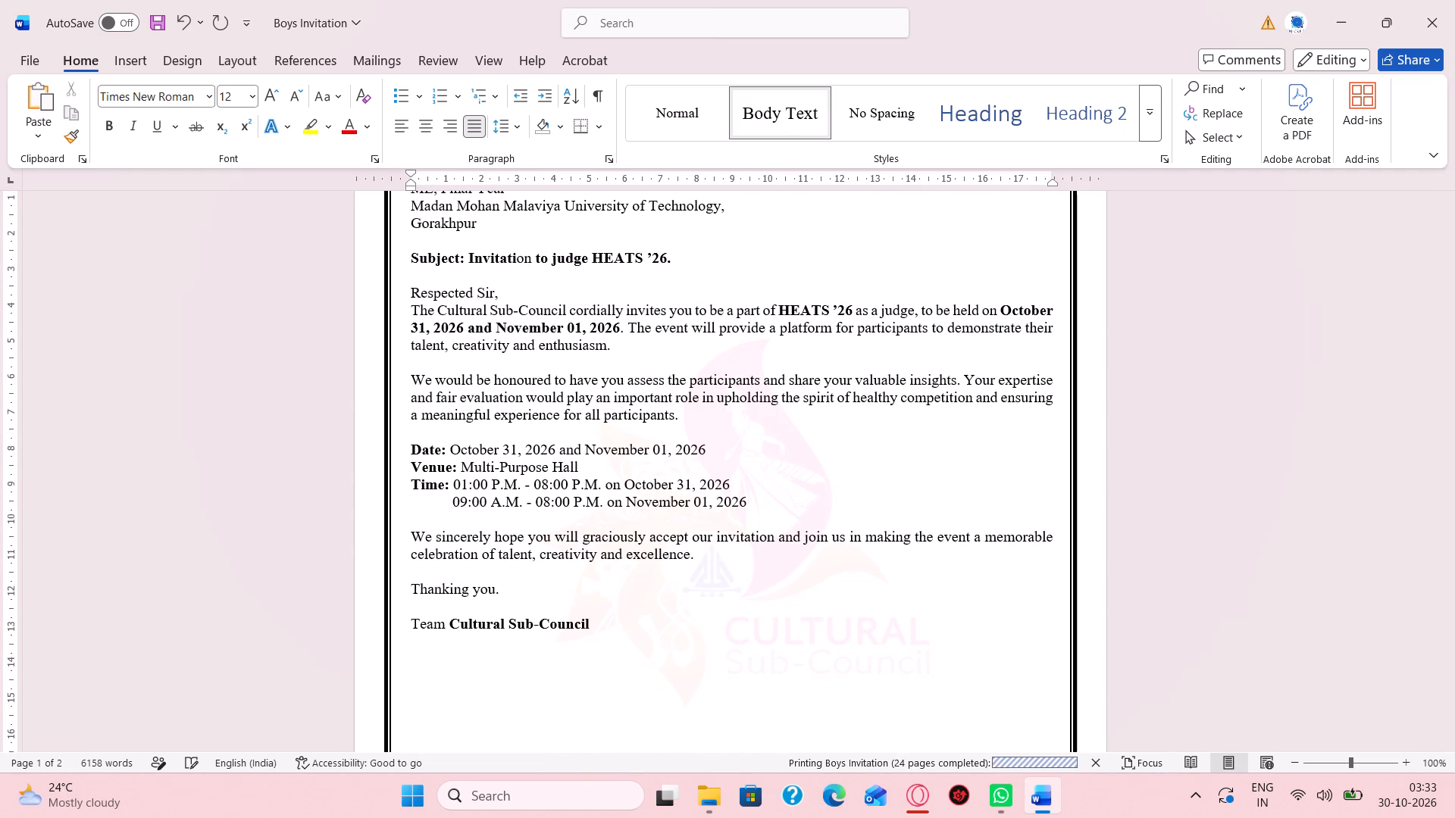
{"action": "key", "text": "Return"}
Switch to File Explorer, close the Downloads search results window and show the desktop.
{"action": "key", "text": "super+1"}
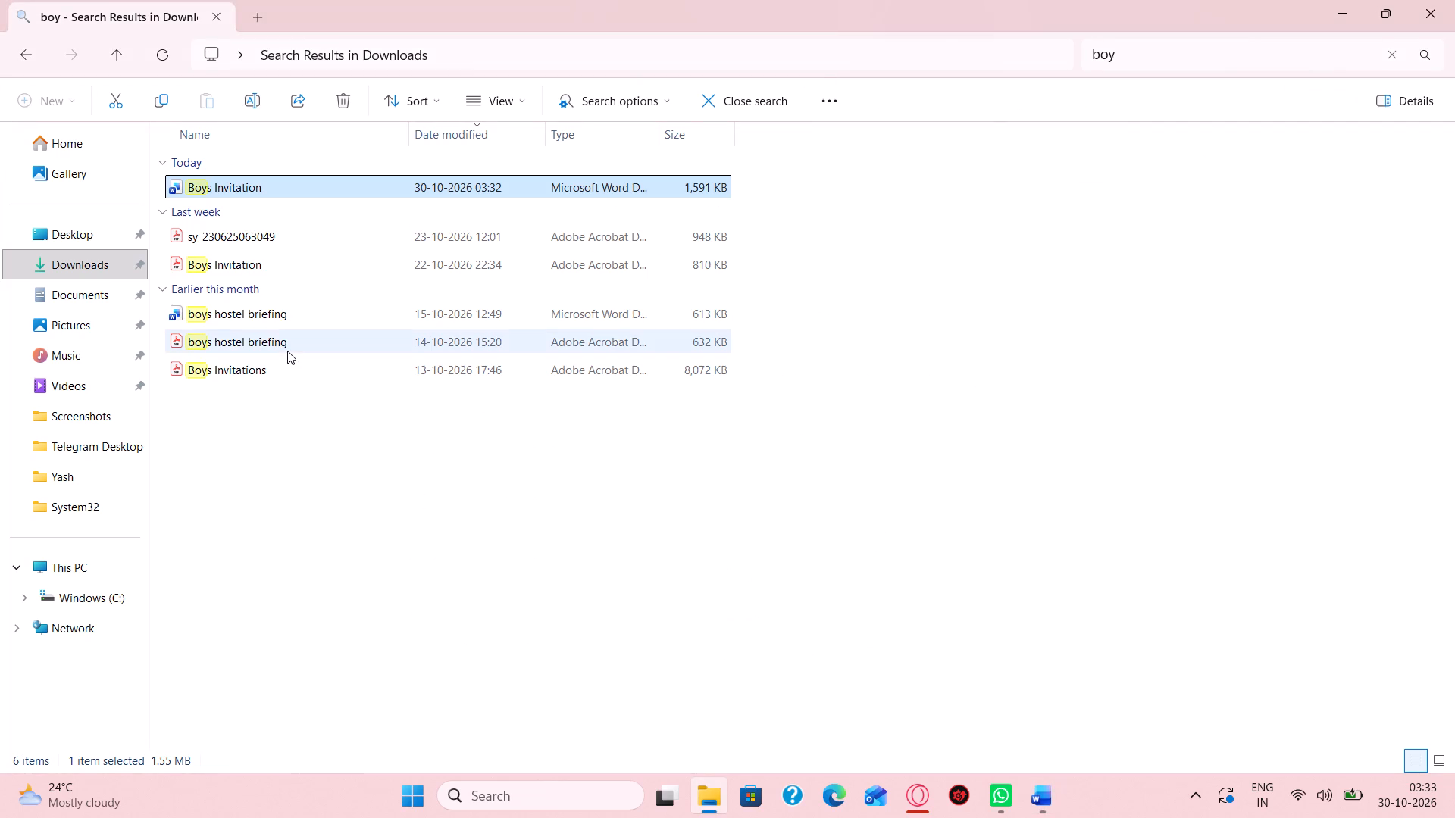
{"action": "left_click", "coordinate": [1454, 0]}
{"action": "key", "text": "super+d"}
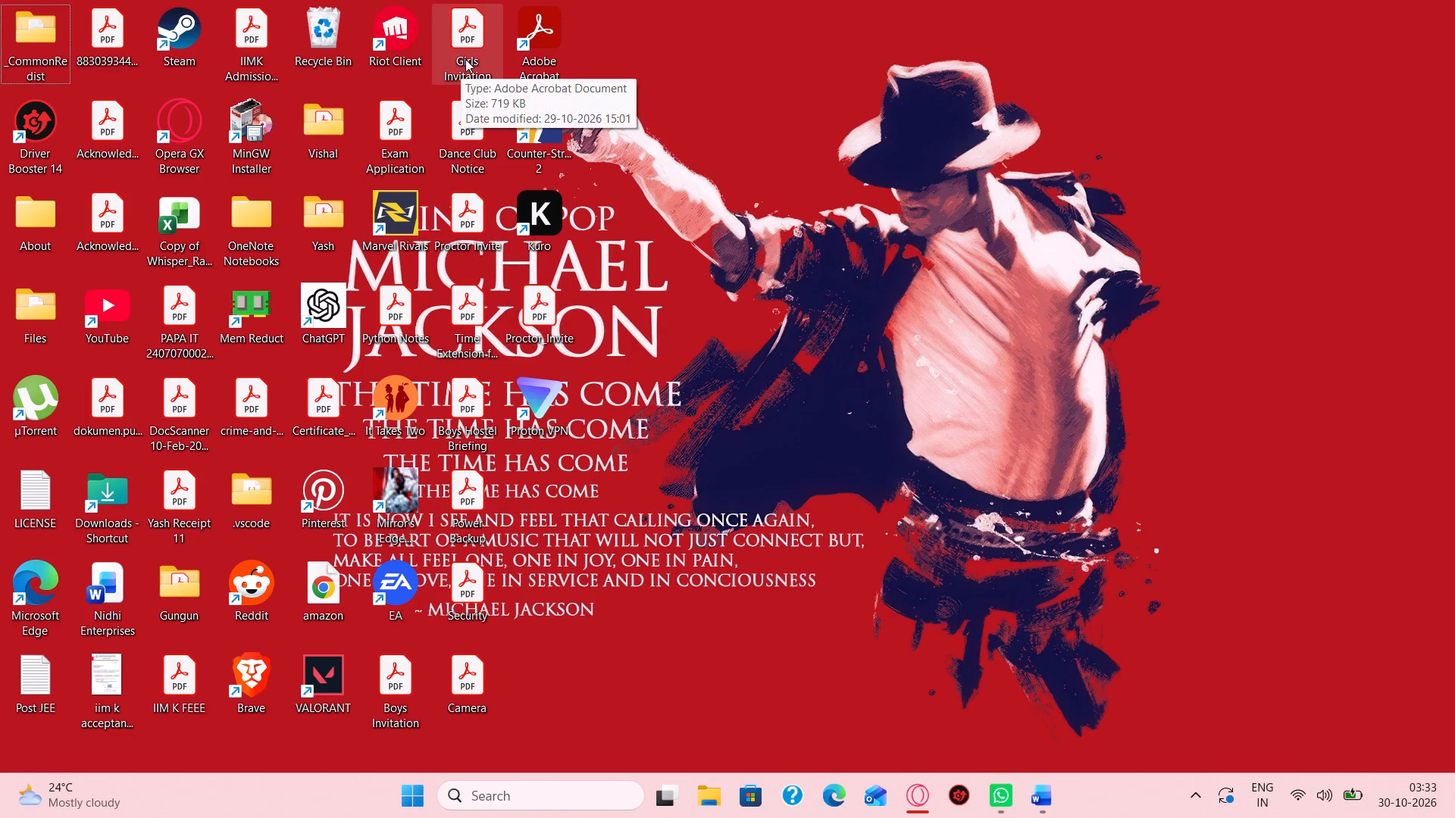
Try to open the Boys Invitation PDF from the desktop in Acrobat, and close Acrobat.
{"action": "double_click", "coordinate": [402, 651]}
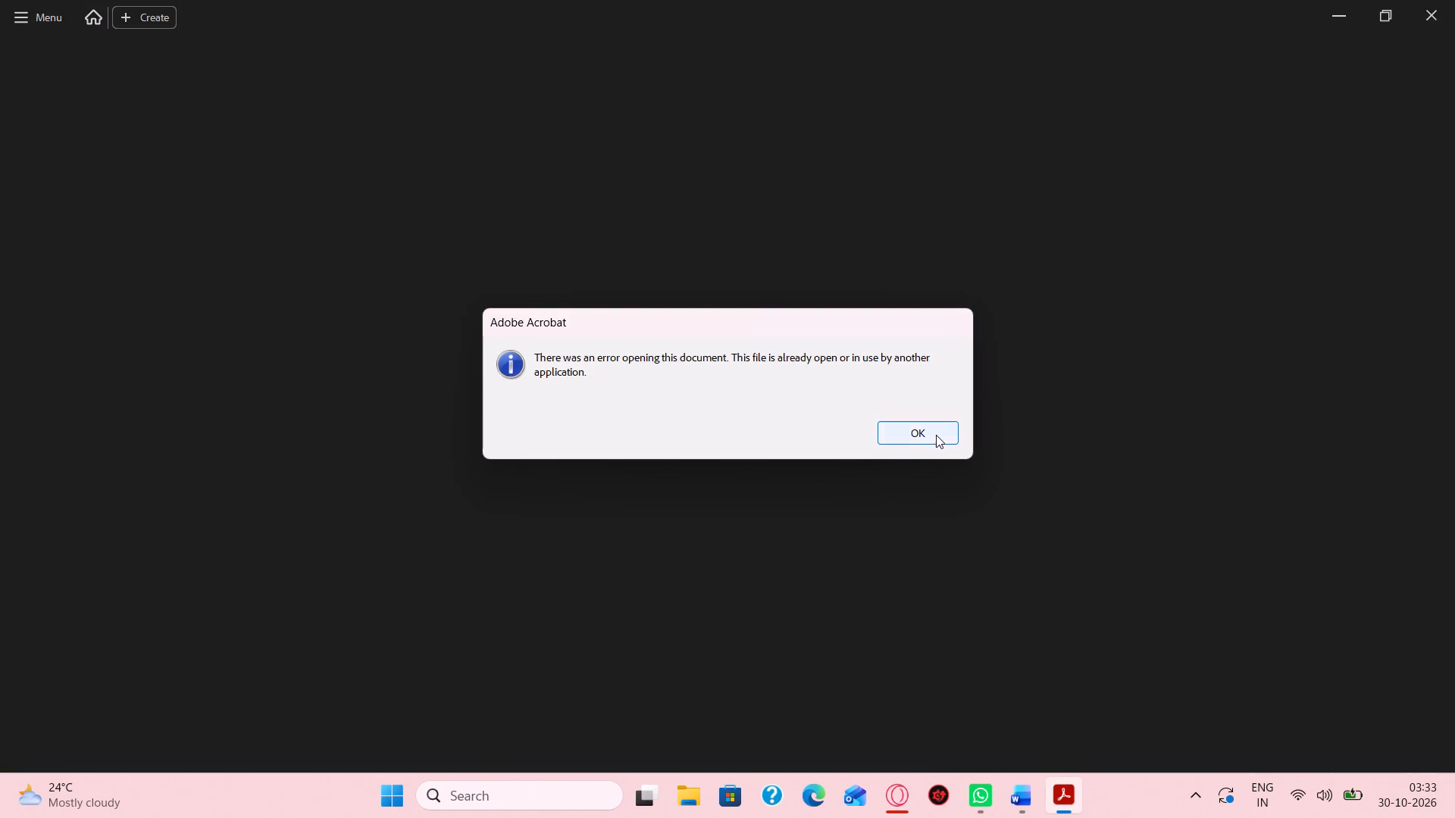
{"action": "left_click", "coordinate": [918, 430]}
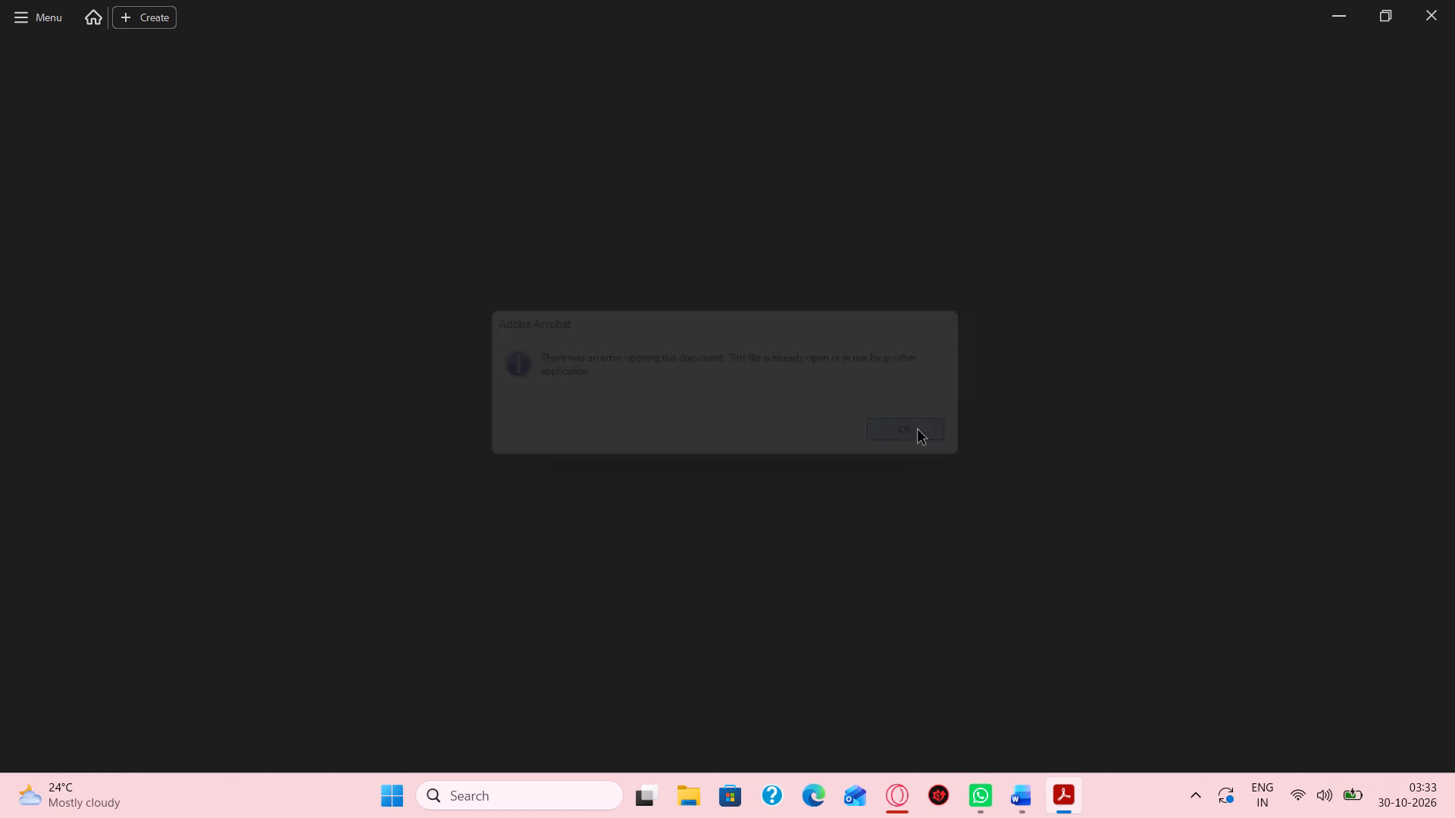
{"action": "left_click", "coordinate": [1018, 817]}
{"action": "left_click", "coordinate": [1025, 804]}
{"action": "left_click", "coordinate": [1454, 0]}
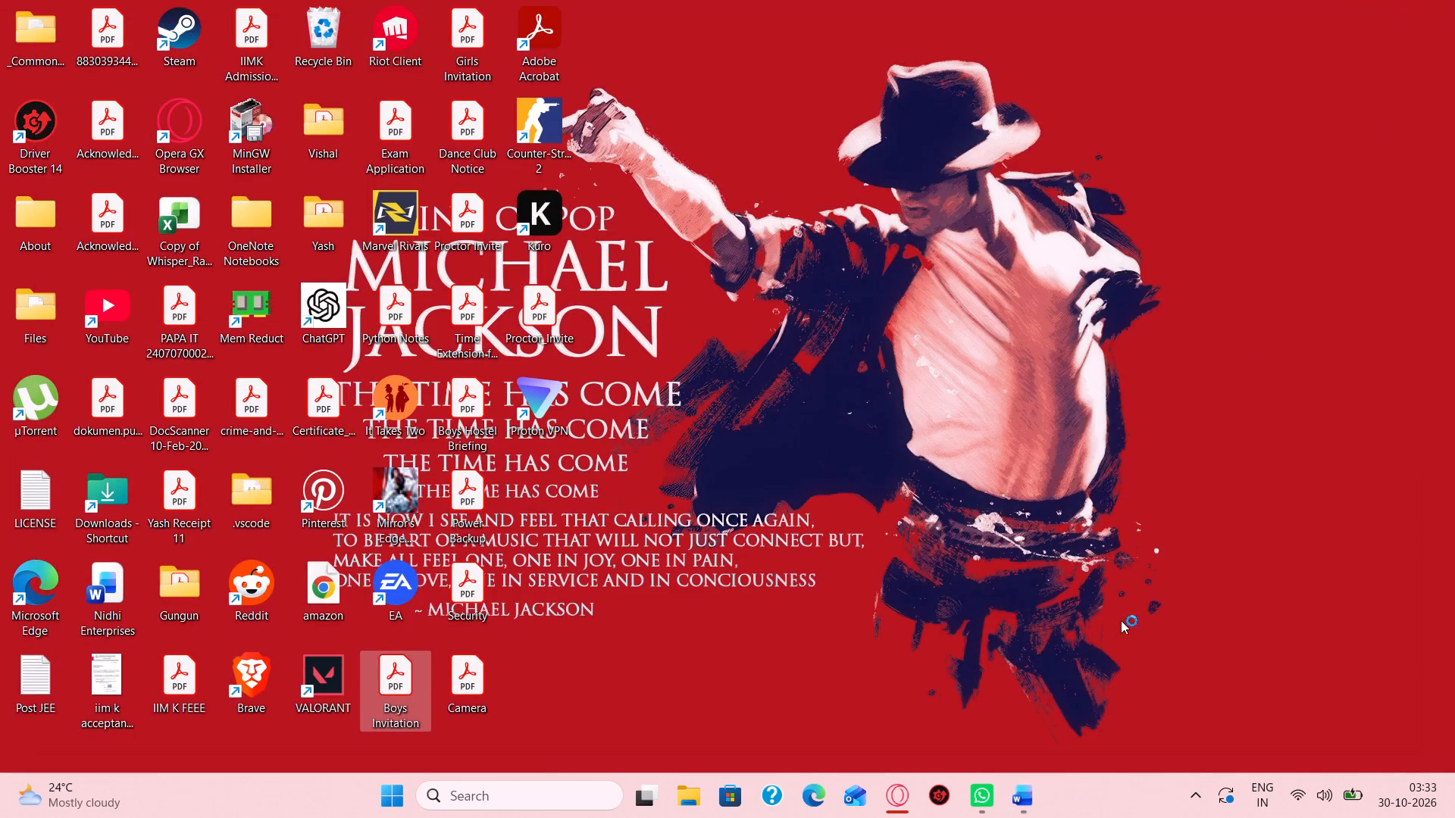
Switch back to the invitation document in Word.
{"action": "left_click", "coordinate": [1043, 792]}
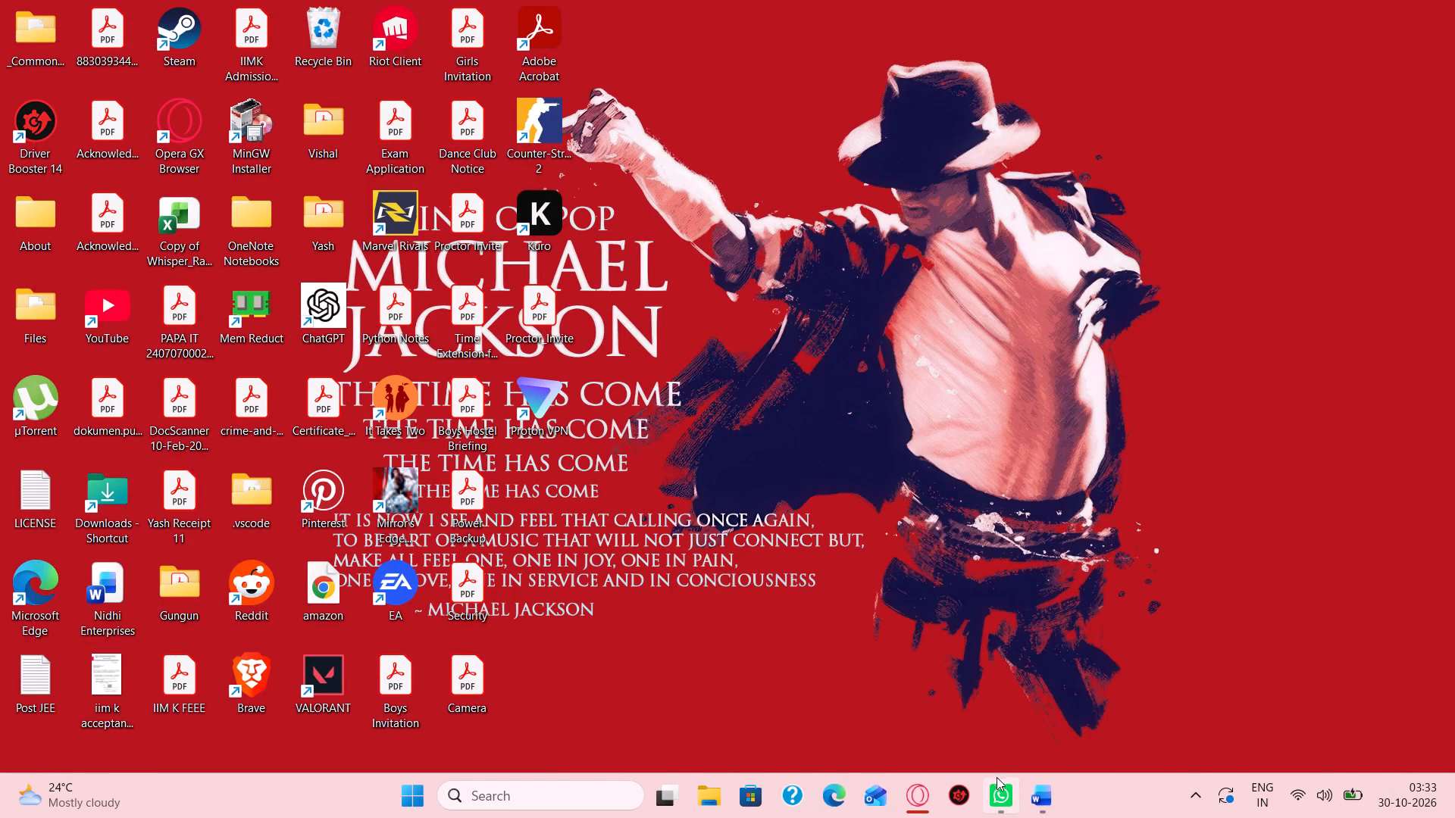
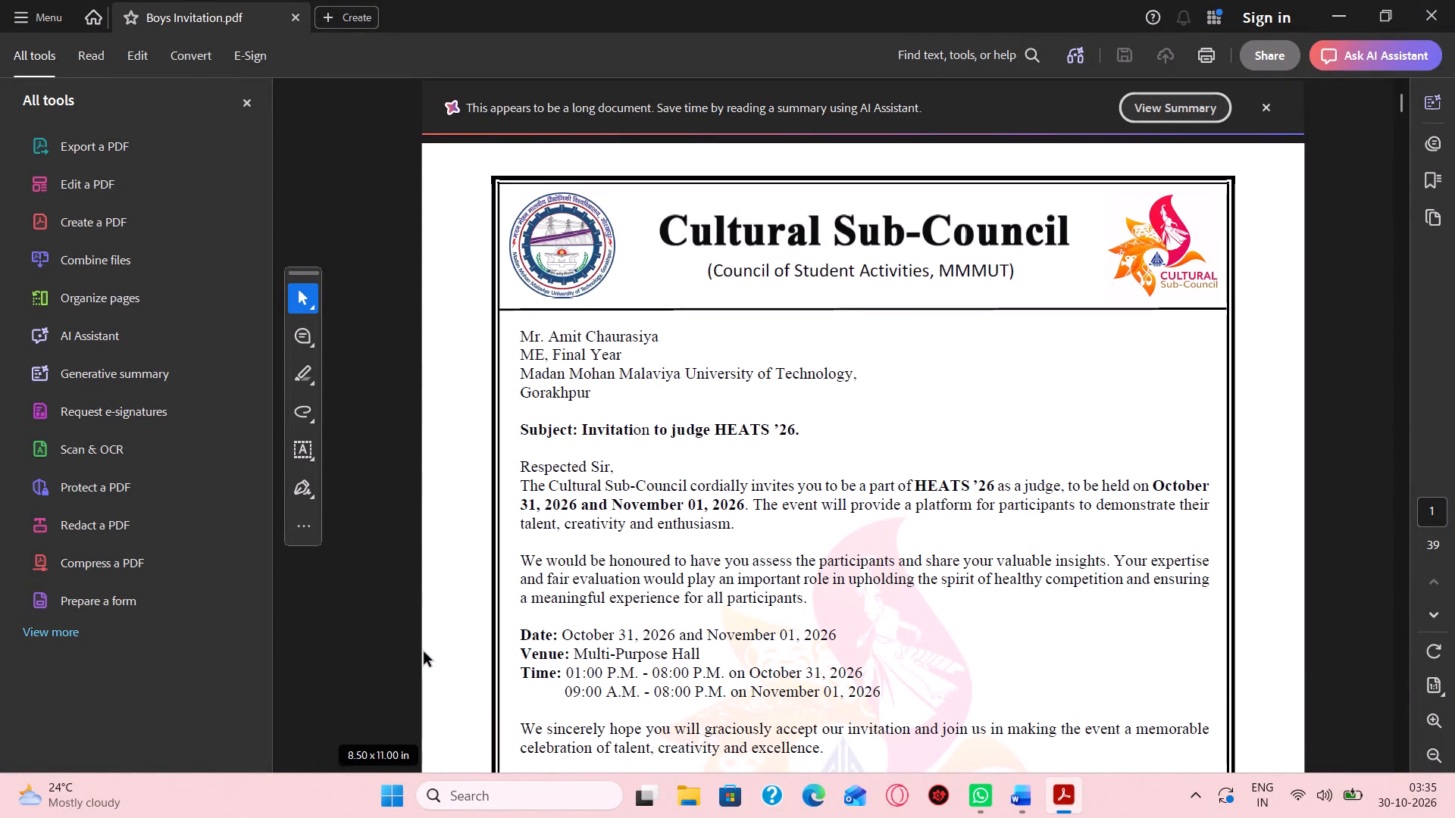
Review the body and closing lines of the first invitation letter in the exported Boys Invitation PDF.
{"action": "scroll", "coordinate": [424, 652], "scroll_direction": "down", "scroll_amount": 1}
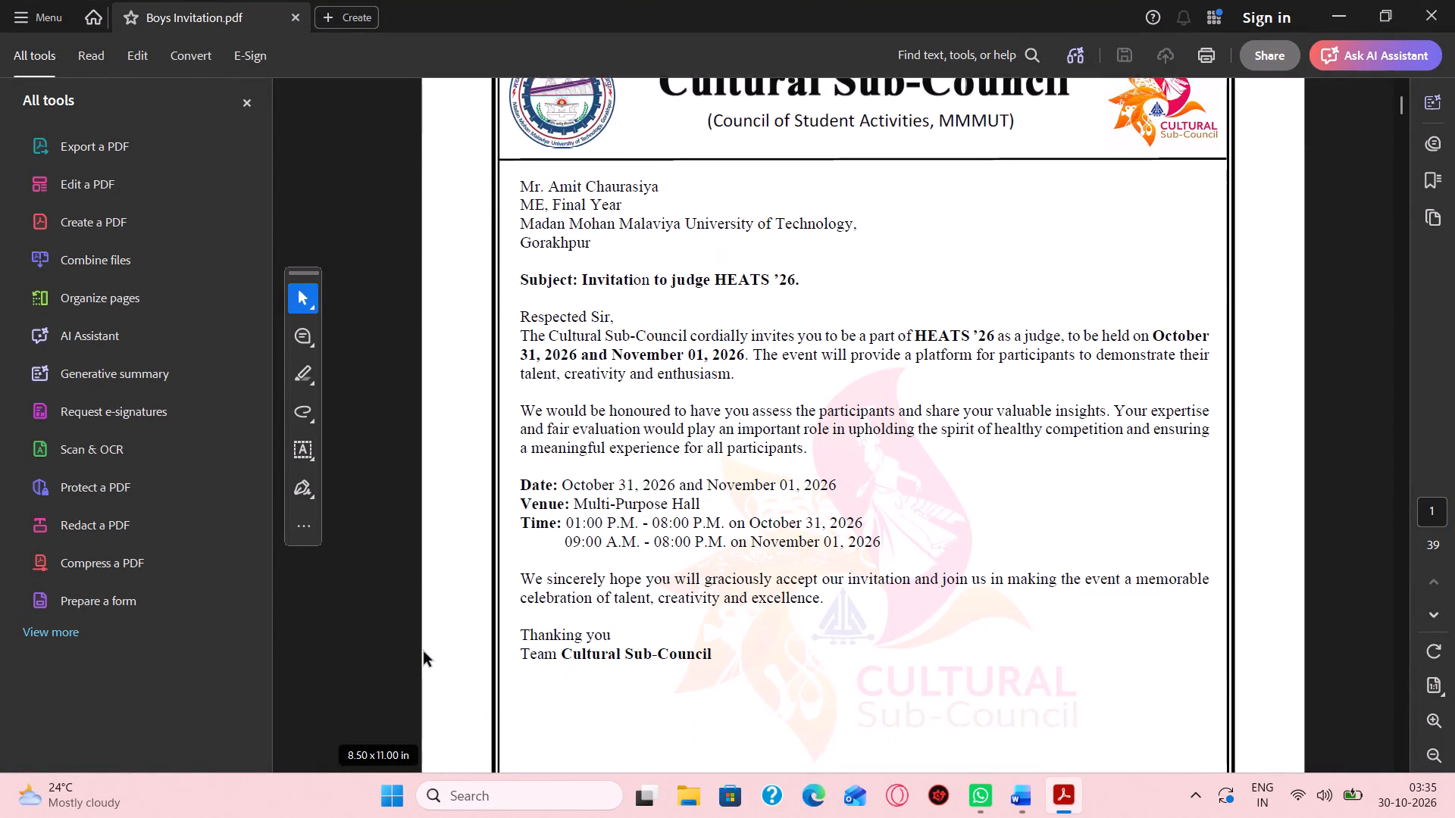
Review the body and closing lines of the first letter in the exported Boys Invitation PDF and close the file.
{"action": "scroll", "coordinate": [424, 652], "scroll_direction": "down", "scroll_amount": 1}
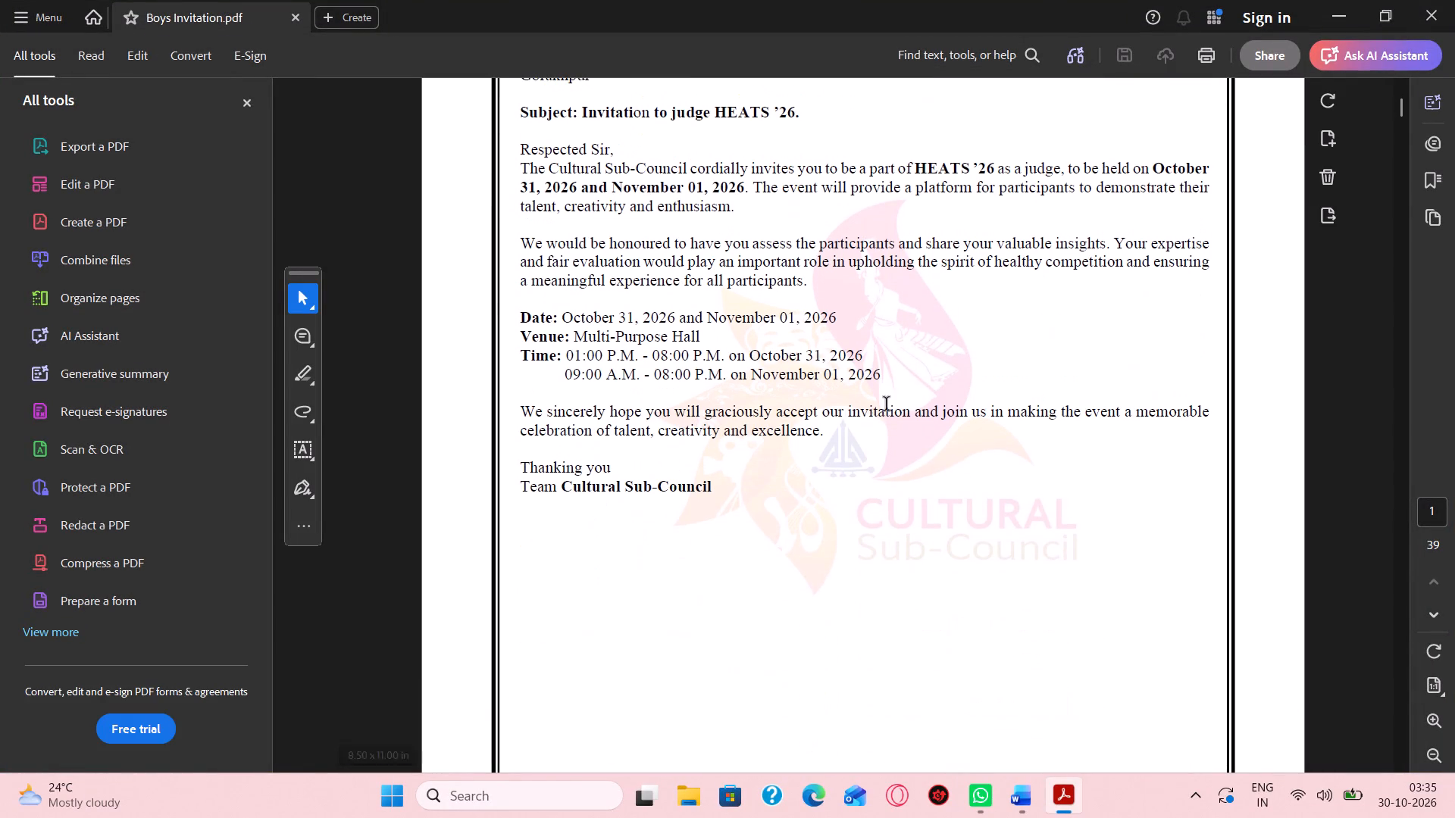
{"action": "scroll", "coordinate": [887, 405], "scroll_direction": "up", "scroll_amount": 2}
{"action": "scroll", "coordinate": [887, 405], "scroll_direction": "down", "scroll_amount": 1}
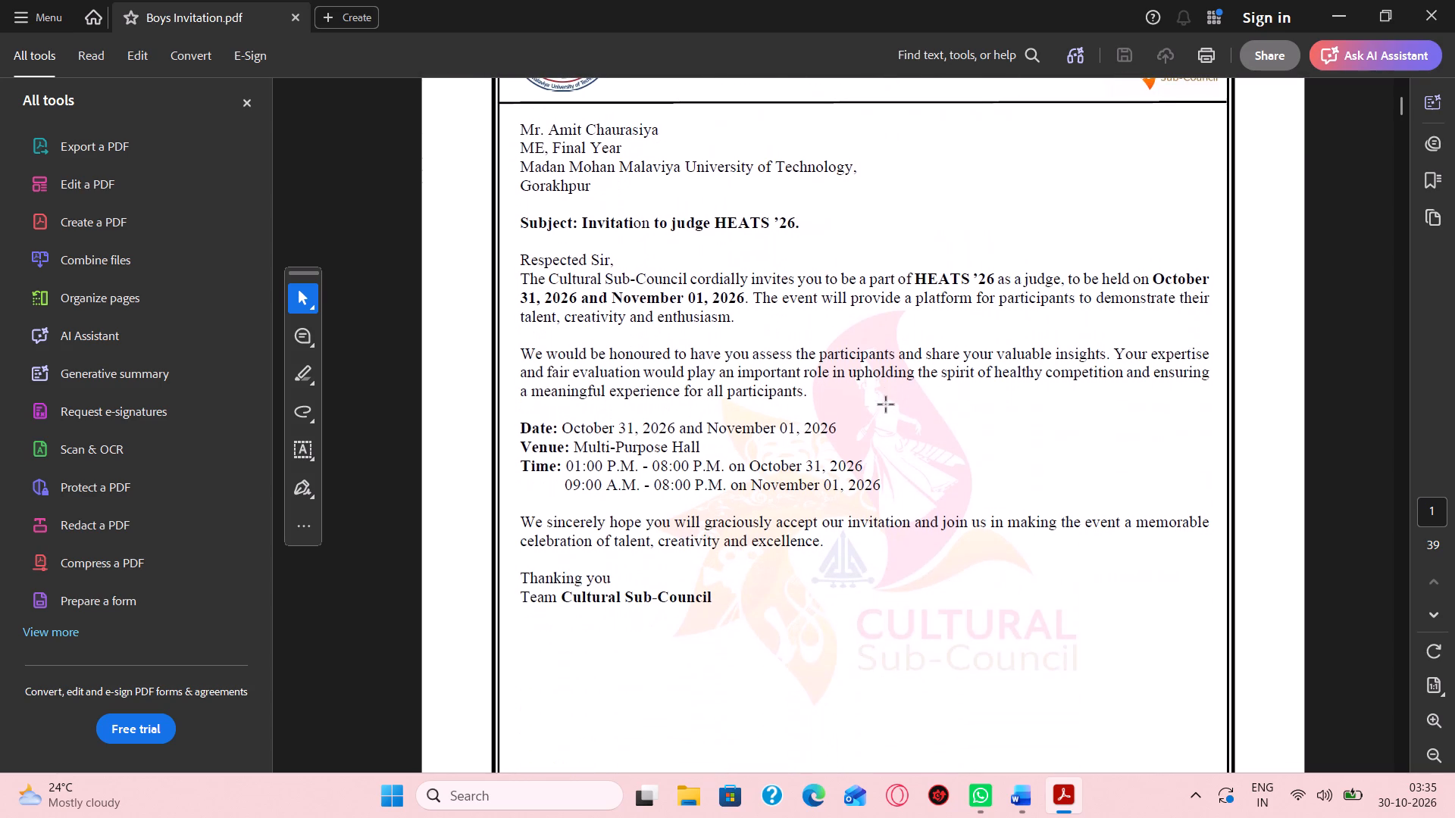
{"action": "left_click", "coordinate": [1454, 0]}
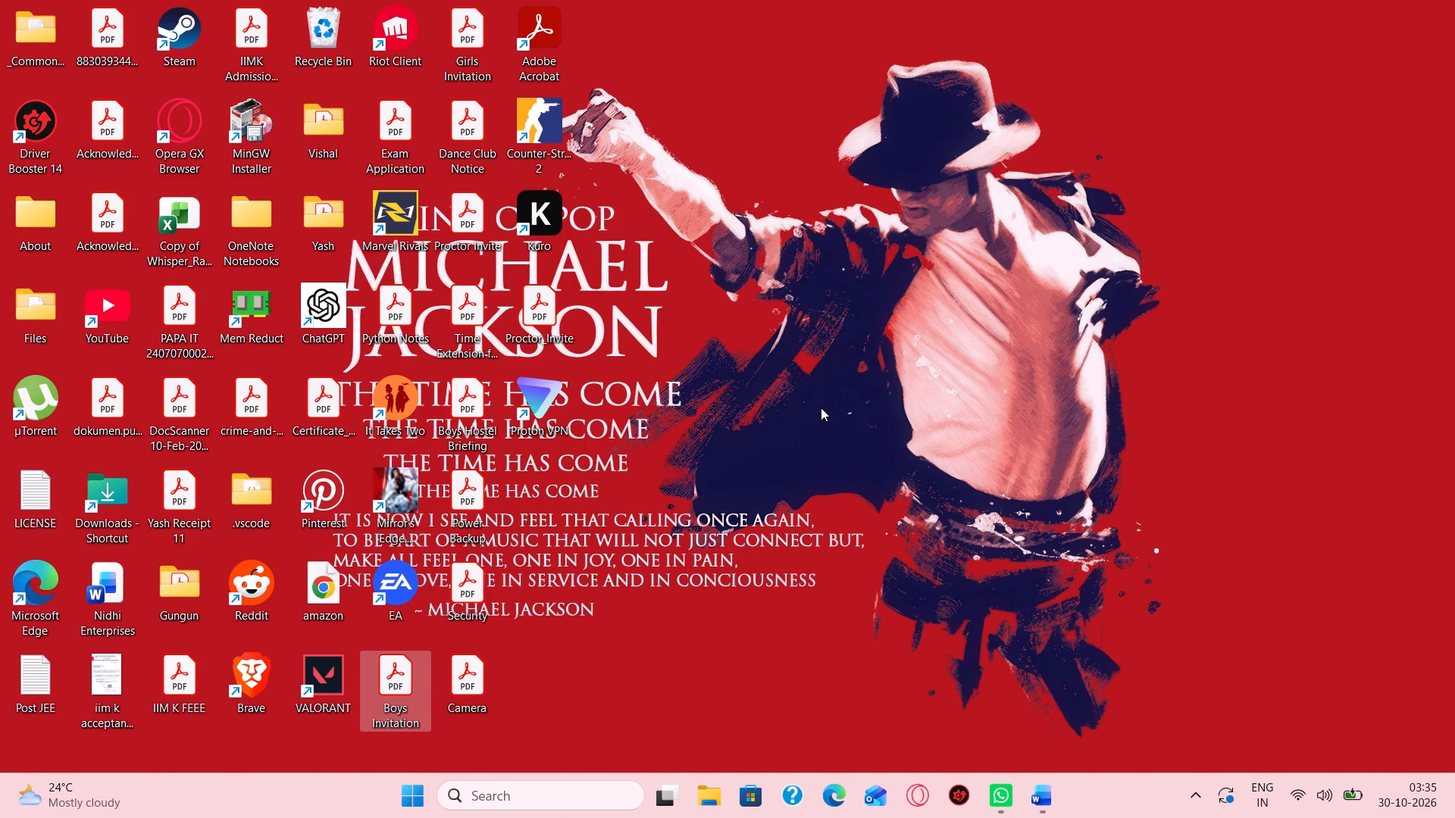
Switch to File Explorer, open the Boys Invitation_ PDF from the Downloads folder, review its first letter and close it.
{"action": "key", "text": "super+1"}
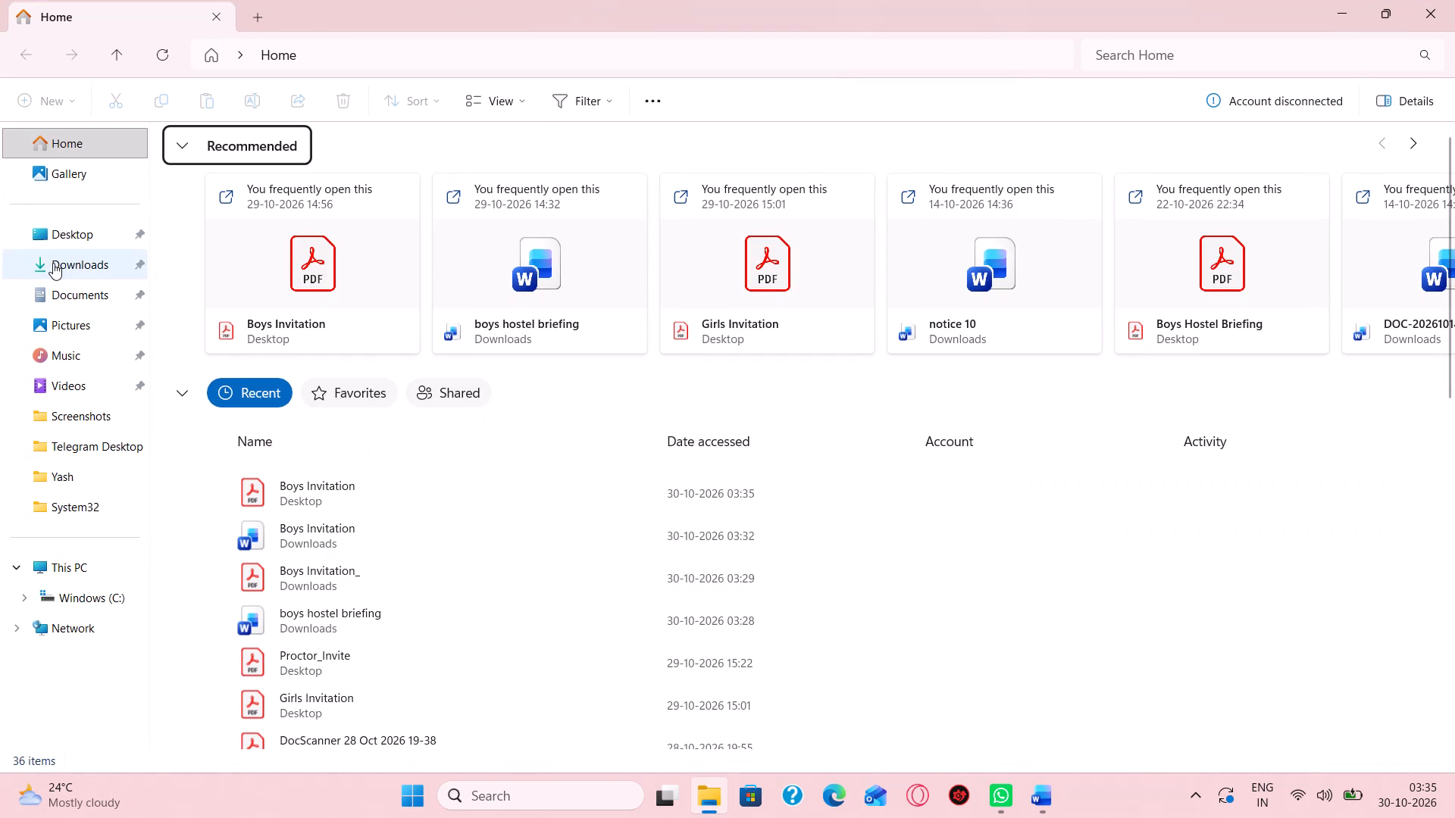
{"action": "left_click", "coordinate": [53, 263]}
{"action": "scroll", "coordinate": [189, 289], "scroll_direction": "down", "scroll_amount": 4}
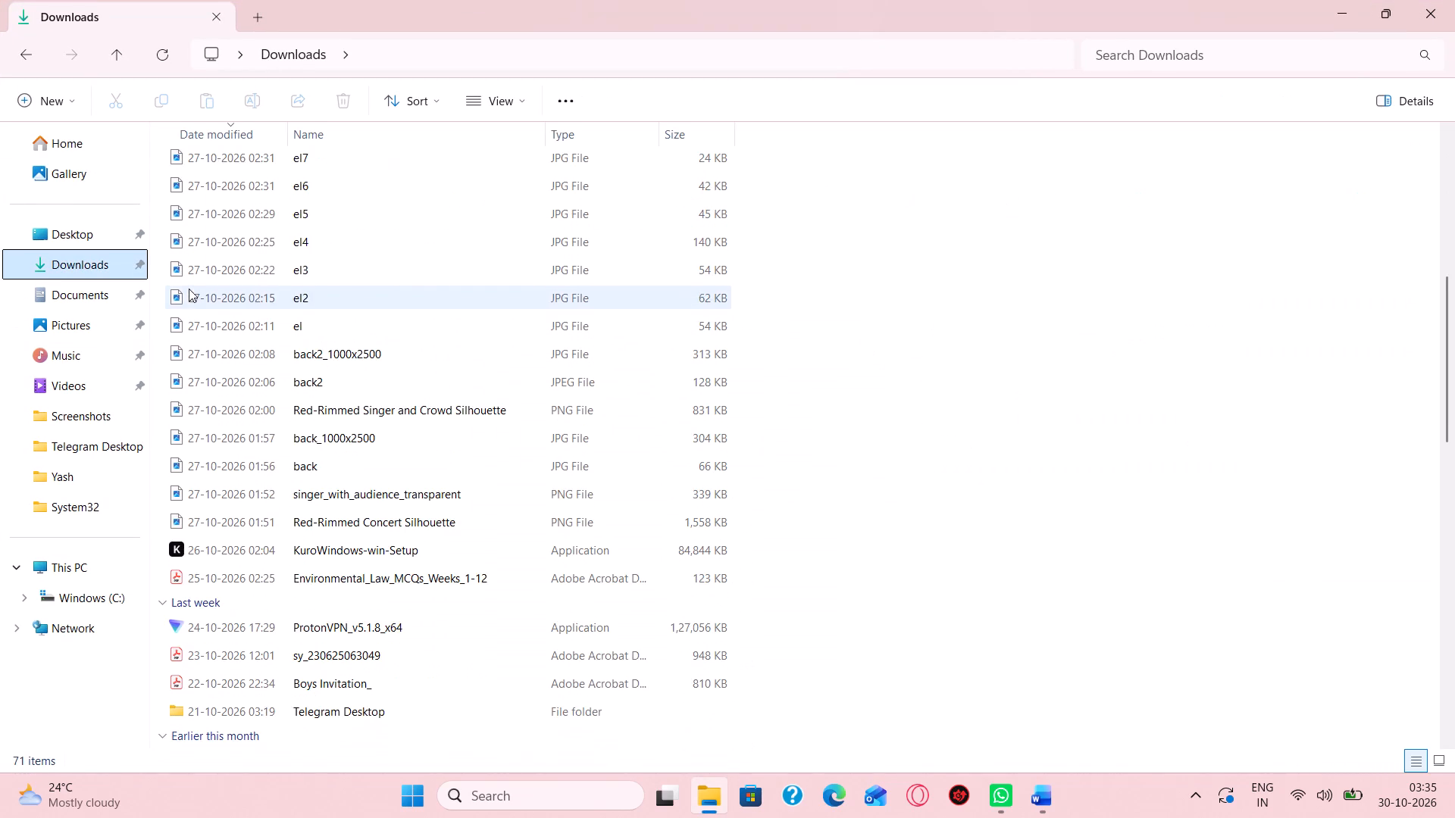
{"action": "scroll", "coordinate": [277, 507], "scroll_direction": "down", "scroll_amount": 1}
{"action": "double_click", "coordinate": [377, 582]}
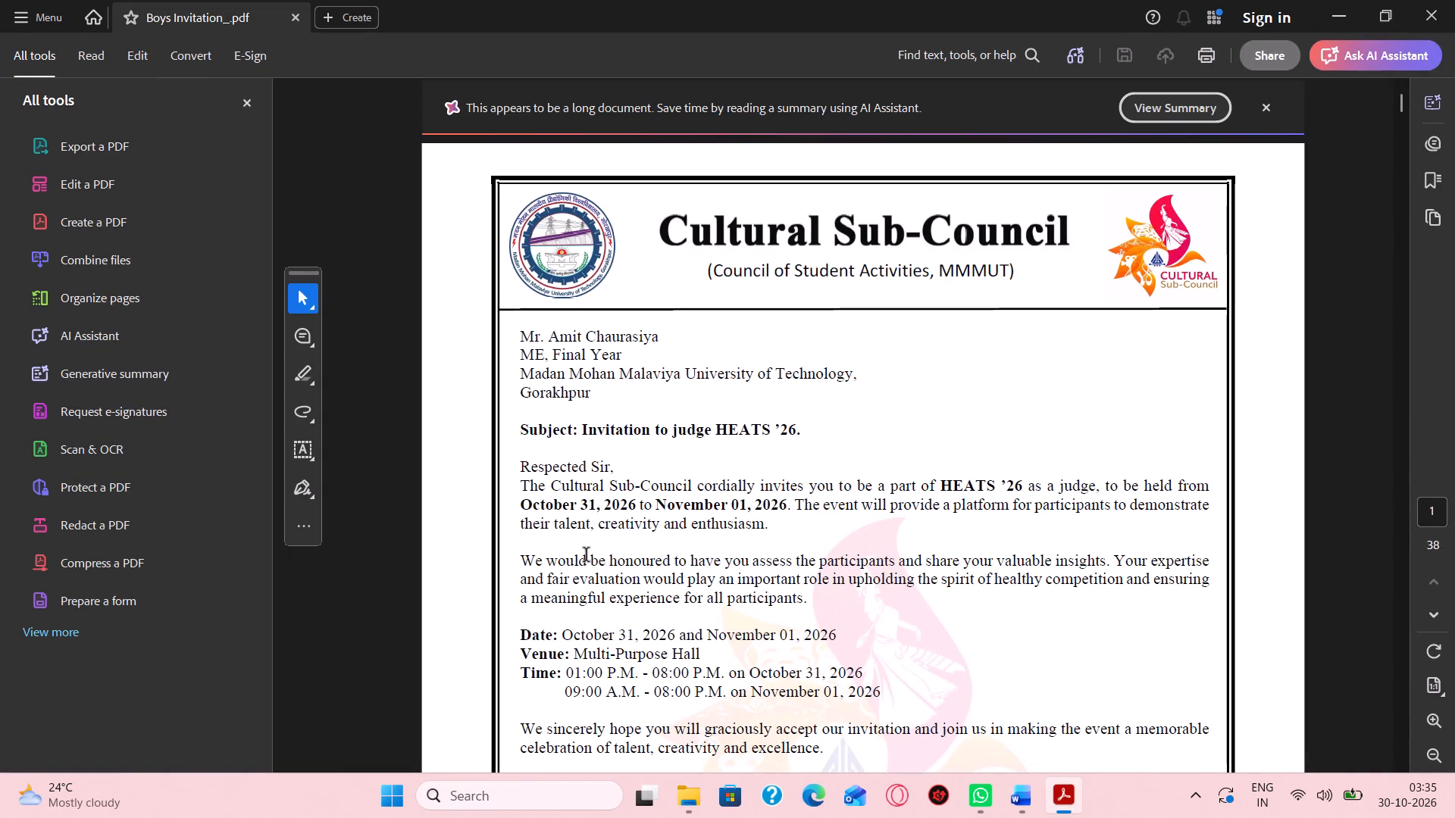
{"action": "scroll", "coordinate": [587, 556], "scroll_direction": "down", "scroll_amount": 1}
{"action": "left_click", "coordinate": [1454, 0]}
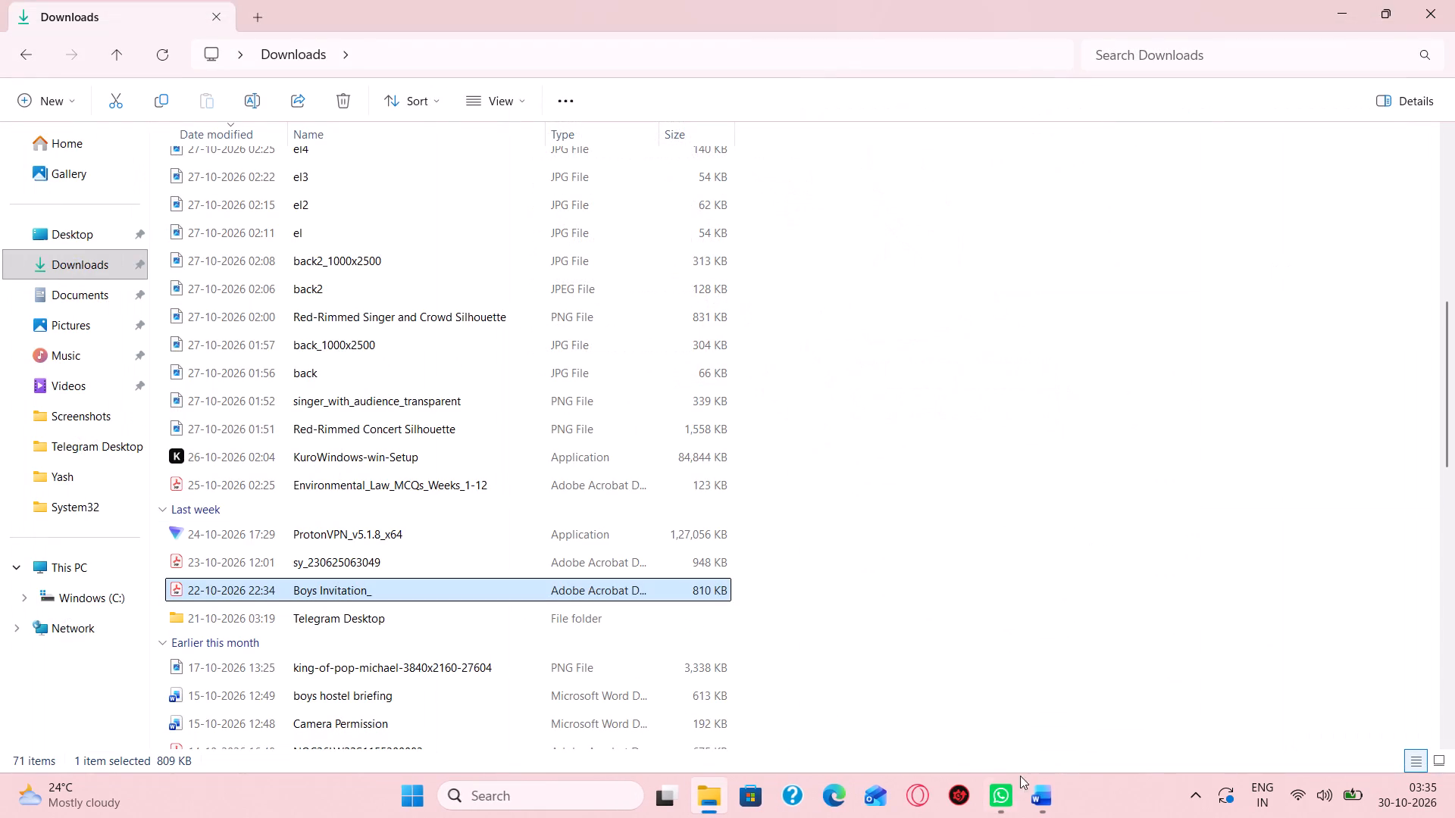
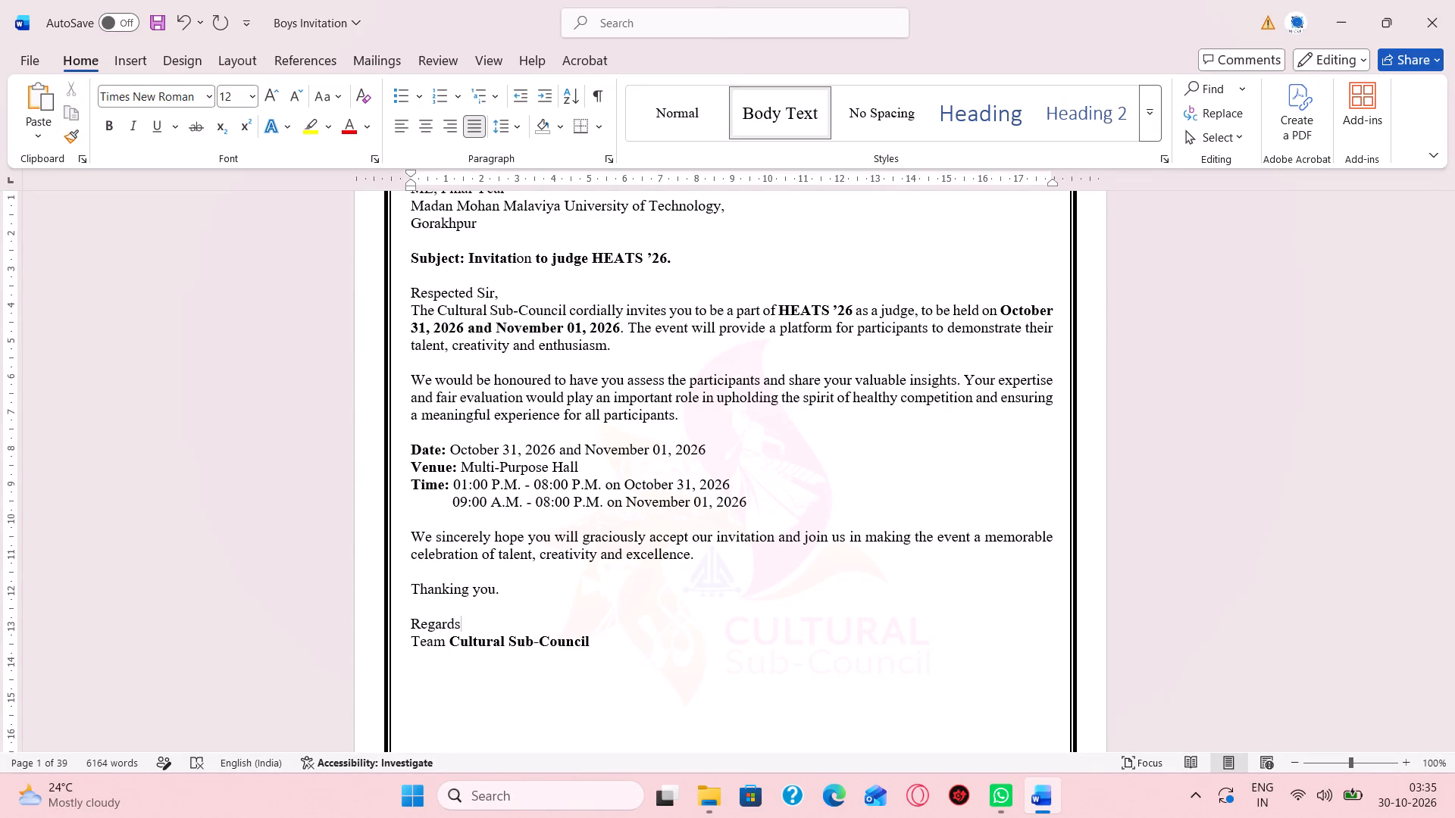
Add a comma after "Regards" in the first letter's closing.
{"action": "left_click_drag", "start_coordinate": [471, 623], "coordinate": [416, 622]}
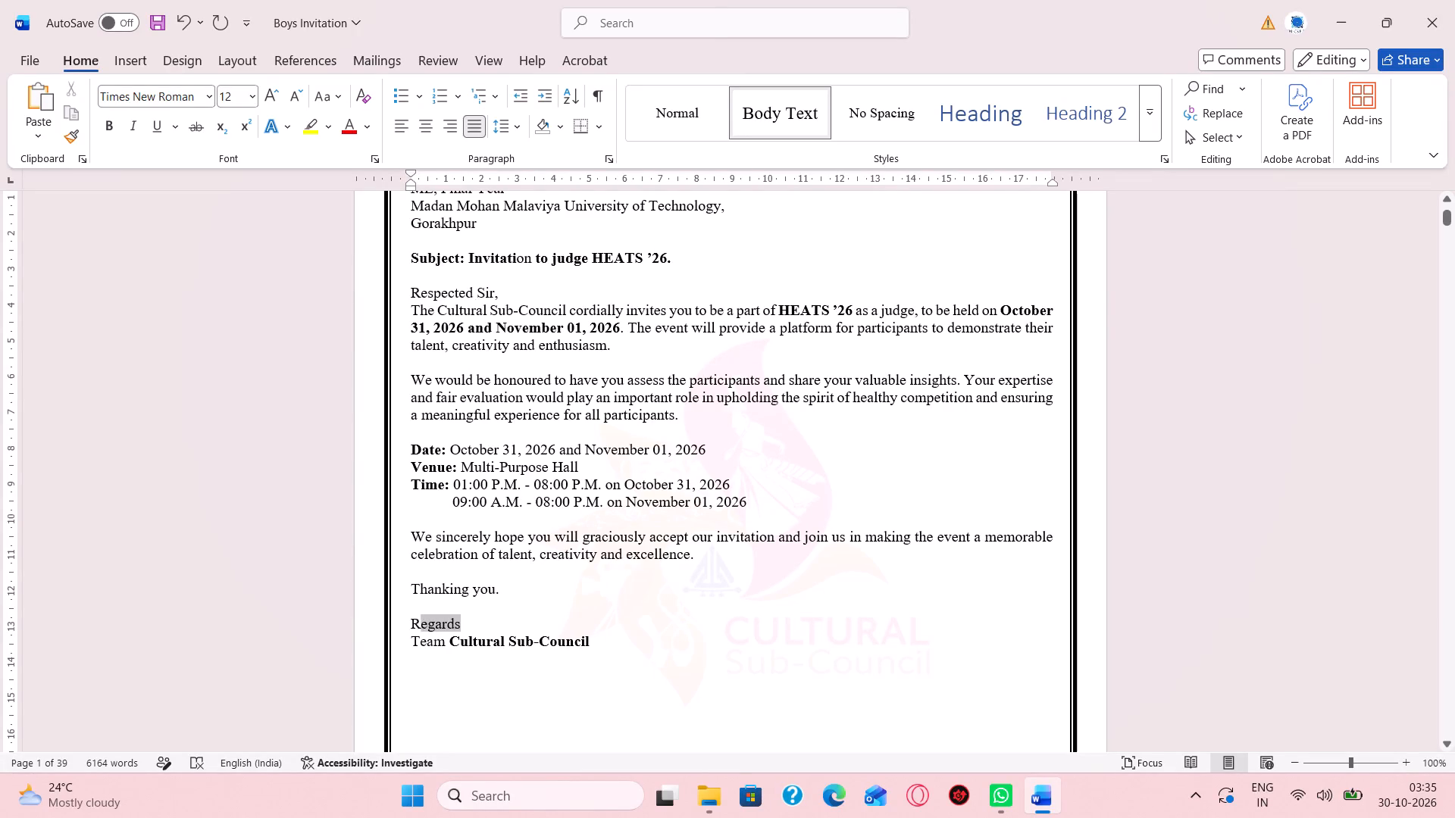
{"action": "left_click_drag", "start_coordinate": [416, 622], "coordinate": [413, 620]}
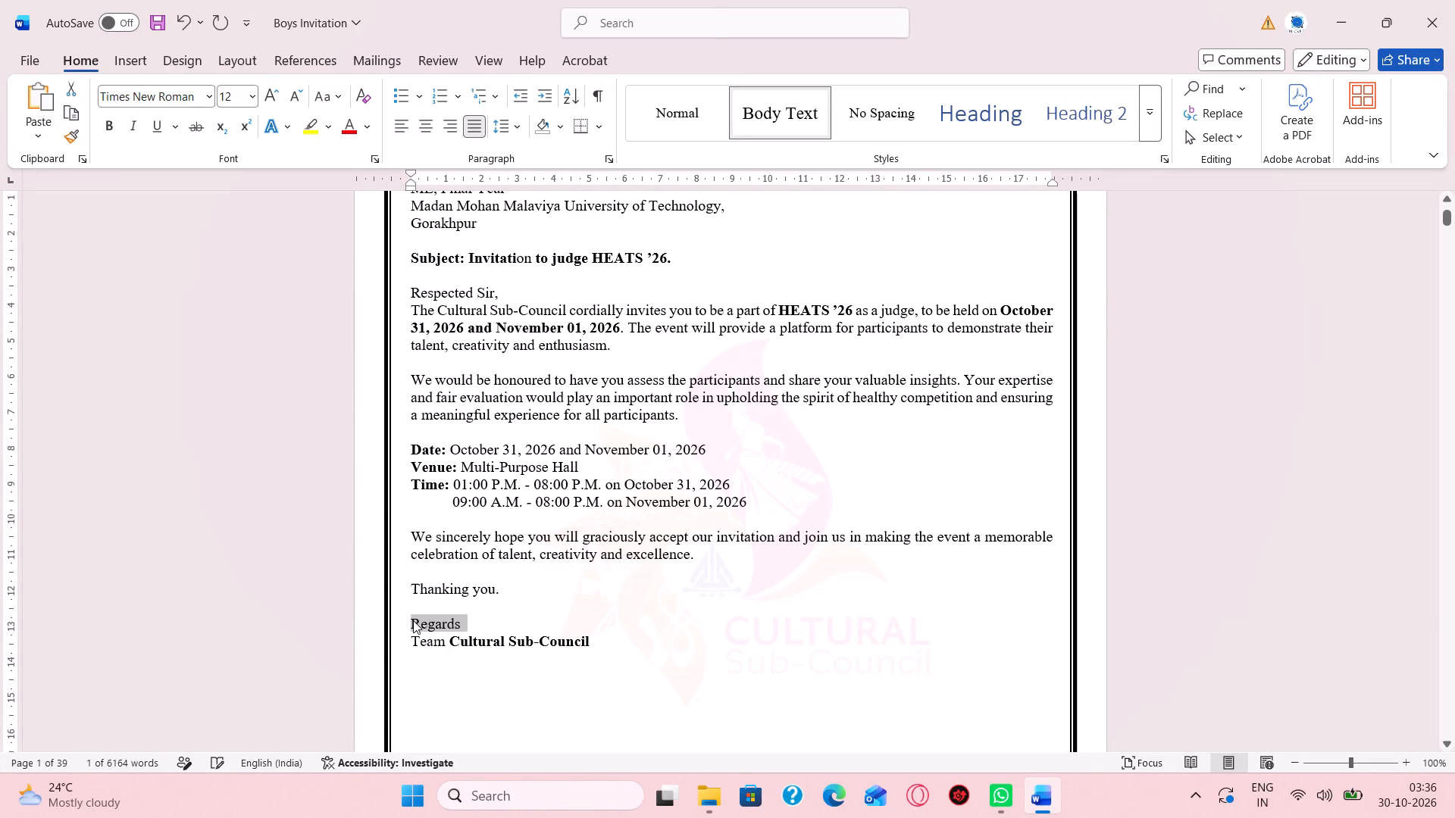
{"action": "key", "text": "ctrl+c"}
{"action": "left_click", "coordinate": [458, 623]}
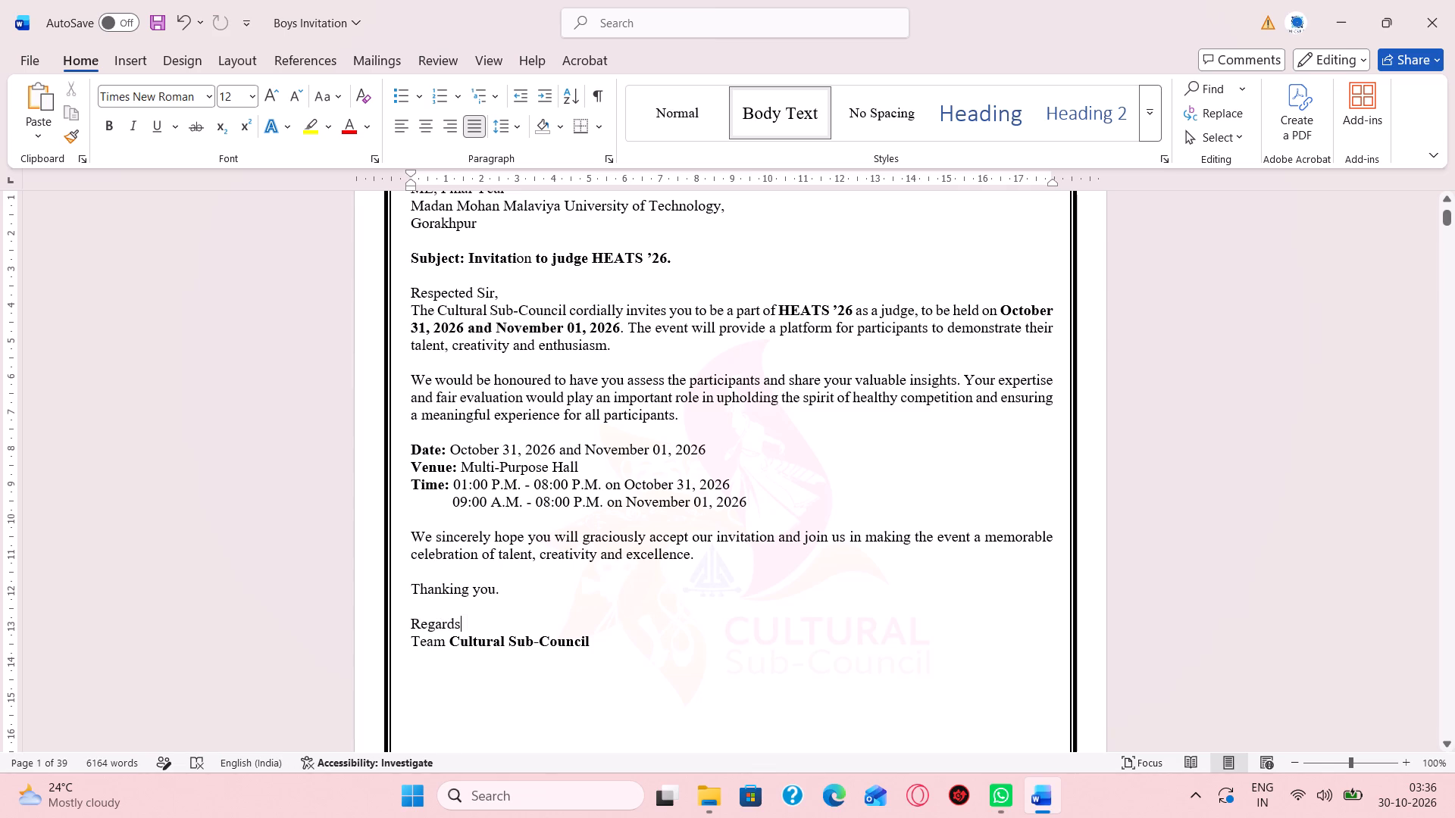
{"action": "key", "text": "comma"}
Compare the body and closing lines of the first letter with those of the second letter.
{"action": "scroll", "coordinate": [485, 624], "scroll_direction": "up", "scroll_amount": 1}
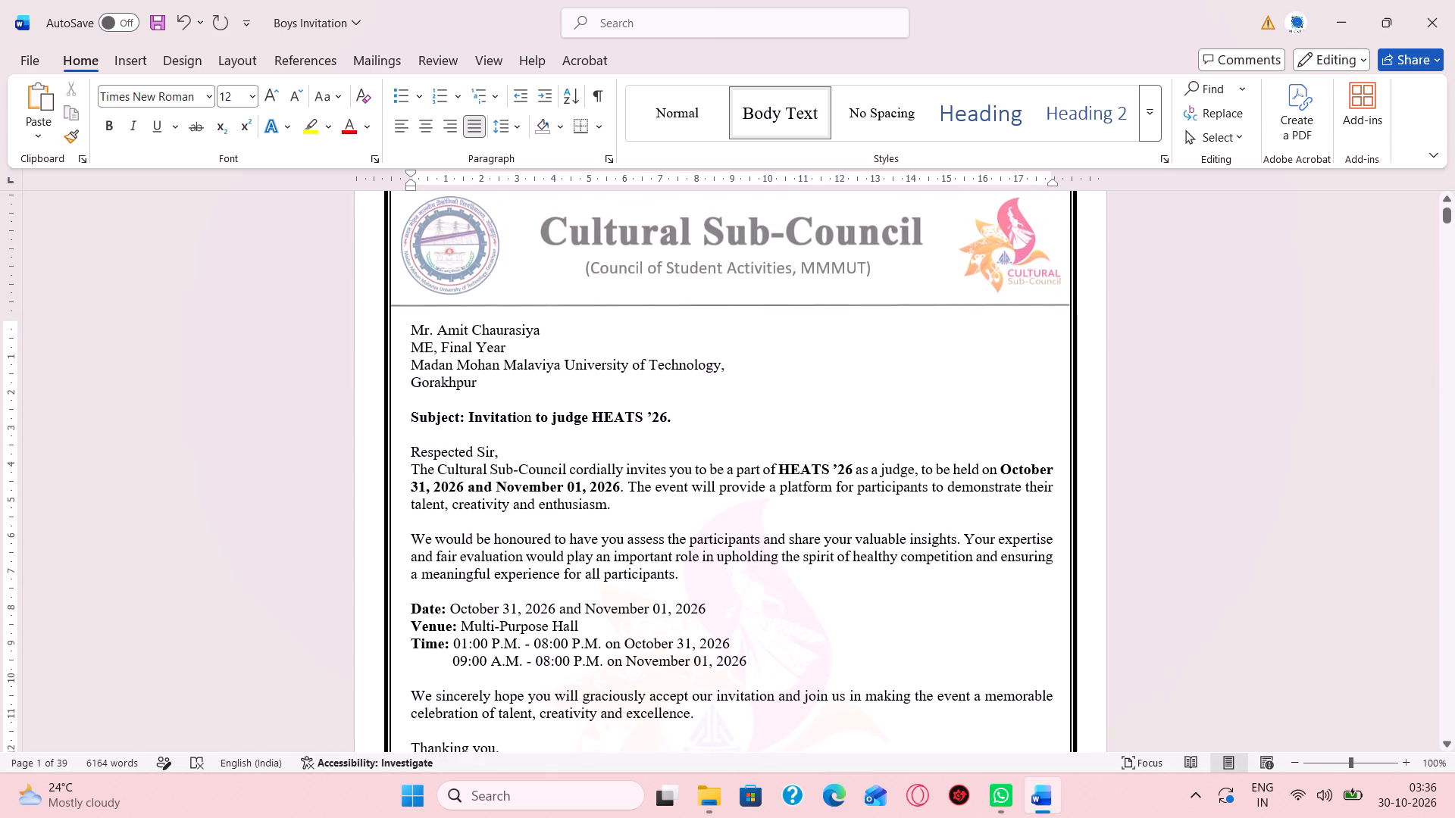
{"action": "scroll", "coordinate": [485, 624], "scroll_direction": "up", "scroll_amount": 3}
{"action": "scroll", "coordinate": [485, 624], "scroll_direction": "down", "scroll_amount": 2}
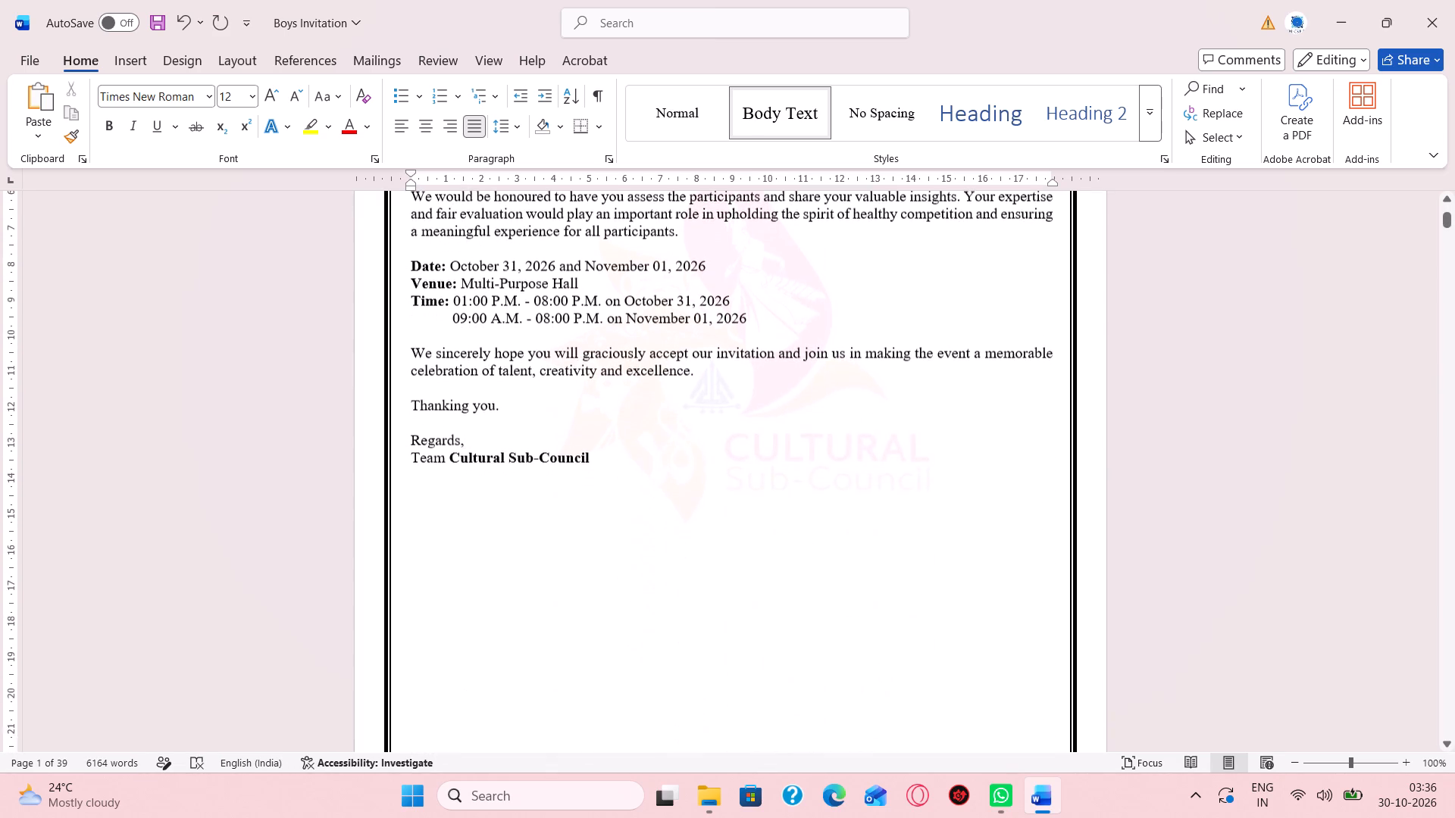
{"action": "scroll", "coordinate": [485, 624], "scroll_direction": "down", "scroll_amount": 5}
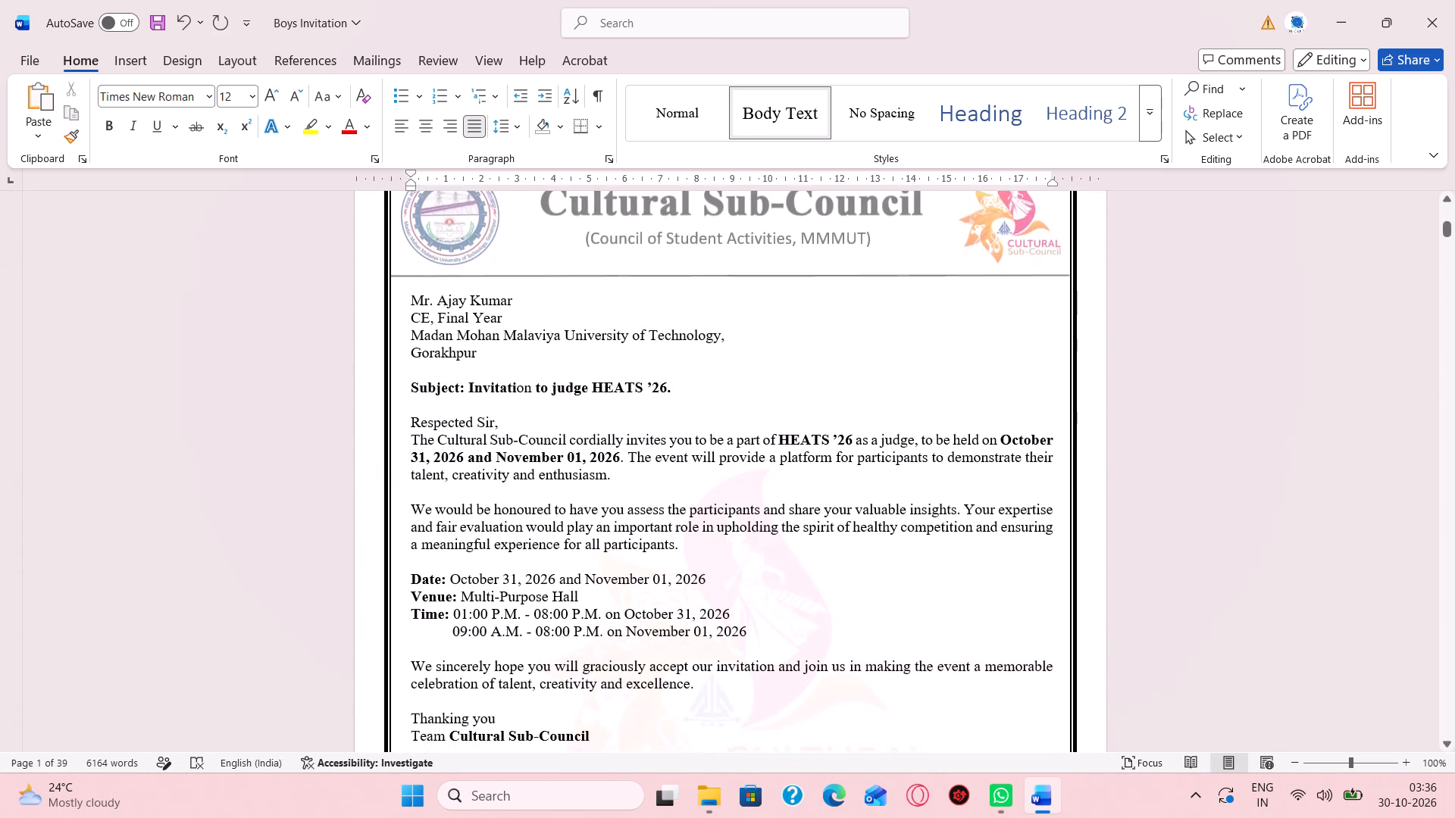
{"action": "scroll", "coordinate": [485, 624], "scroll_direction": "down", "scroll_amount": 1}
{"action": "scroll", "coordinate": [485, 624], "scroll_direction": "up", "scroll_amount": 5}
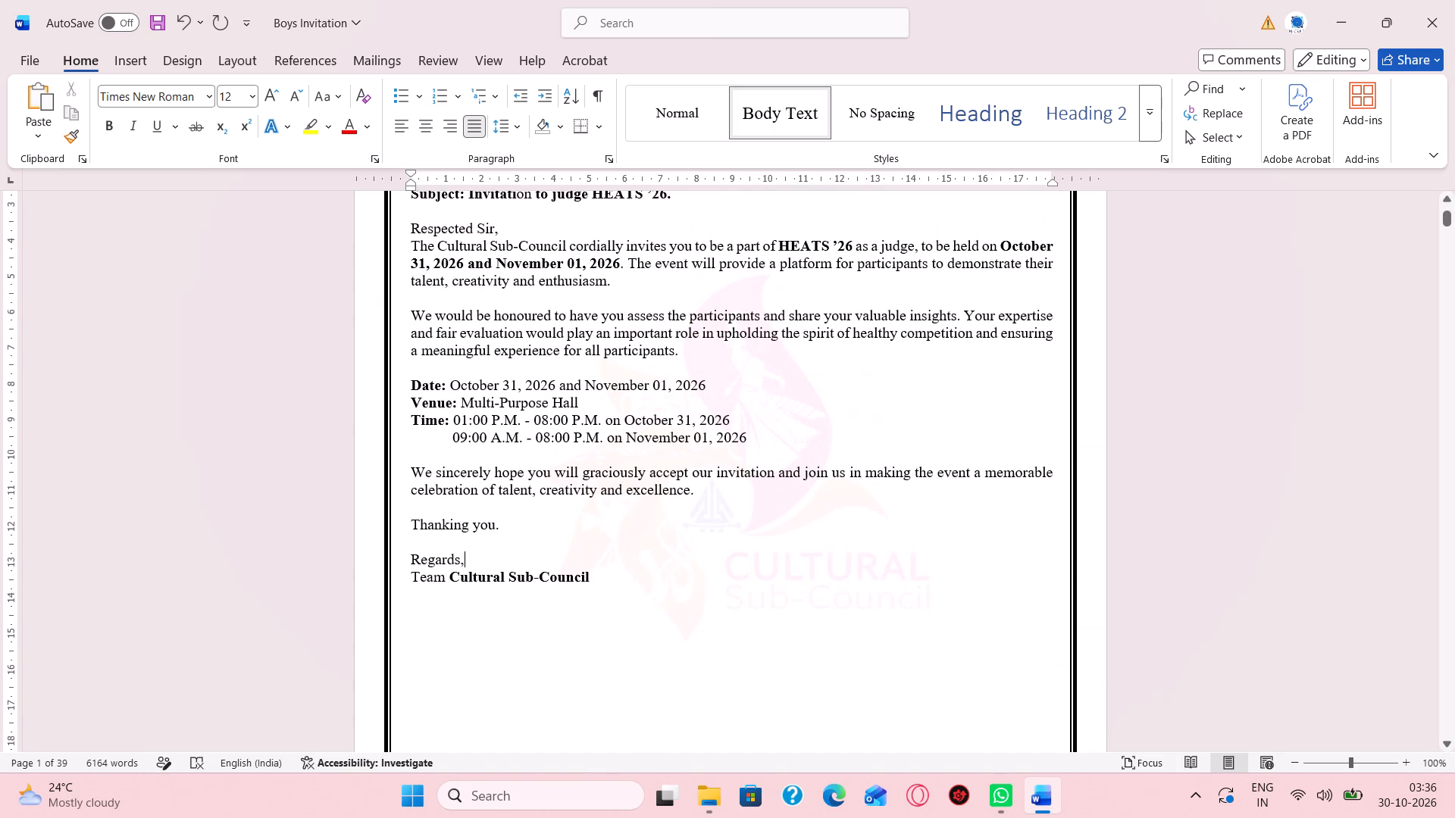
Set up a Replace with "Thanking you" as the search text and "Thanking you." with a full stop as the replacement.
{"action": "left_click", "coordinate": [498, 525]}
{"action": "left_click_drag", "start_coordinate": [498, 525], "coordinate": [477, 526]}
{"action": "left_click_drag", "start_coordinate": [477, 526], "coordinate": [442, 523]}
{"action": "key", "text": "ctrl+c"}
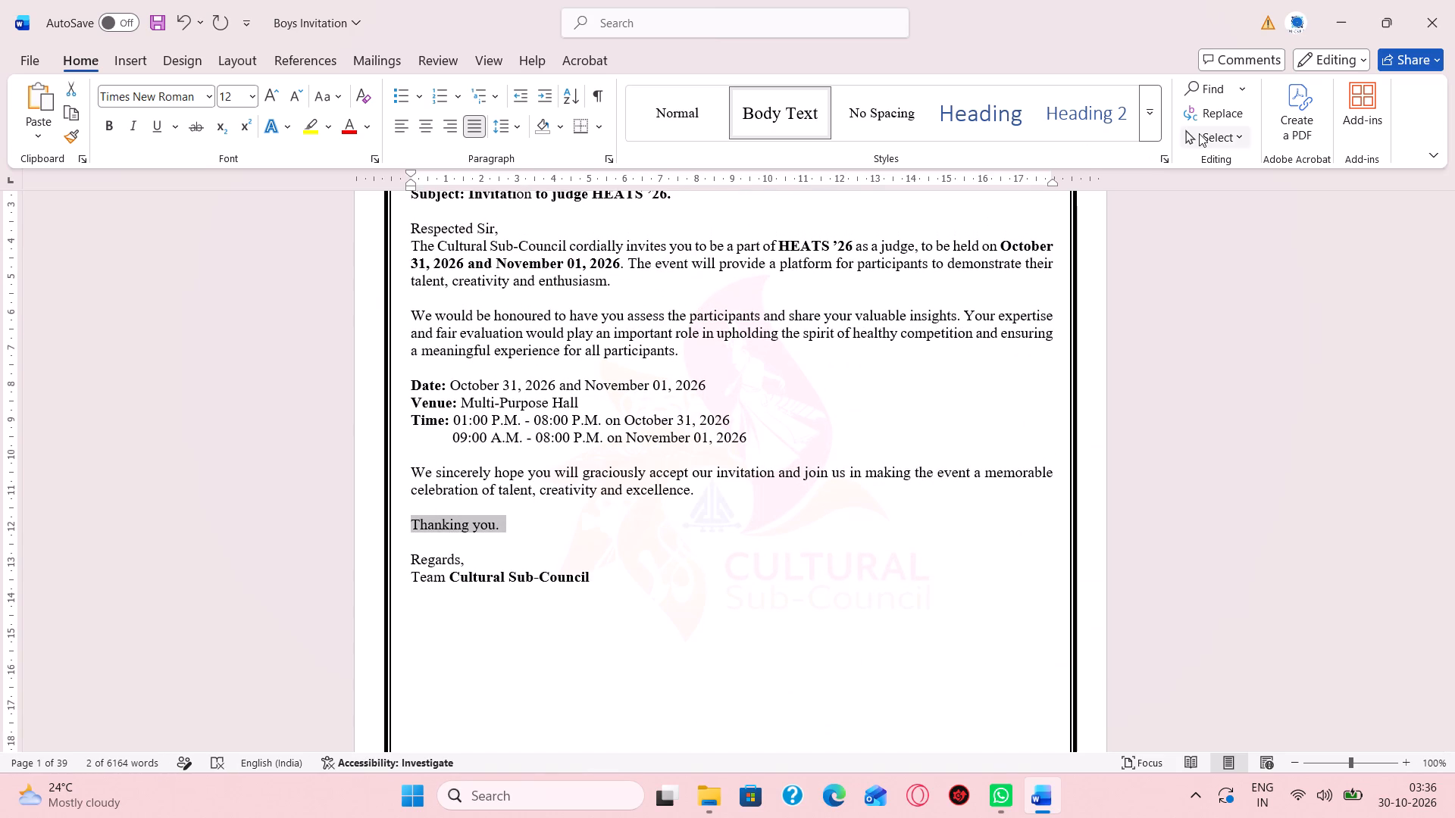
{"action": "left_click", "coordinate": [1205, 114]}
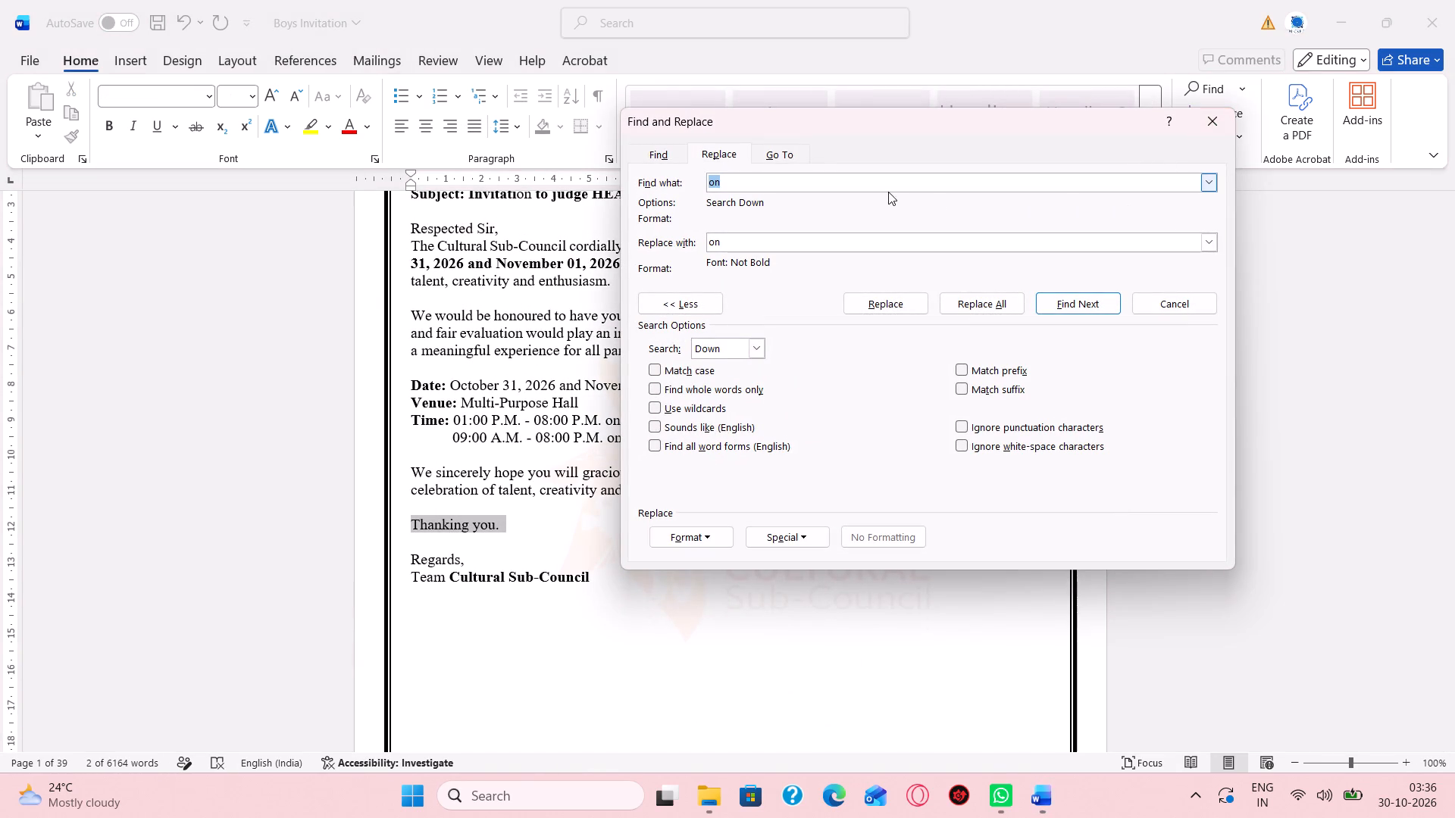
{"action": "key", "text": "ctrl+v"}
{"action": "left_click", "coordinate": [903, 244]}
{"action": "key", "text": "ctrl+v"}
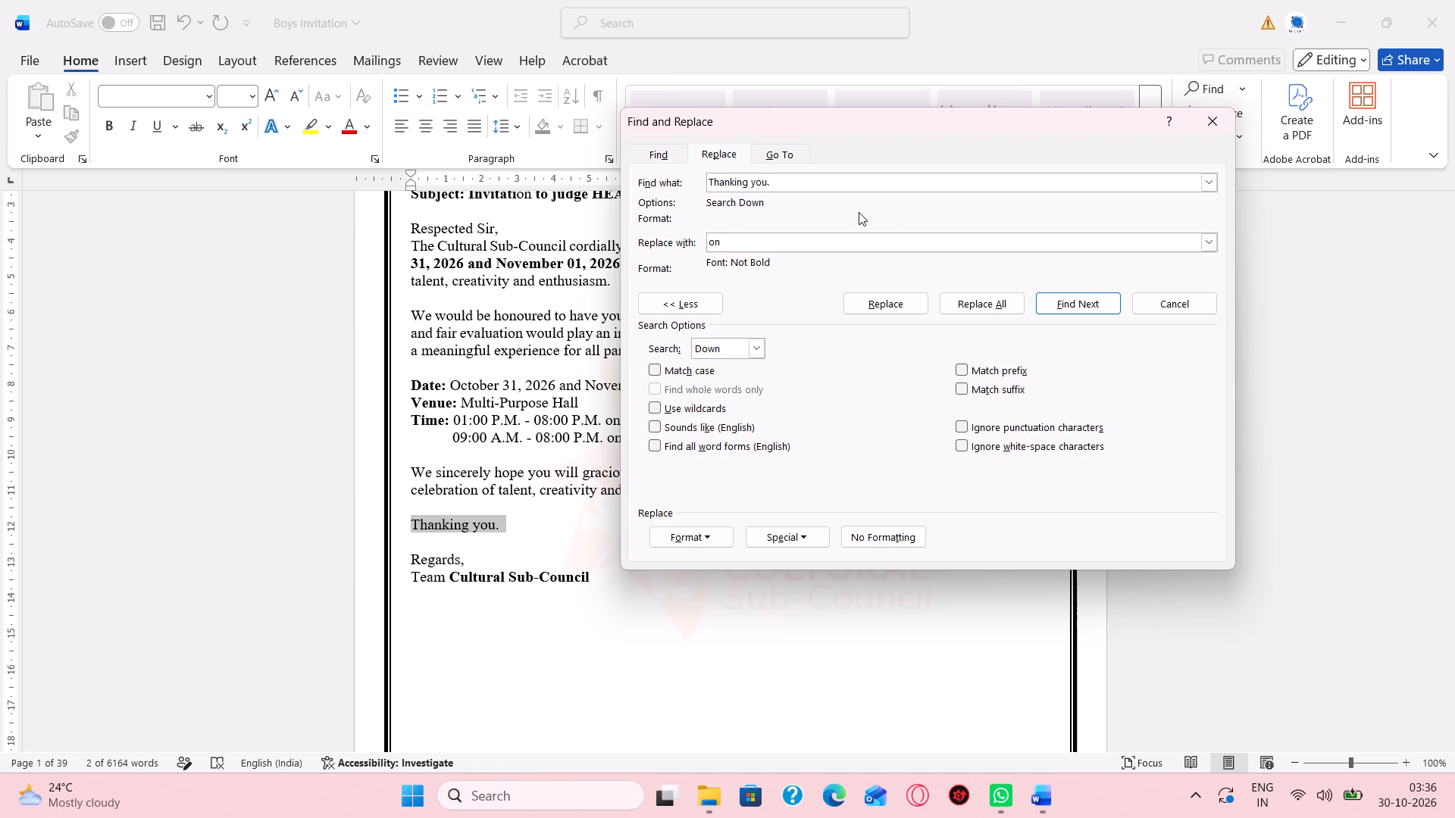
{"action": "key", "text": "ctrl+a"}
{"action": "key", "text": "ctrl+v"}
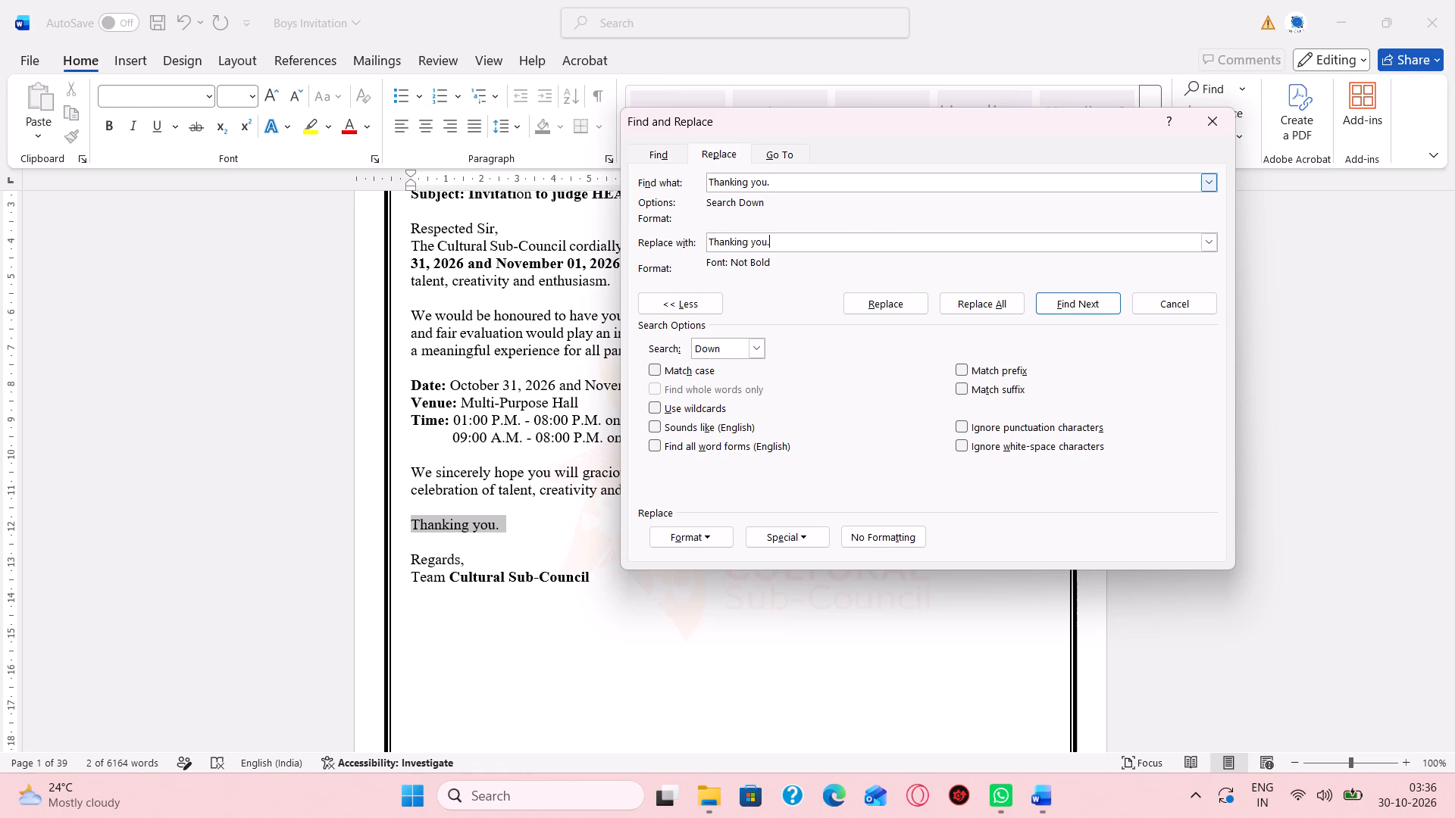
{"action": "left_click", "coordinate": [797, 178]}
{"action": "key", "text": "BackSpace"}
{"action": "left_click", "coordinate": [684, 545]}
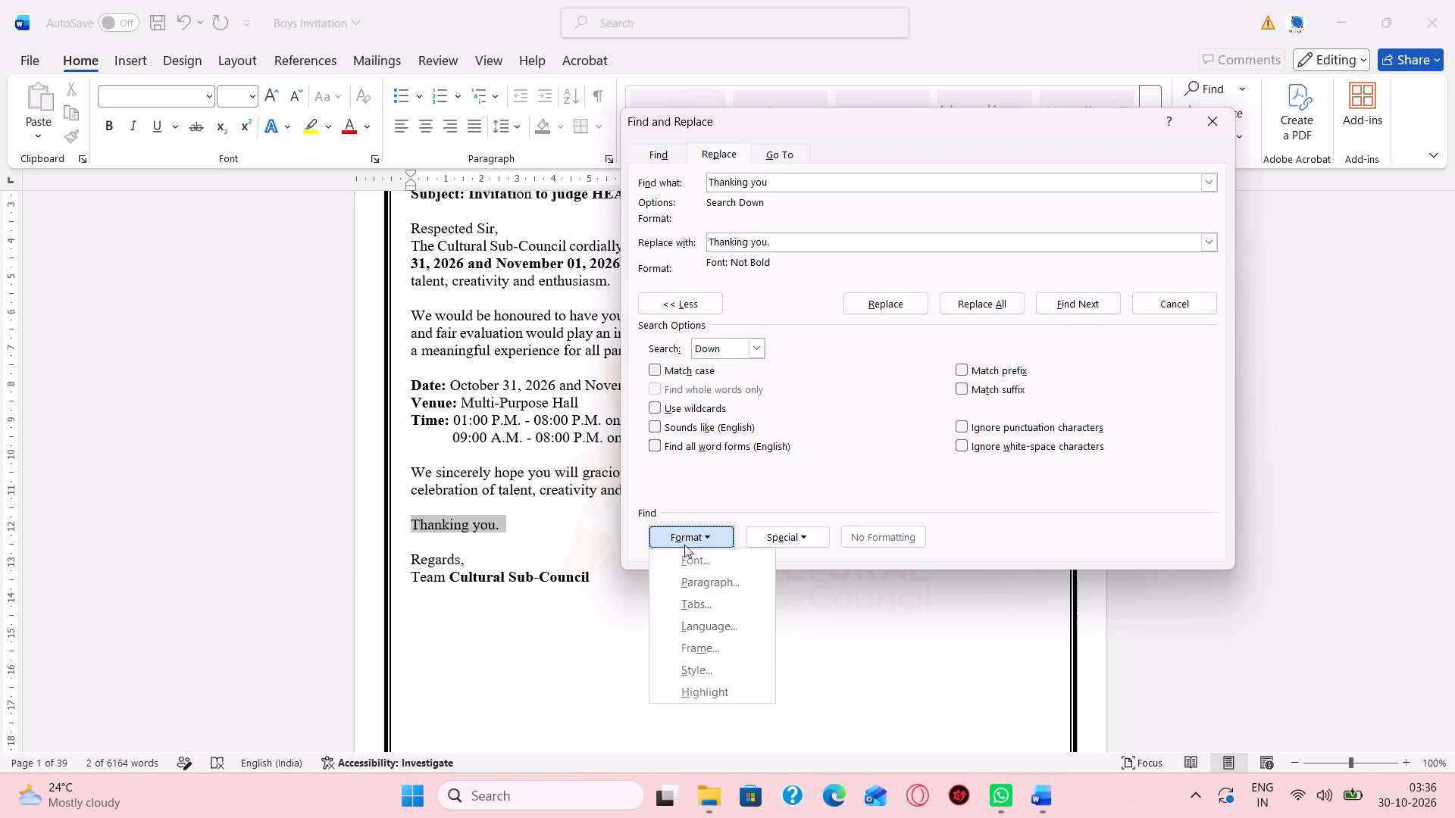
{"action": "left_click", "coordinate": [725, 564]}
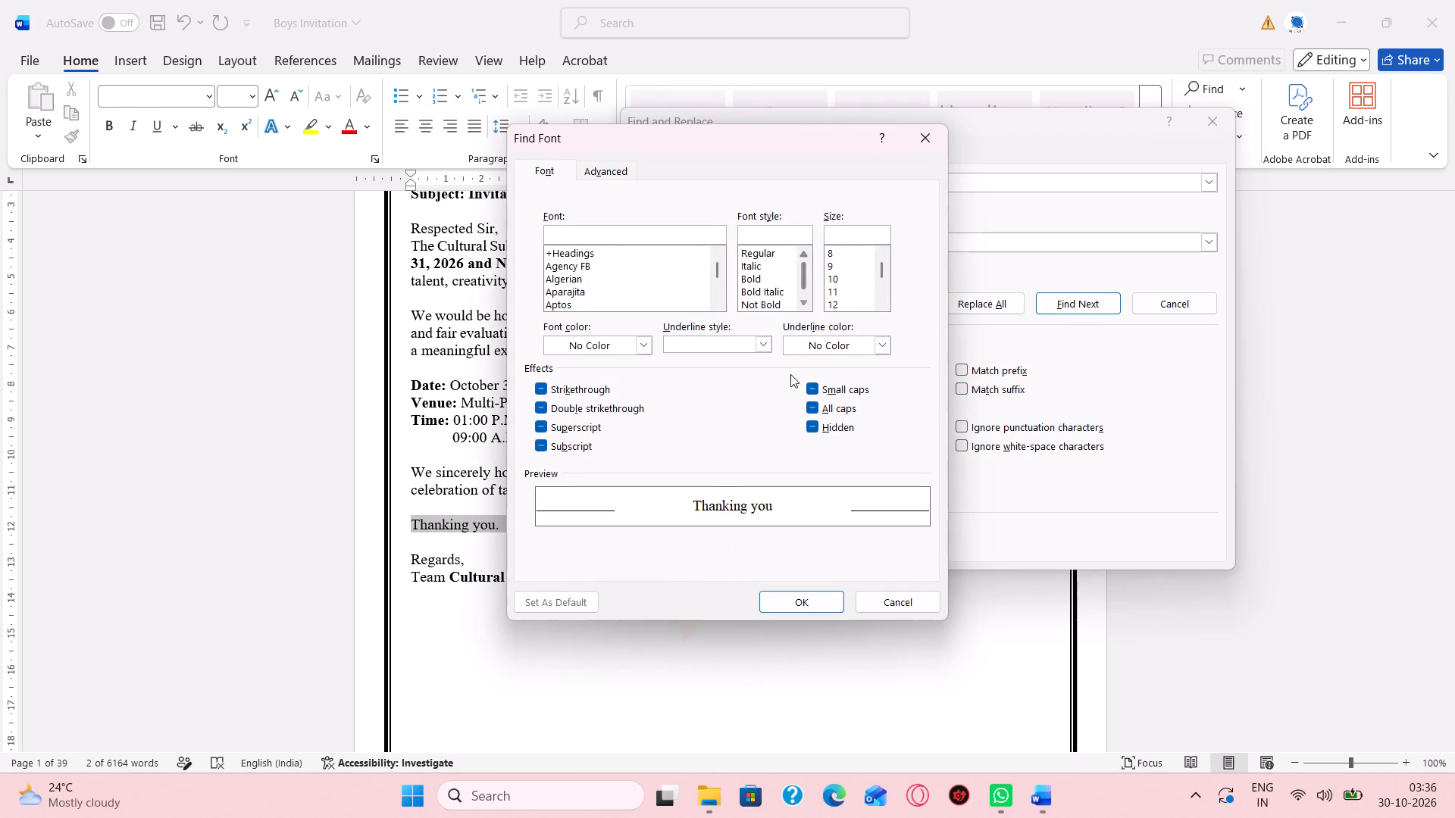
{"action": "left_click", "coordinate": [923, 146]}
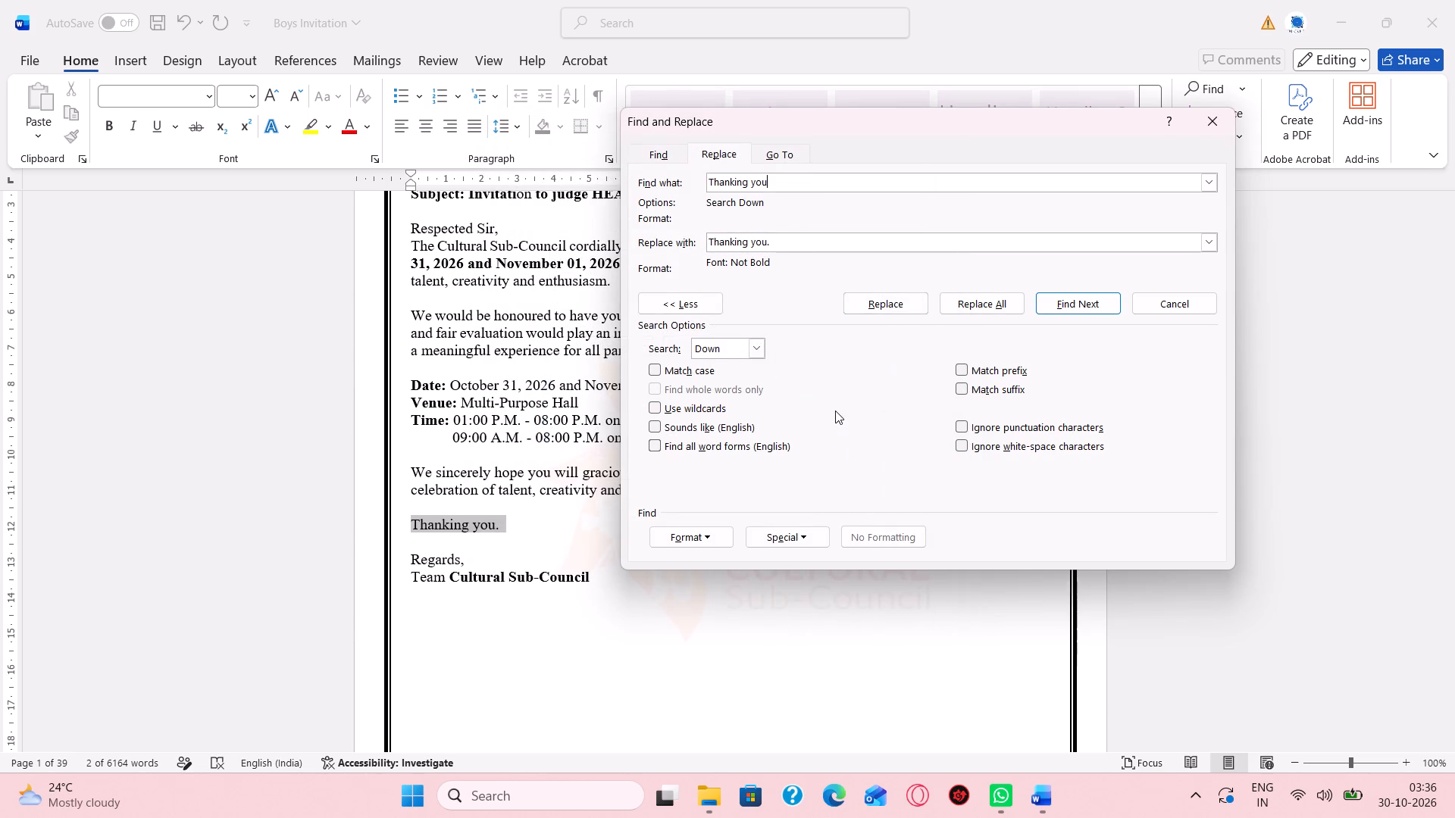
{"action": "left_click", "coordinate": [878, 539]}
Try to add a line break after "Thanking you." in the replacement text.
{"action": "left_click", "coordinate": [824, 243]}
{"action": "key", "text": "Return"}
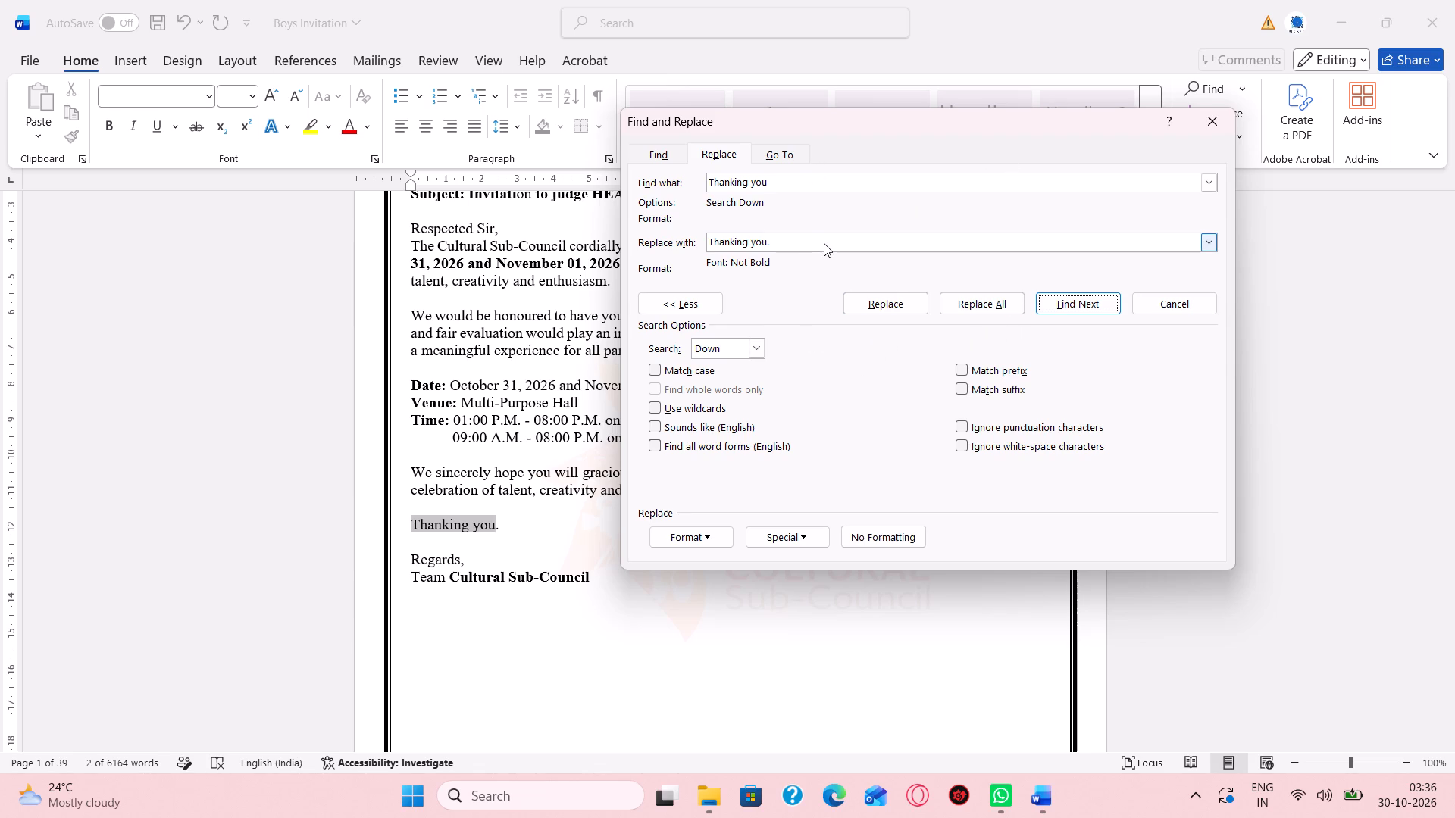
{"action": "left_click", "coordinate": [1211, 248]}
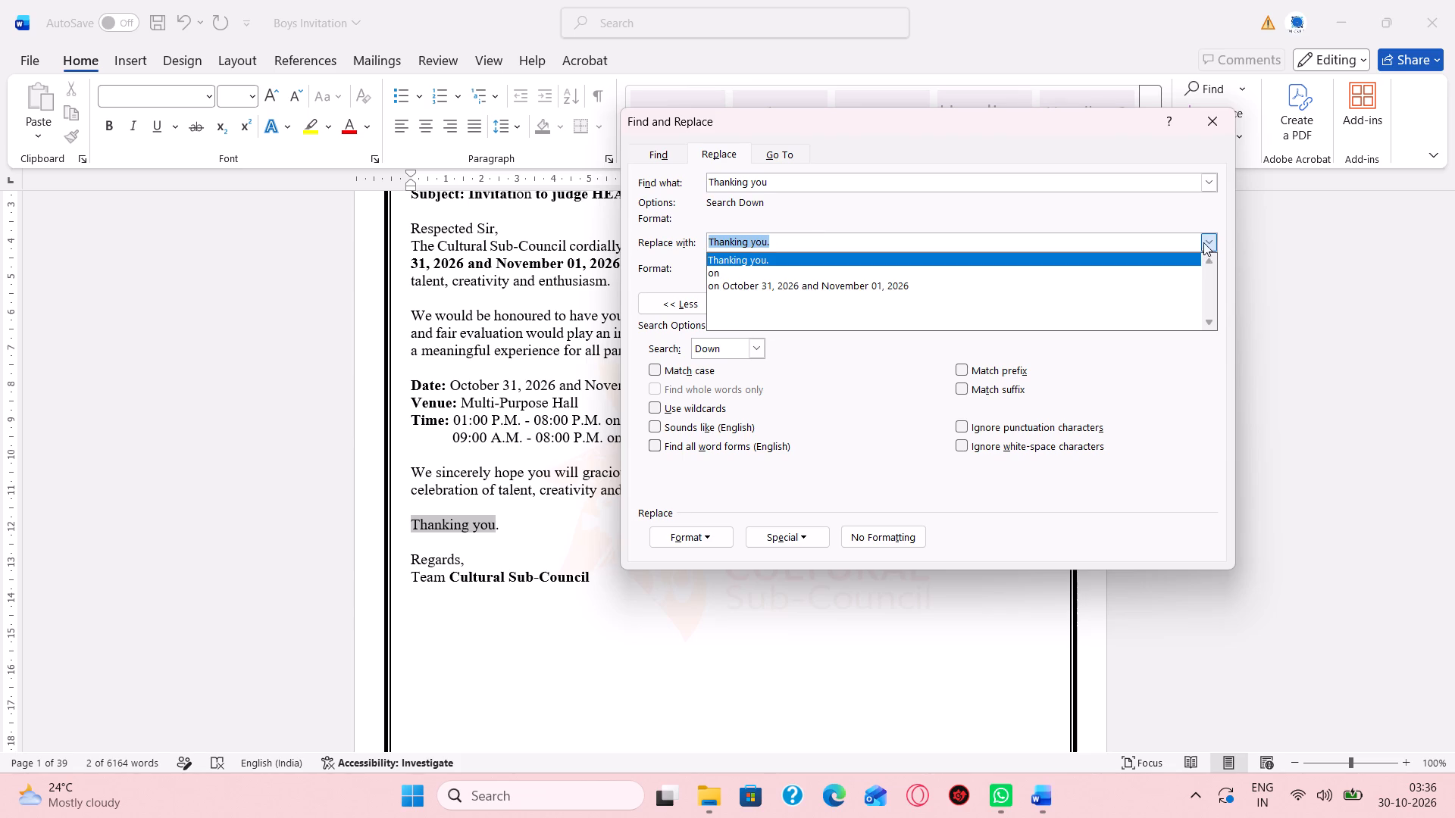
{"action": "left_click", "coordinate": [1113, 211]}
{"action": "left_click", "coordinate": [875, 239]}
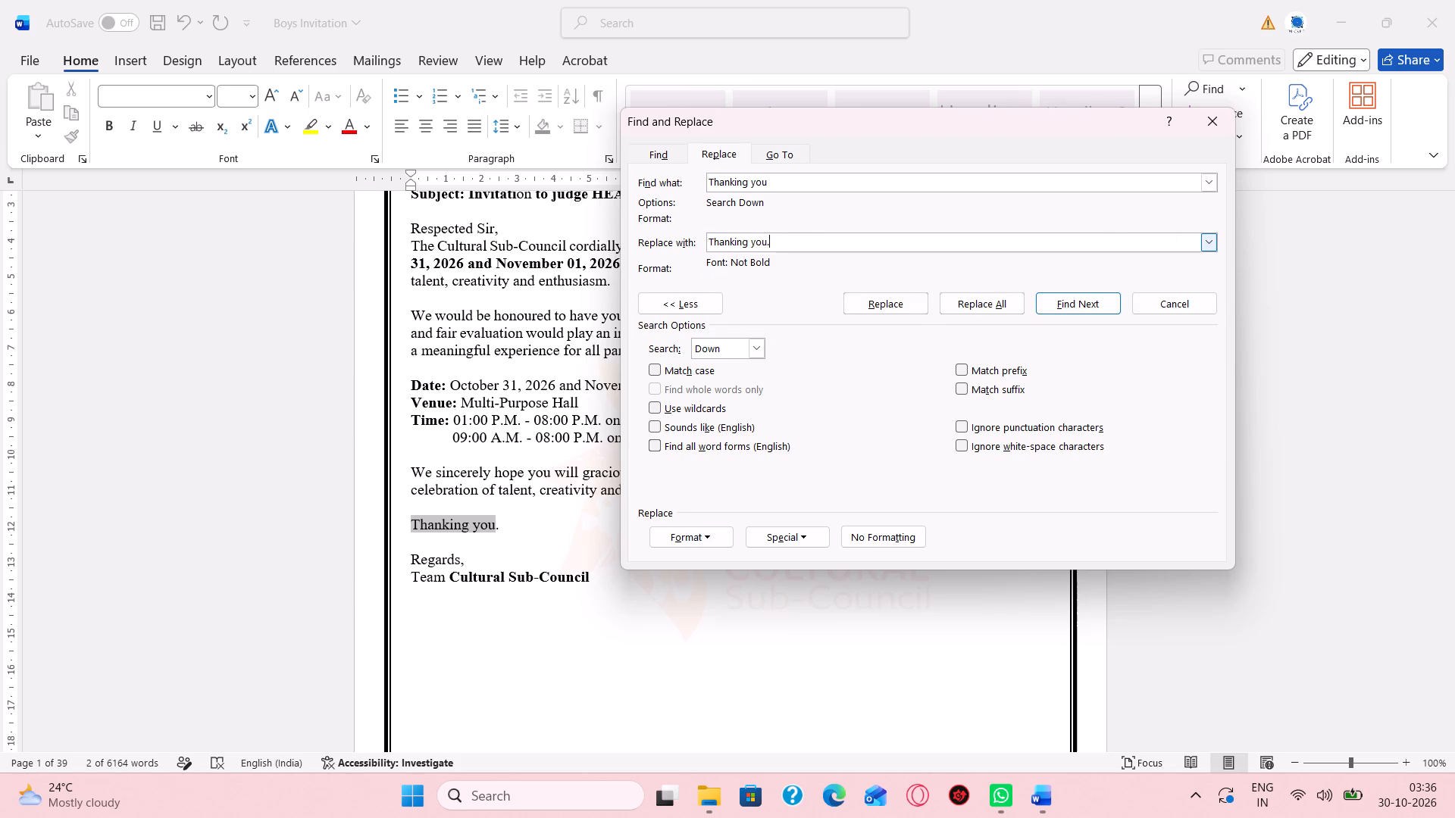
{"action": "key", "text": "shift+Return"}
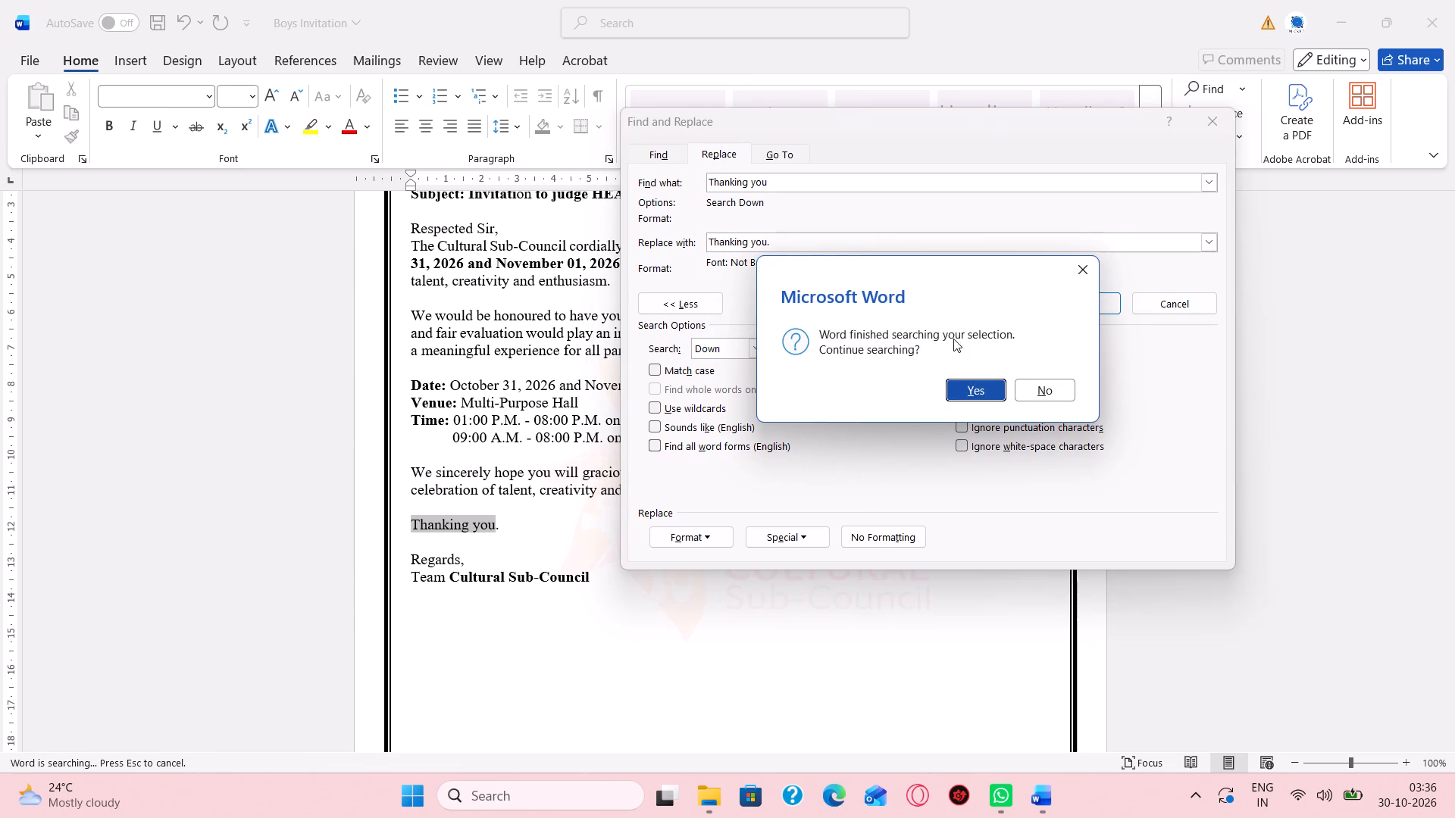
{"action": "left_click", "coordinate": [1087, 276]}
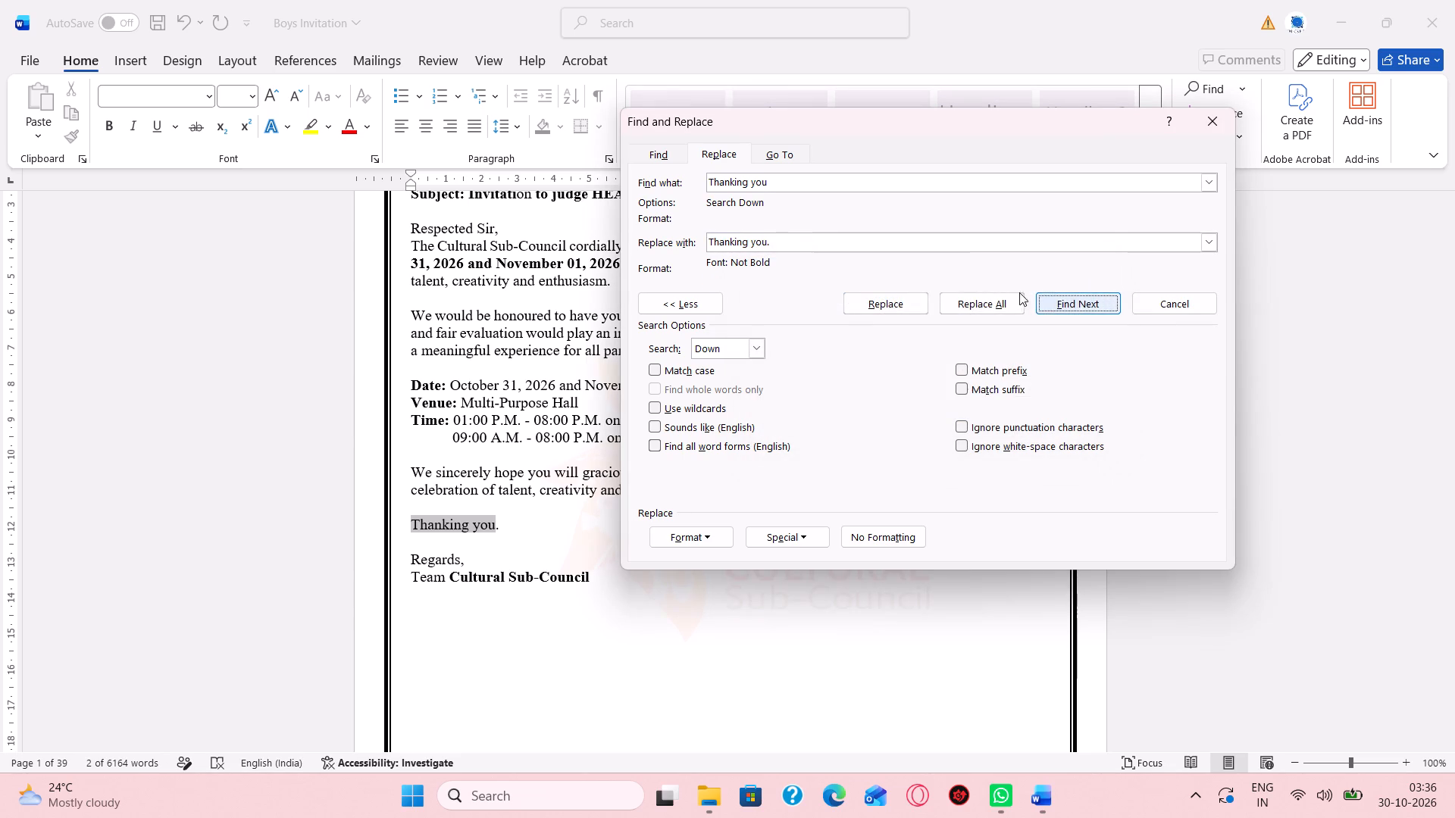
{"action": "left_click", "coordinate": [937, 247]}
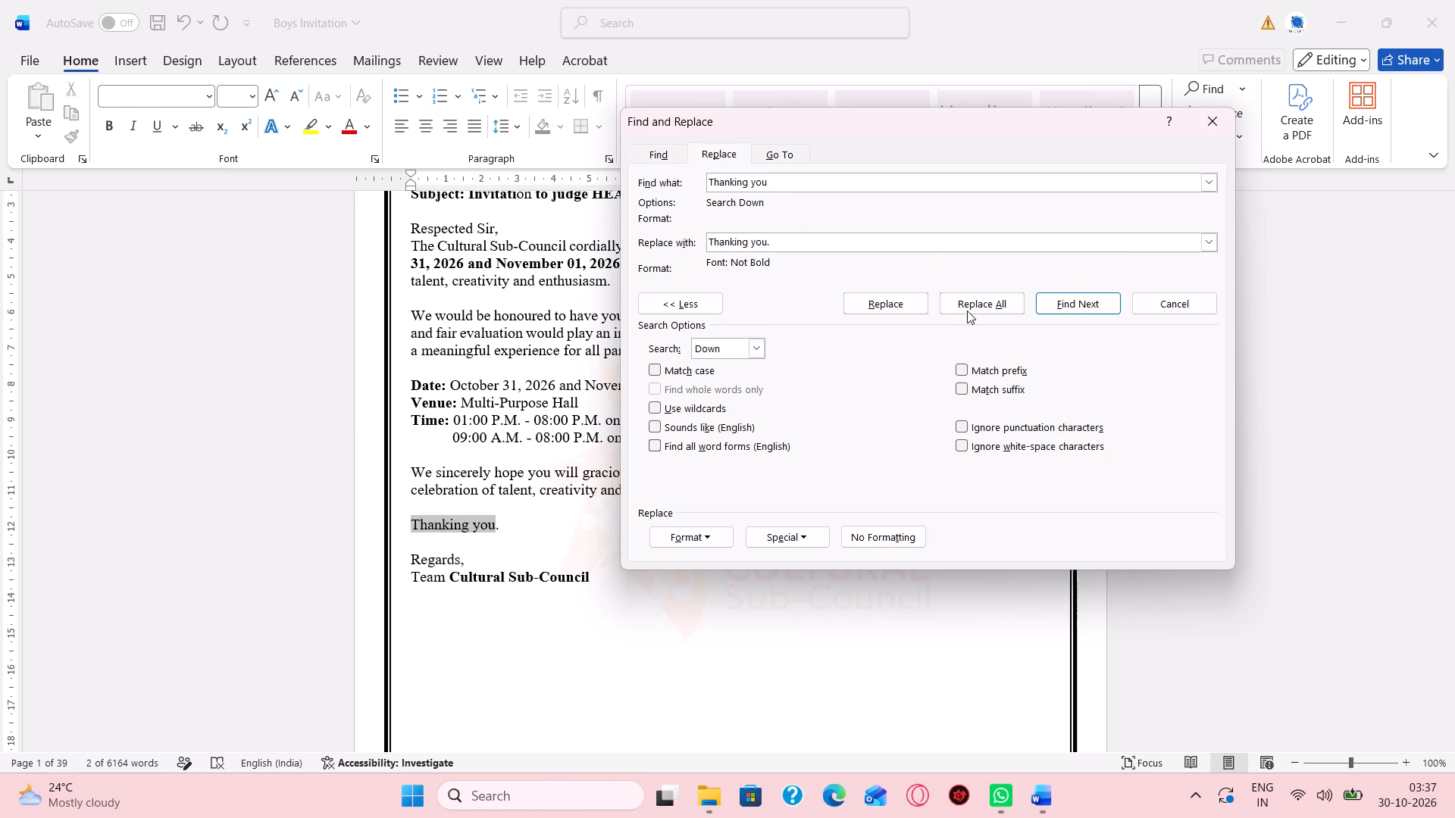
Replace all occurrences of "Thanking you" with "Thanking you." throughout the document and close Find and Replace.
{"action": "left_click", "coordinate": [967, 311]}
{"action": "left_click", "coordinate": [969, 398]}
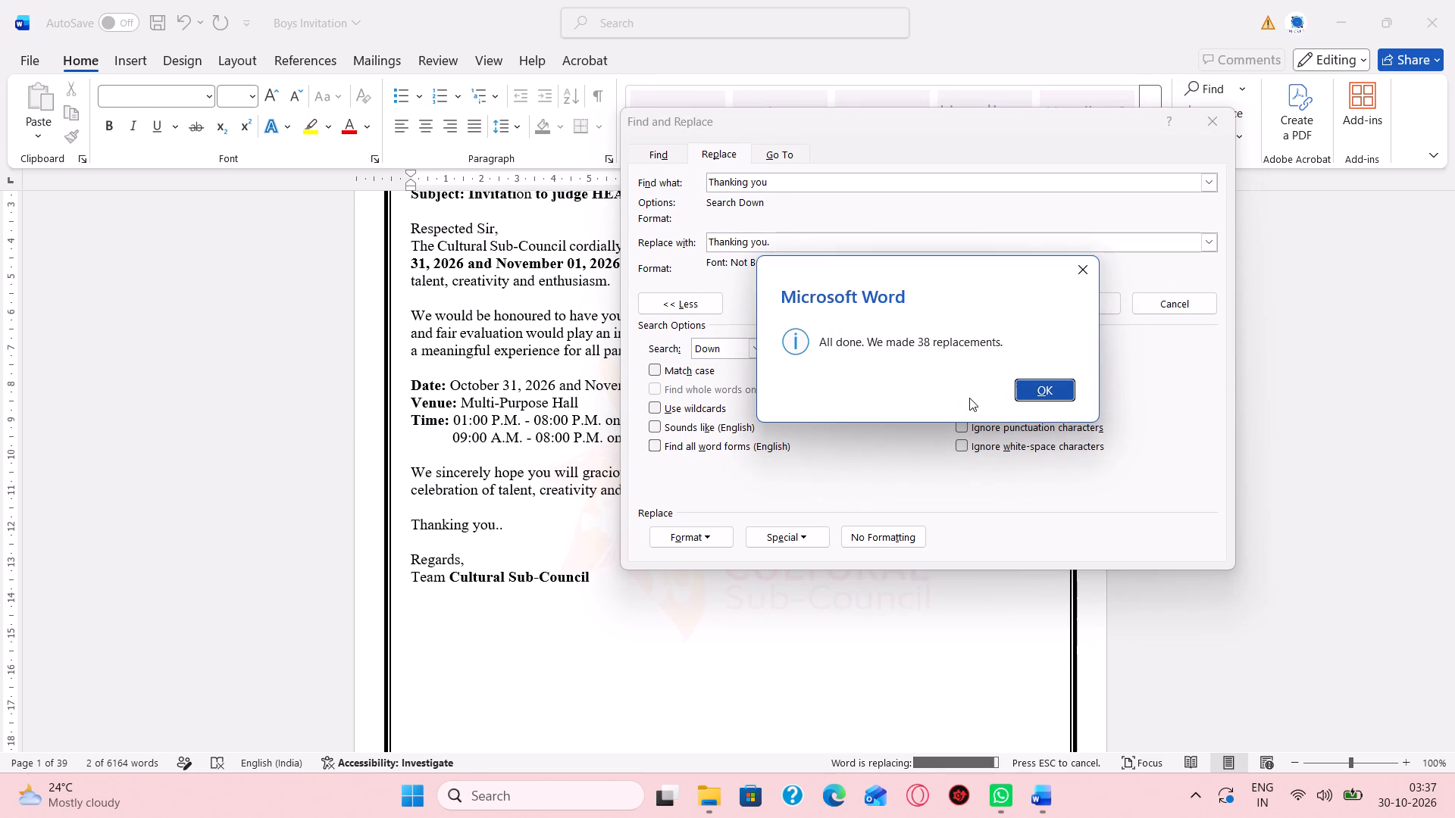
{"action": "left_click", "coordinate": [1034, 393]}
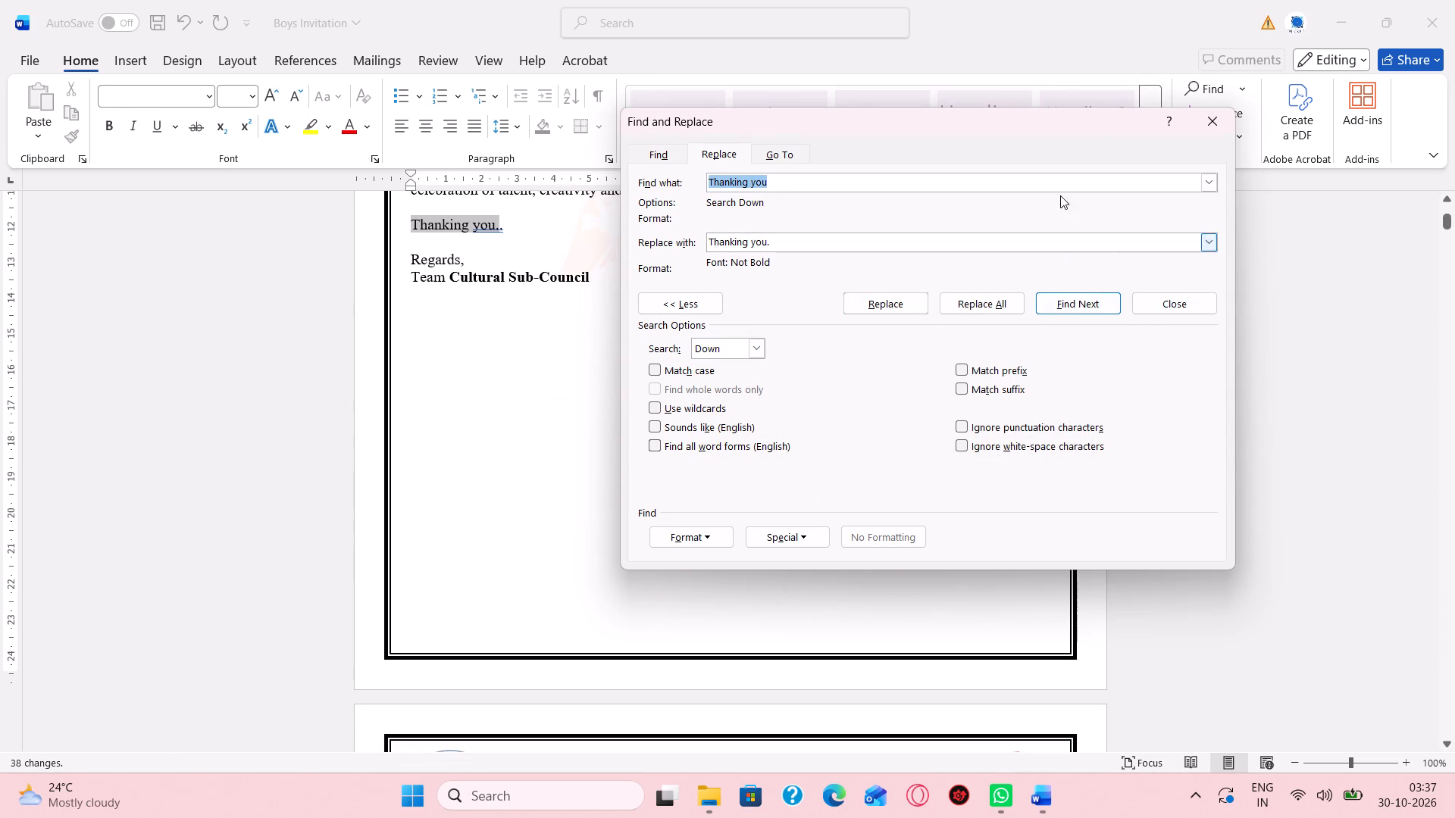
{"action": "left_click", "coordinate": [1218, 125]}
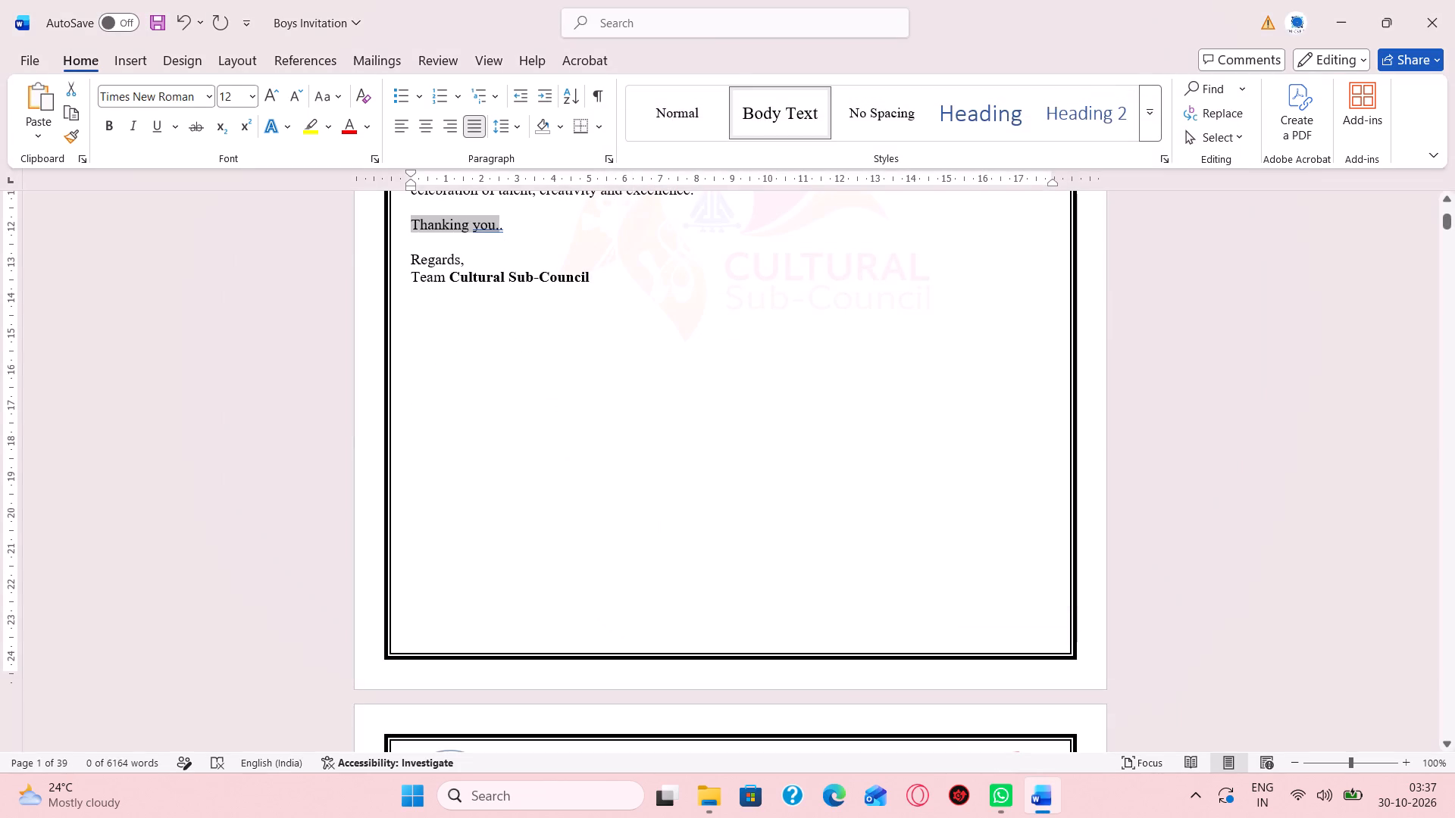
Delete the extra full stop after "Thanking you." in the first letter.
{"action": "left_click", "coordinate": [583, 228]}
{"action": "key", "text": "BackSpace"}
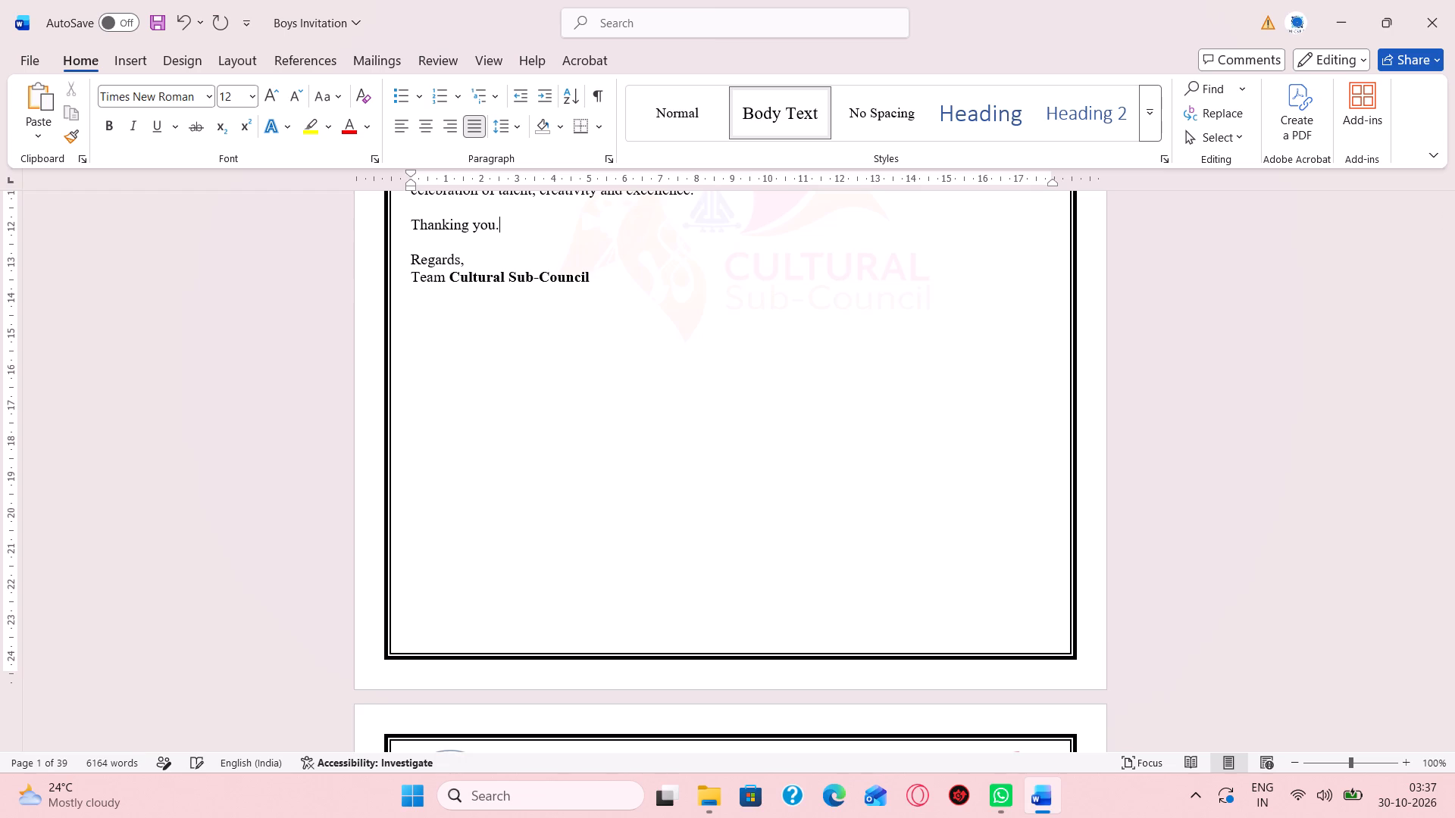
Copy "Regards," from the first letter and insert it above the team line in the second letter, leaving a blank line after "Thanking you.".
{"action": "scroll", "coordinate": [583, 228], "scroll_direction": "down", "scroll_amount": 5}
{"action": "scroll", "coordinate": [583, 228], "scroll_direction": "up", "scroll_amount": 1}
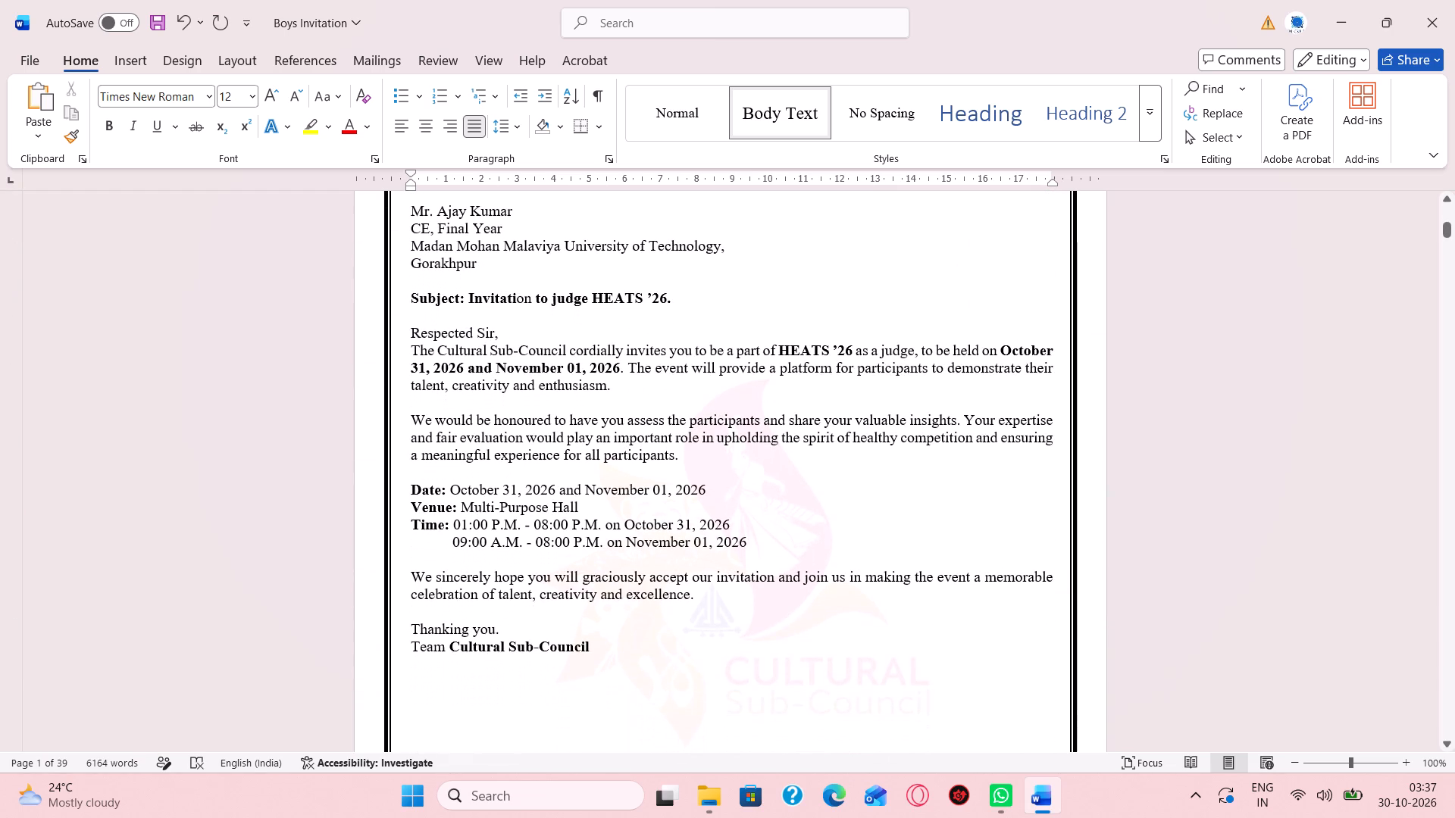
{"action": "scroll", "coordinate": [583, 228], "scroll_direction": "up", "scroll_amount": 3}
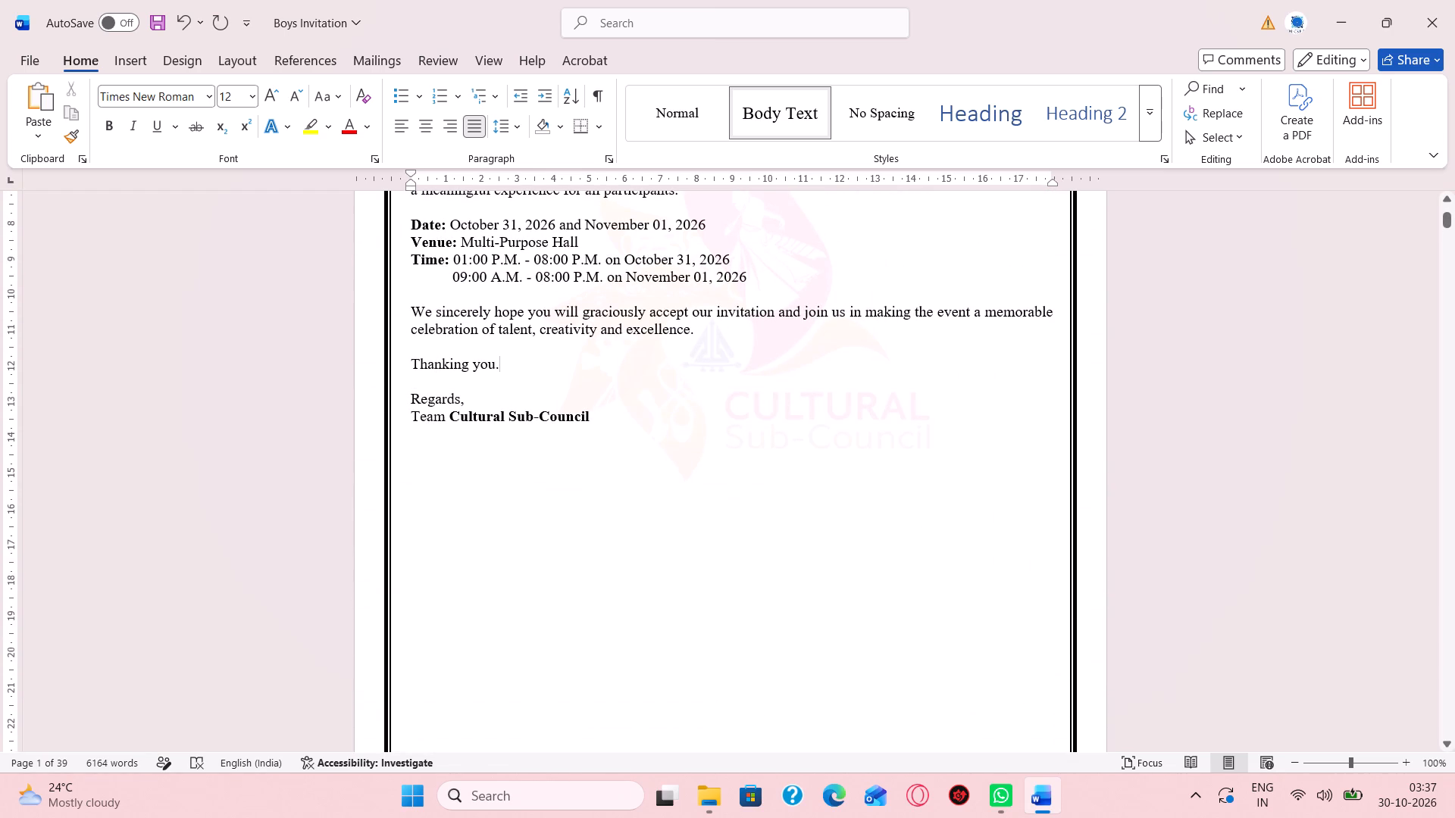
{"action": "left_click_drag", "start_coordinate": [411, 398], "coordinate": [464, 396]}
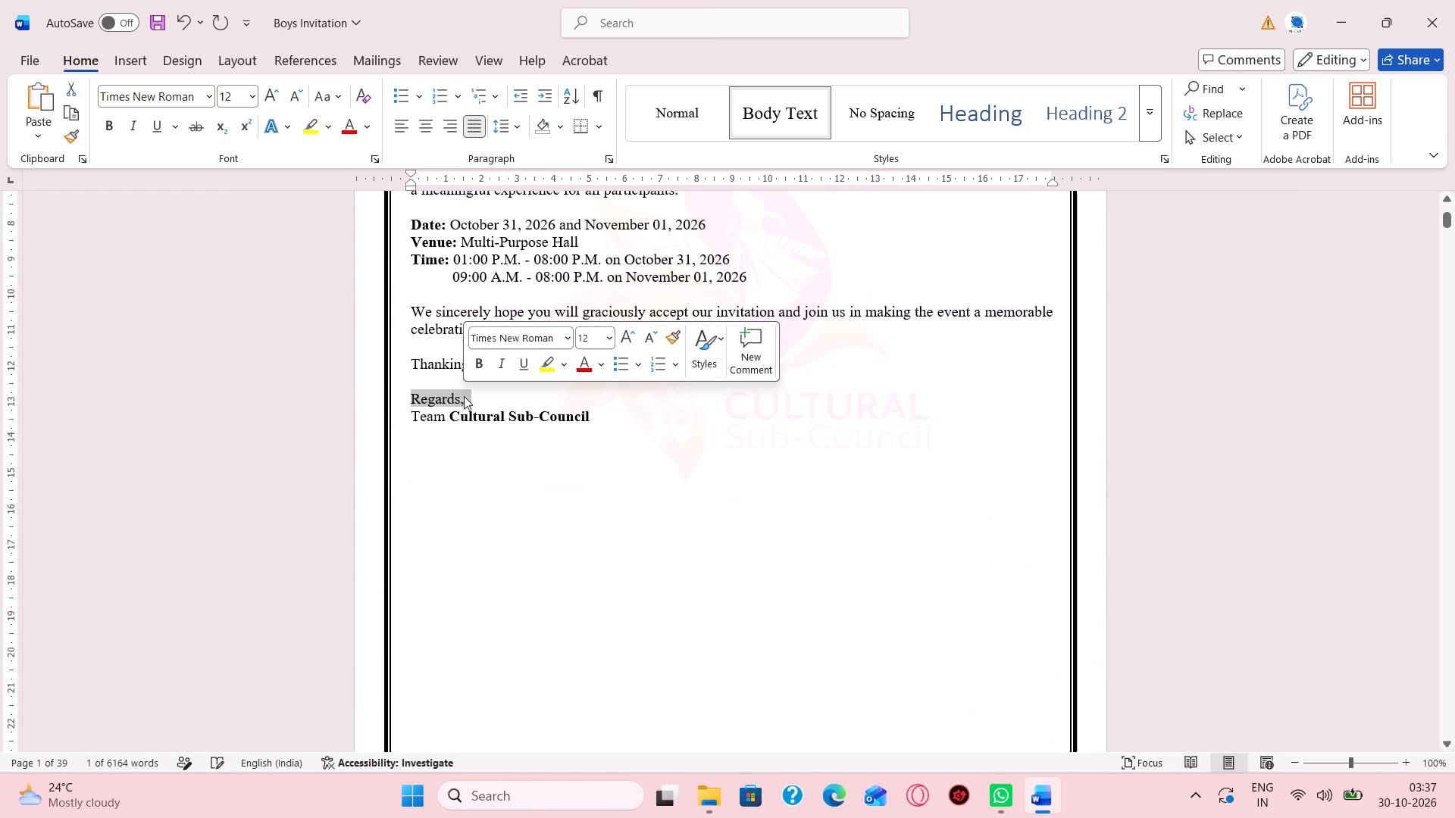
{"action": "key", "text": "ctrl+c"}
{"action": "key", "text": "ctrl+c"}
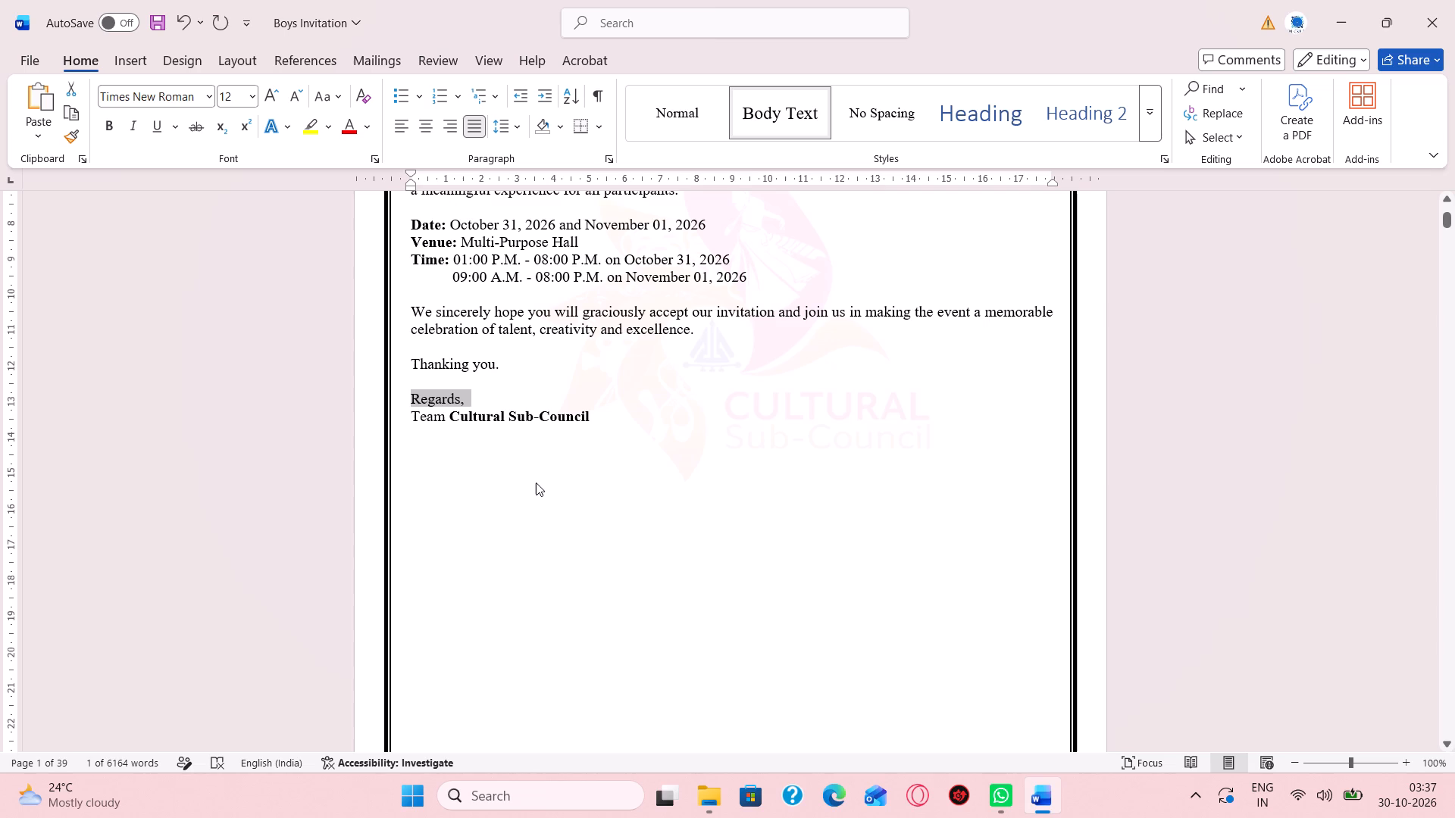
{"action": "scroll", "coordinate": [536, 482], "scroll_direction": "down", "scroll_amount": 3}
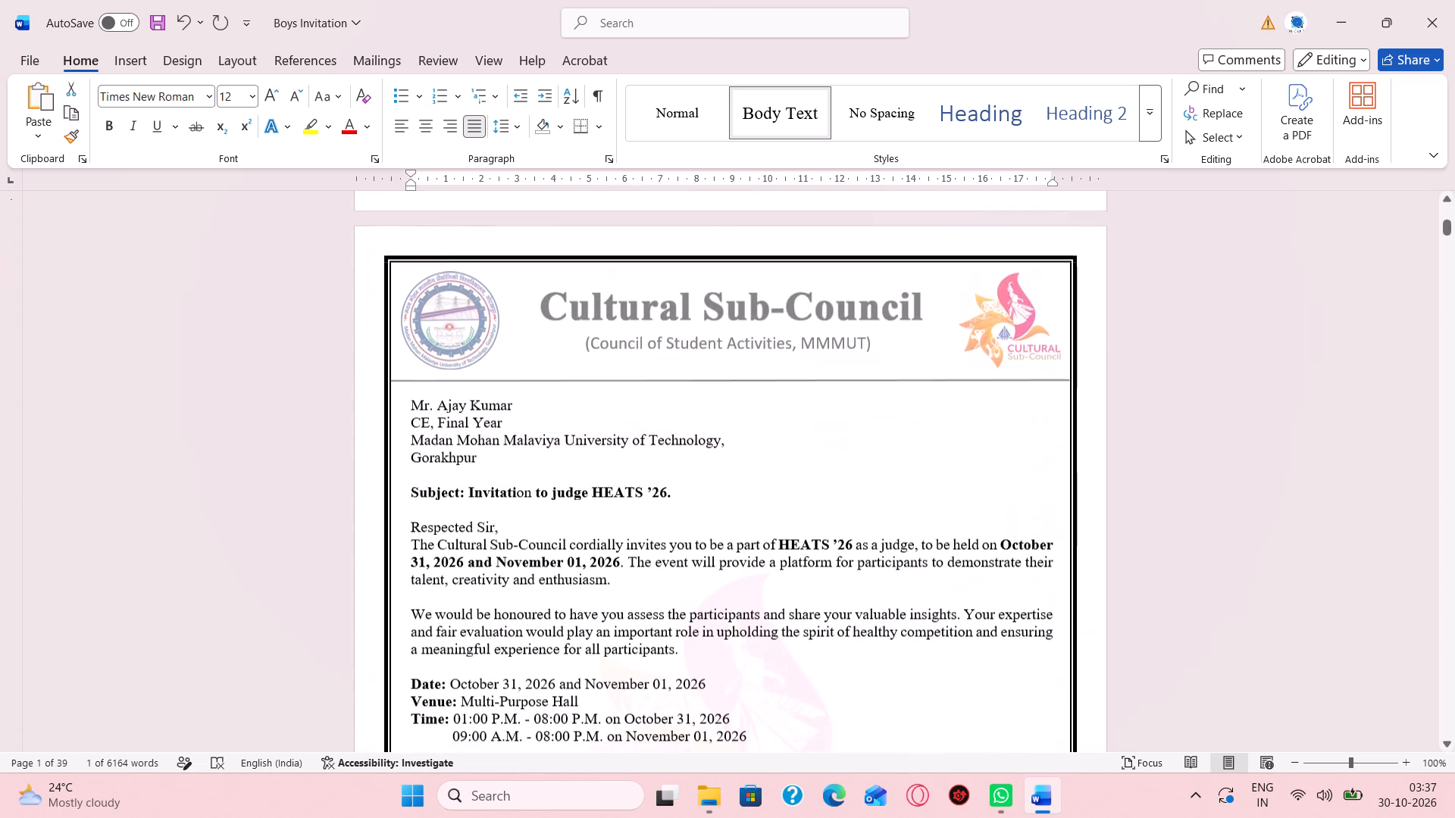
{"action": "scroll", "coordinate": [536, 482], "scroll_direction": "down", "scroll_amount": 3}
{"action": "left_click", "coordinate": [530, 515]}
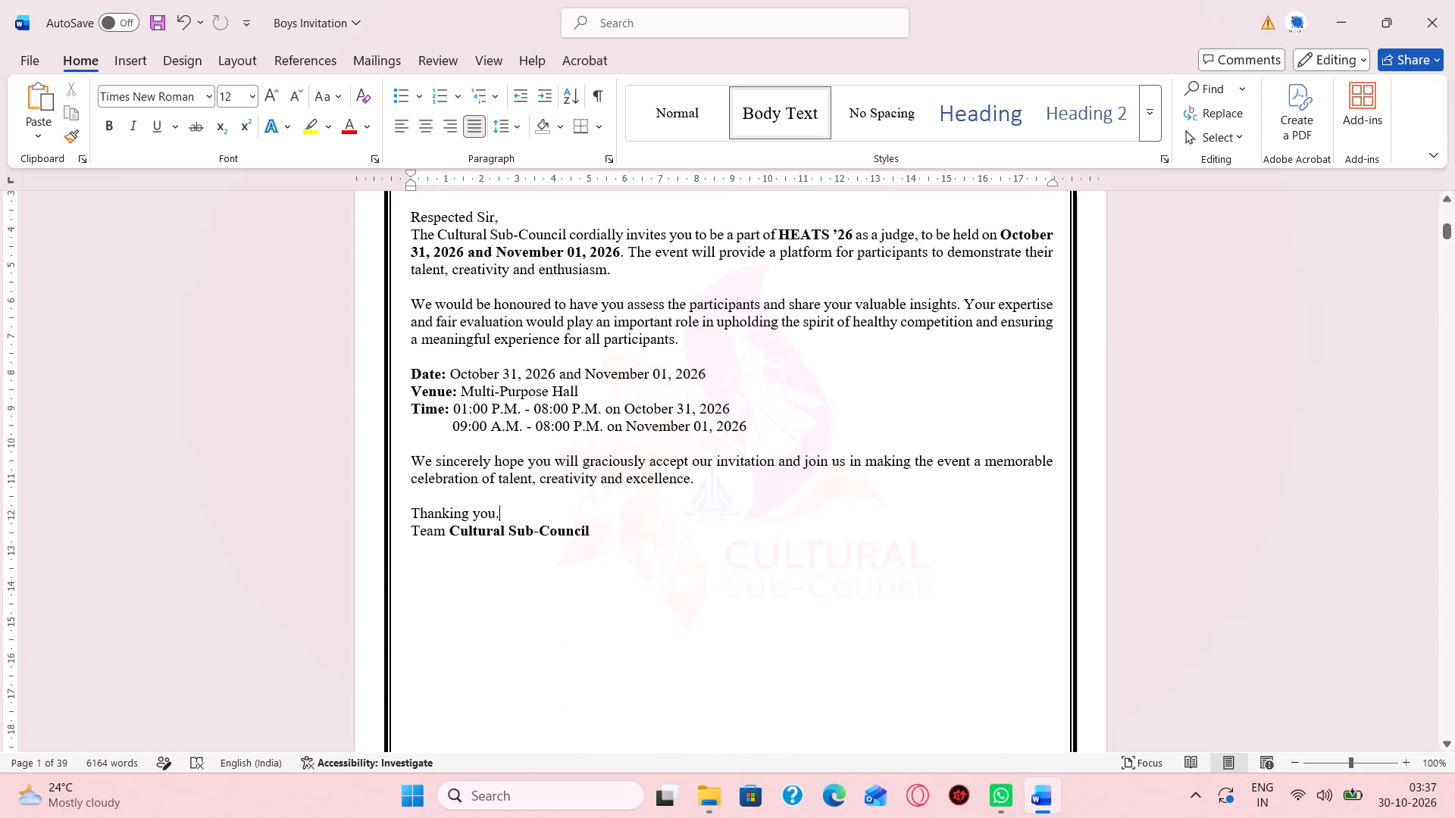
{"action": "key", "text": "Return"}
{"action": "key", "text": "Return"}
{"action": "key", "text": "ctrl+v"}
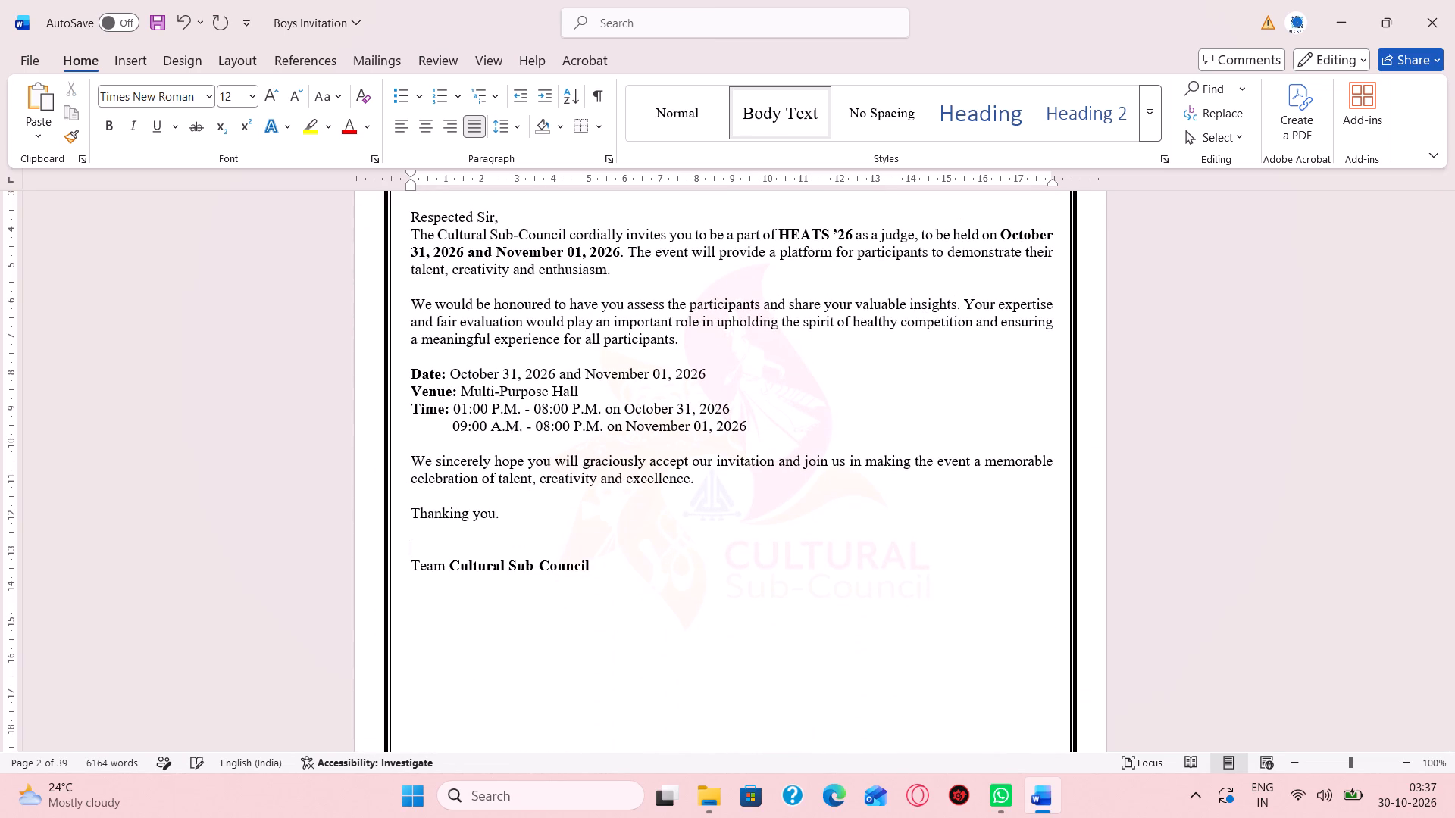
{"action": "key", "text": "BackSpace"}
{"action": "scroll", "coordinate": [530, 515], "scroll_direction": "down", "scroll_amount": 2}
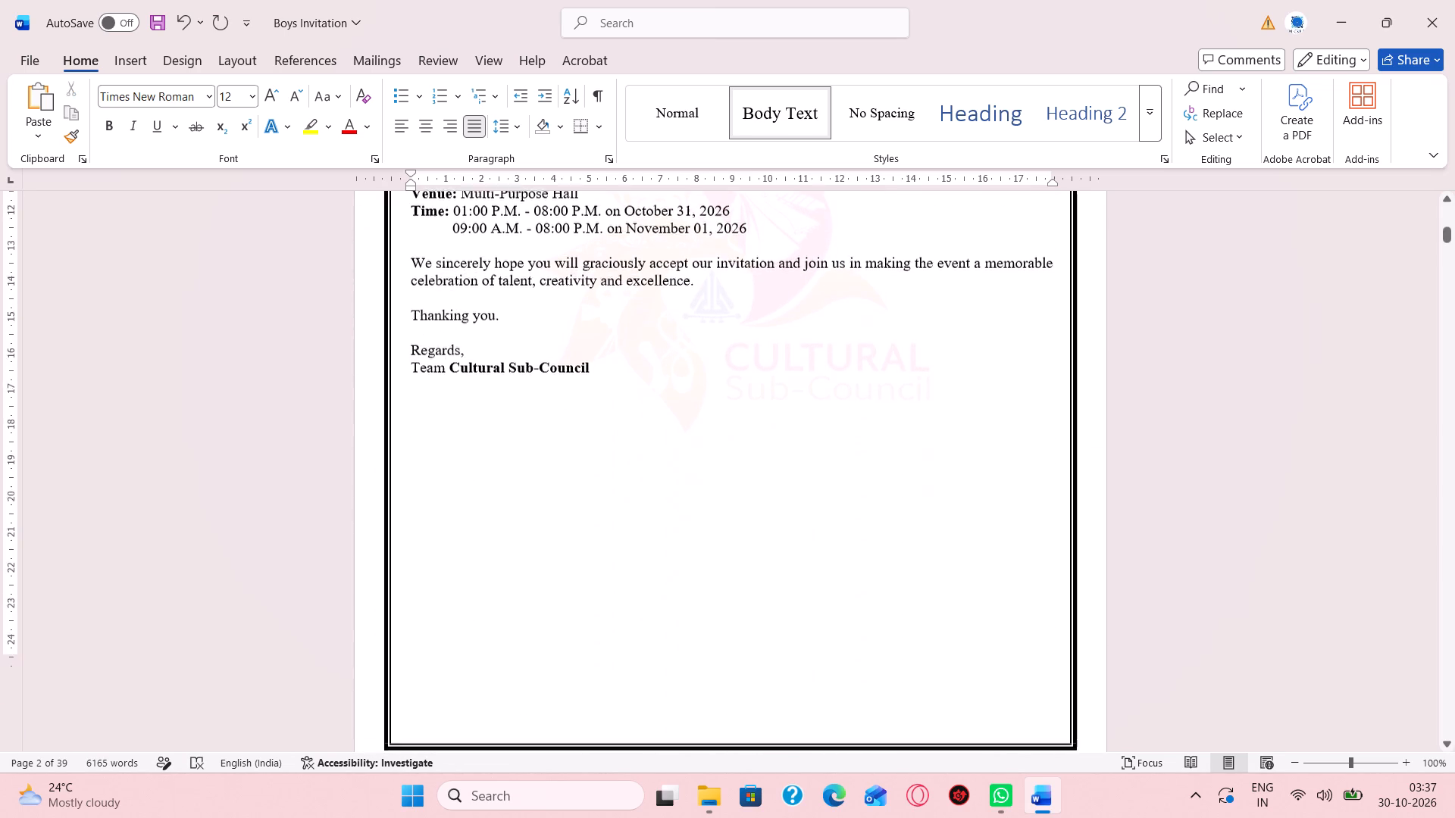
Insert the copied "Regards," on a new line below "Thanking you." in the letter on page 3.
{"action": "scroll", "coordinate": [530, 515], "scroll_direction": "down", "scroll_amount": 4}
{"action": "left_click", "coordinate": [511, 678]}
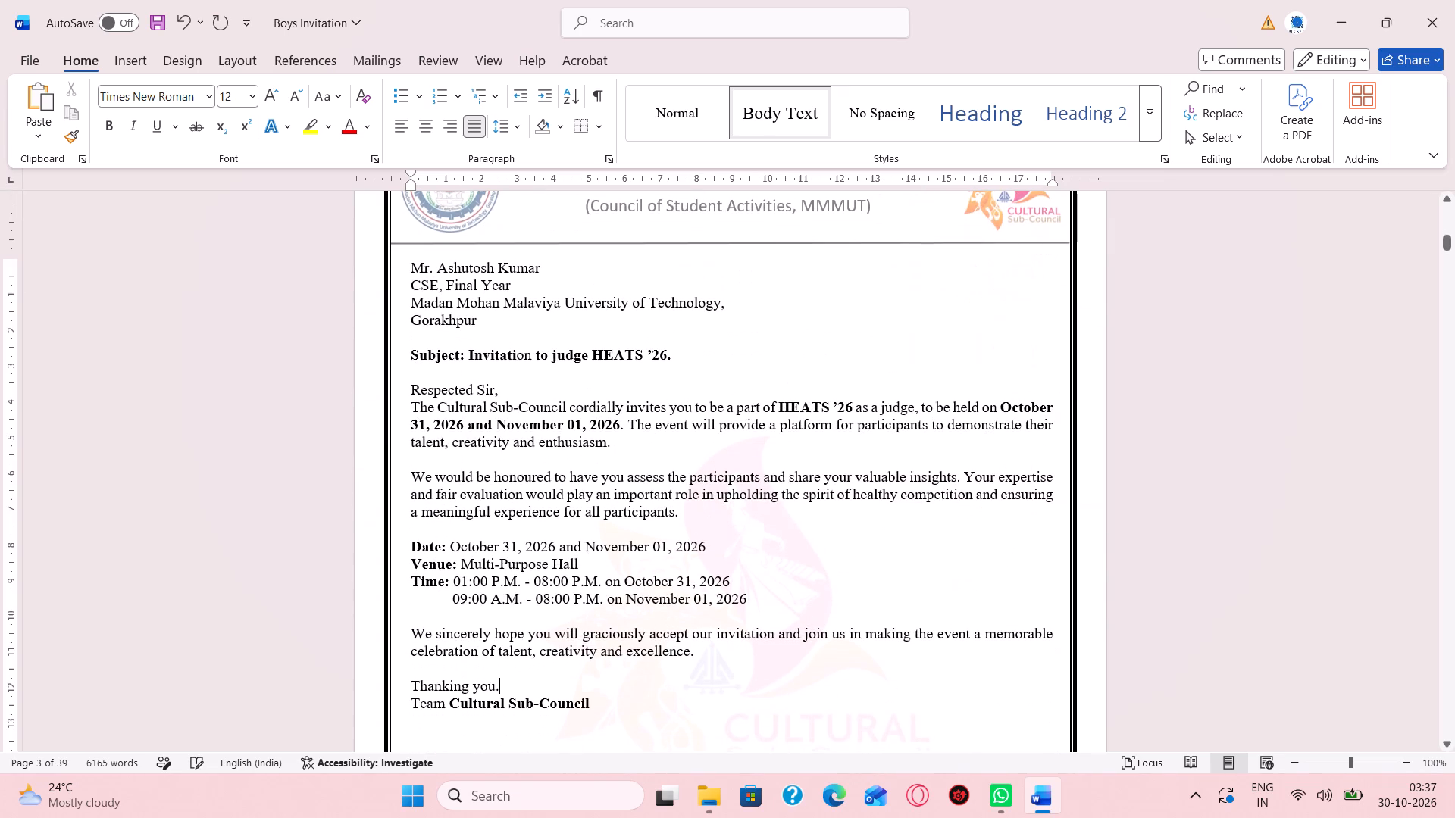
{"action": "key", "text": "Return"}
{"action": "key", "text": "ctrl+v"}
Copy the "Regards," line from the letter on page 3.
{"action": "scroll", "coordinate": [511, 678], "scroll_direction": "down", "scroll_amount": 1}
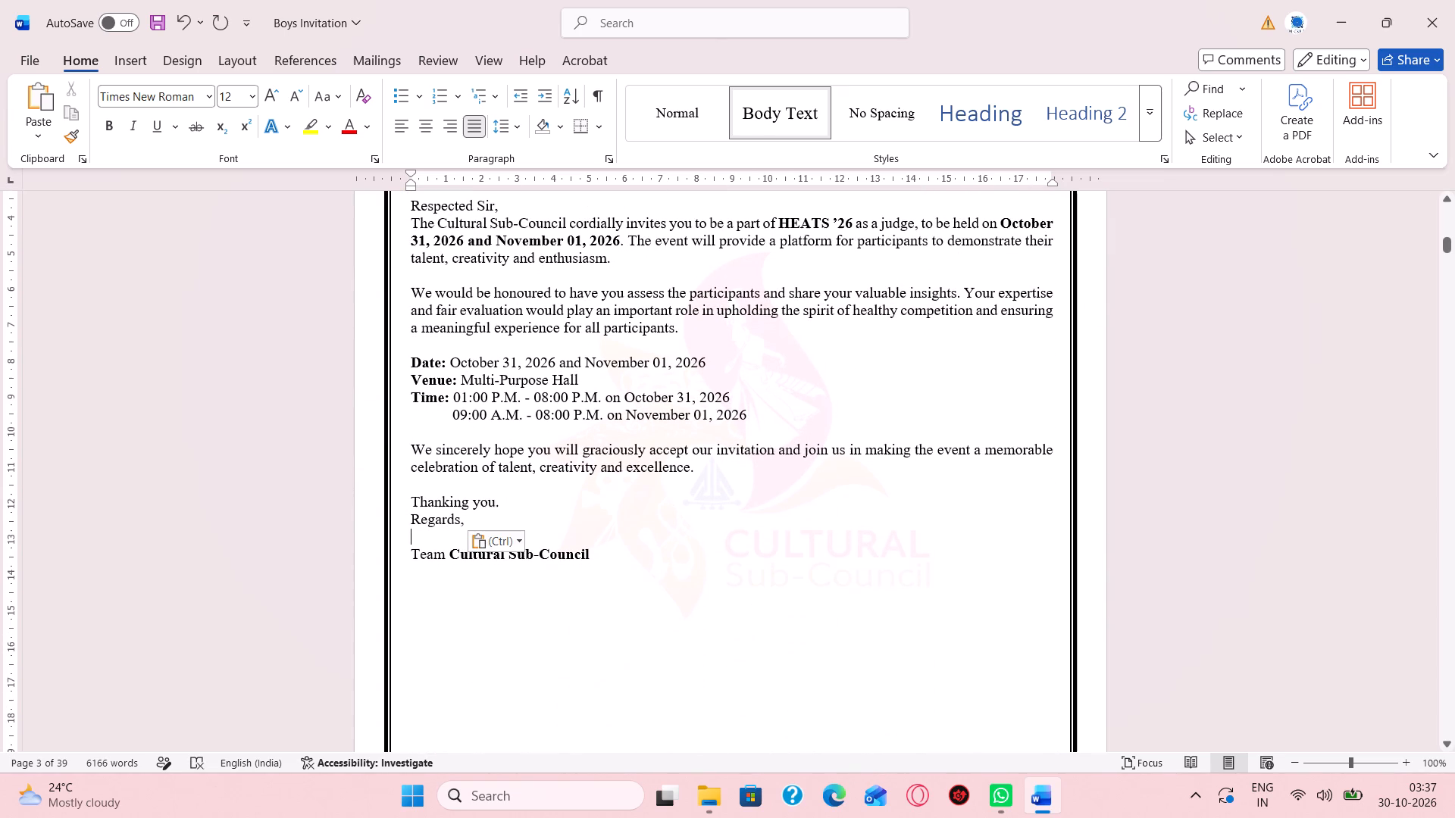
{"action": "left_click", "coordinate": [475, 512]}
{"action": "left_click_drag", "start_coordinate": [468, 514], "coordinate": [433, 512]}
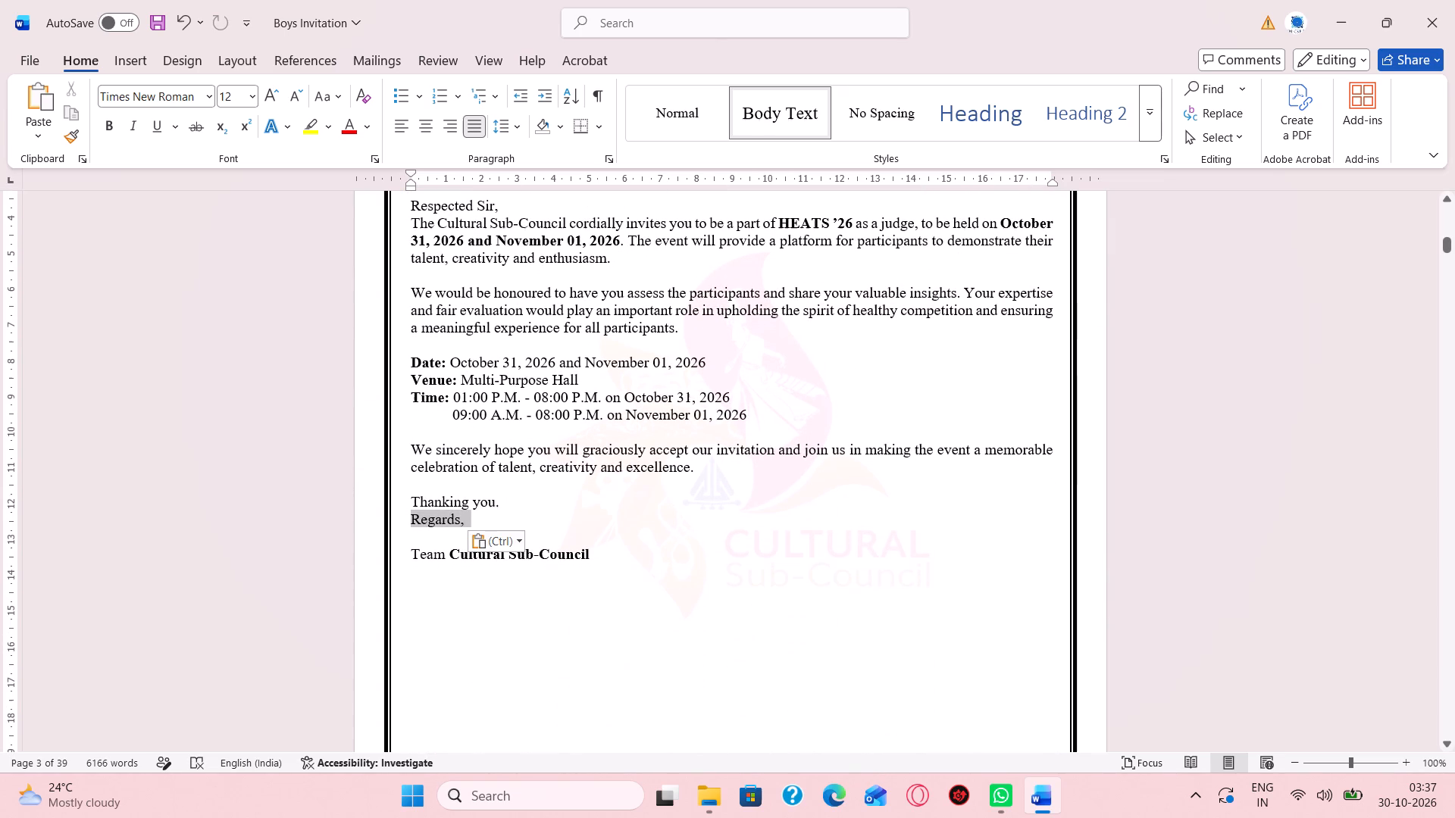
{"action": "left_click_drag", "start_coordinate": [433, 512], "coordinate": [430, 512]}
{"action": "key", "text": "ctrl+c"}
Remove the empty line above the team line on page 3 and add a blank line between "Thanking you." and "Regards,".
{"action": "left_click", "coordinate": [434, 532]}
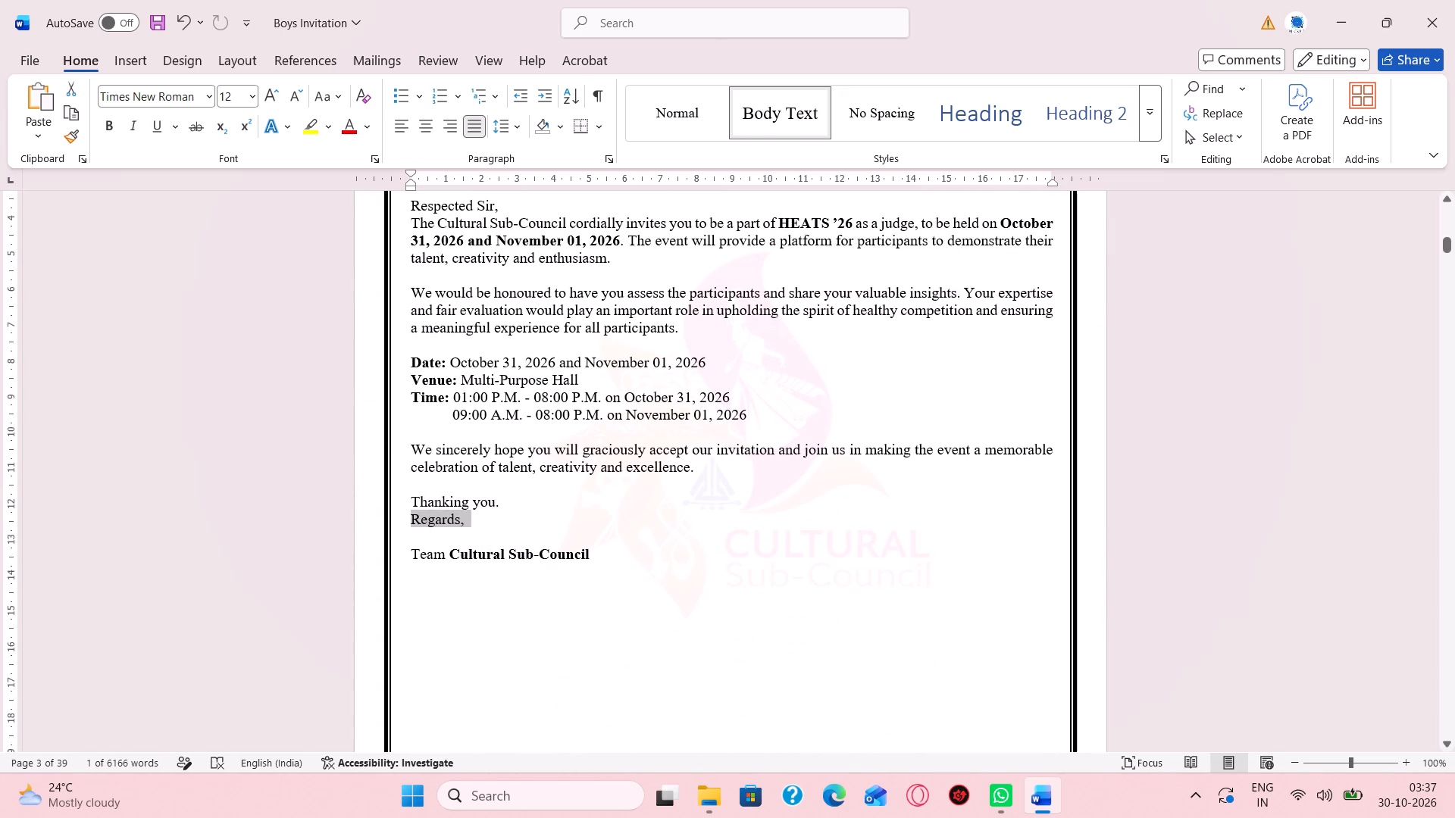
{"action": "key", "text": "BackSpace"}
{"action": "key", "text": "Left"}
{"action": "key", "text": "Left"}
{"action": "key", "text": "Left"}
{"action": "key", "text": "Left"}
{"action": "key", "text": "Left"}
{"action": "key", "text": "Left"}
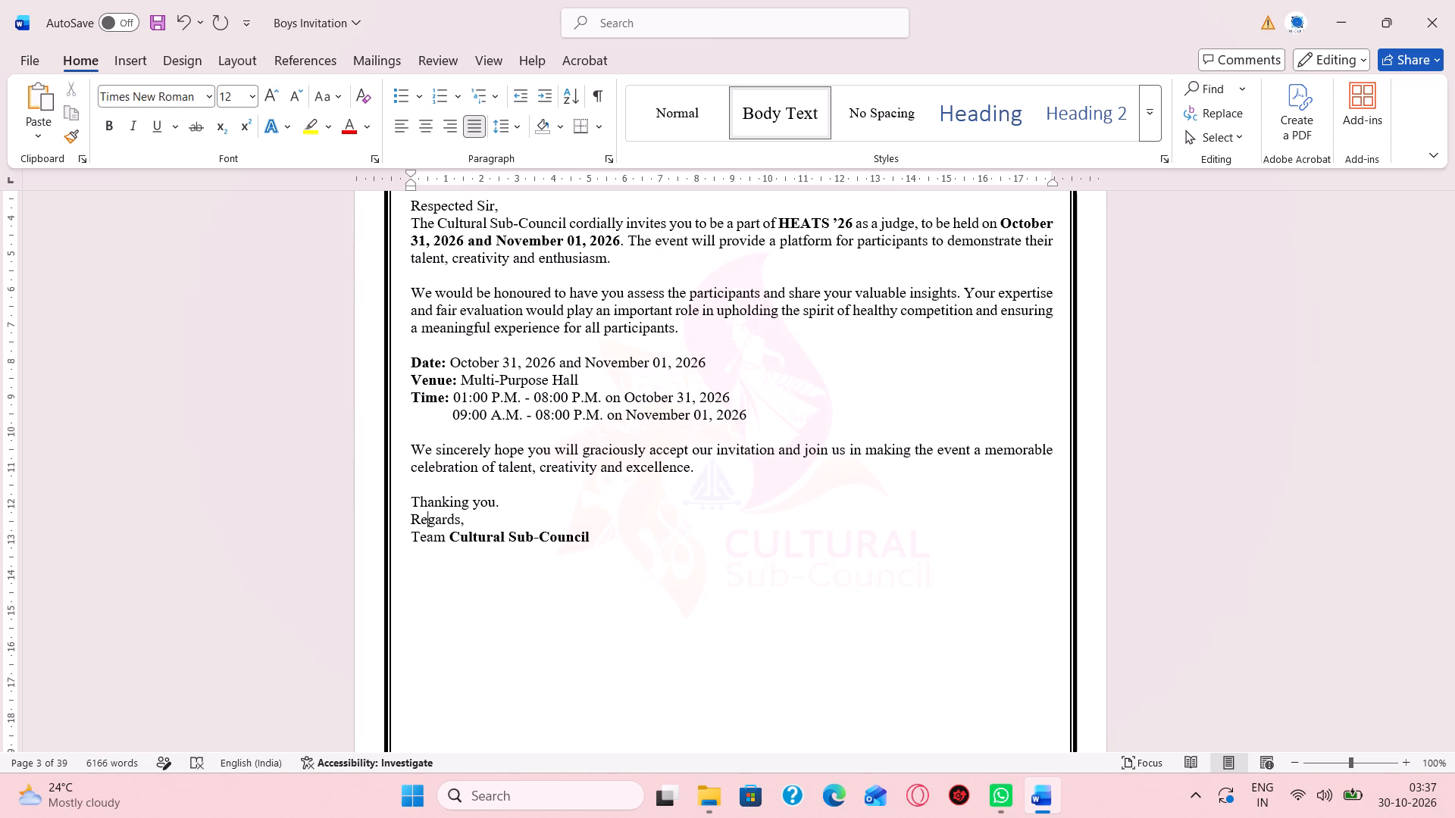
{"action": "key", "text": "Left"}
{"action": "key", "text": "Left"}
{"action": "key", "text": "Return"}
Insert "Regards," directly above the team line in the letter on page 4, with a blank line after "Thanking you.".
{"action": "scroll", "coordinate": [558, 589], "scroll_direction": "down", "scroll_amount": 2}
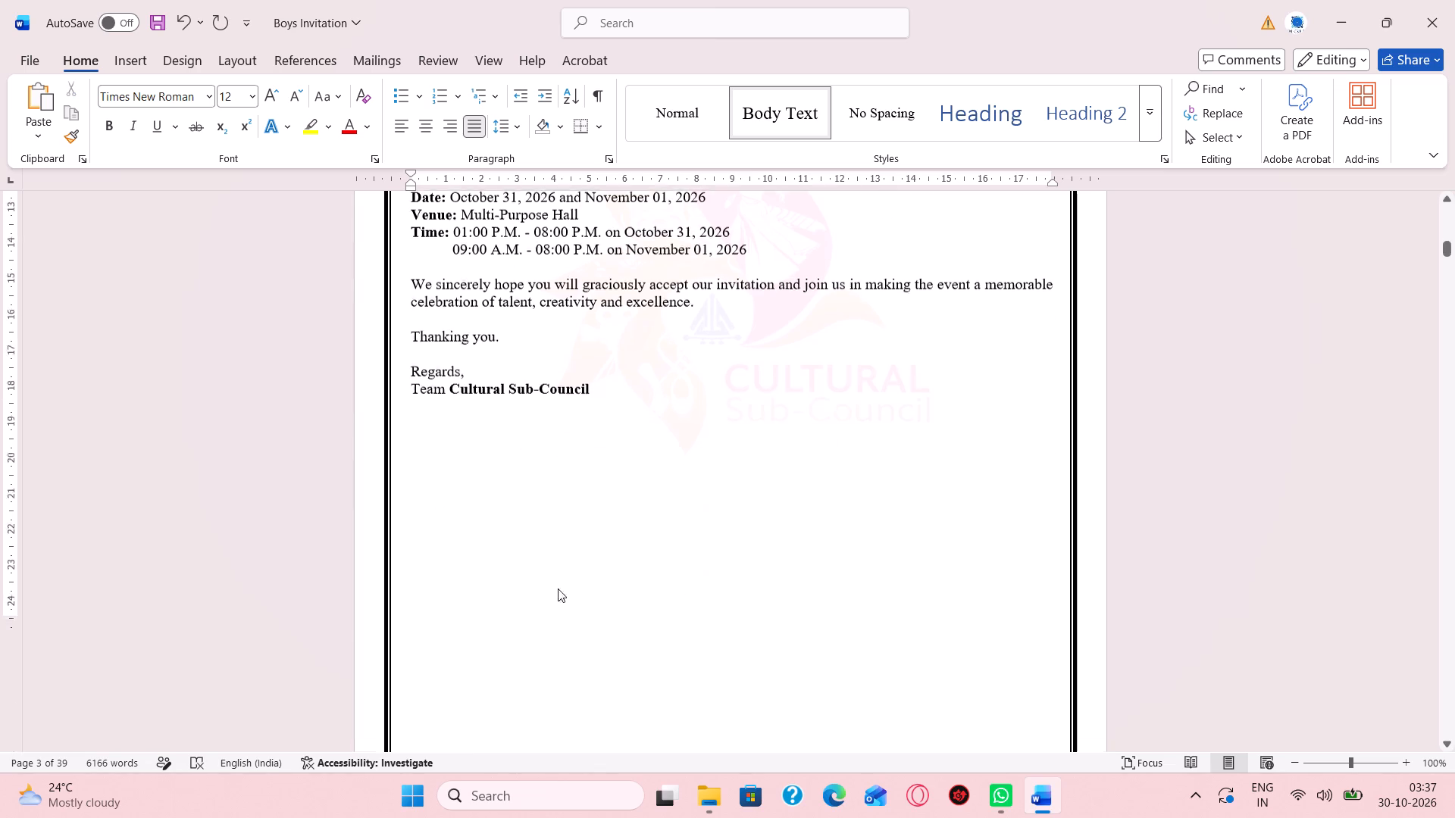
{"action": "scroll", "coordinate": [558, 589], "scroll_direction": "down", "scroll_amount": 4}
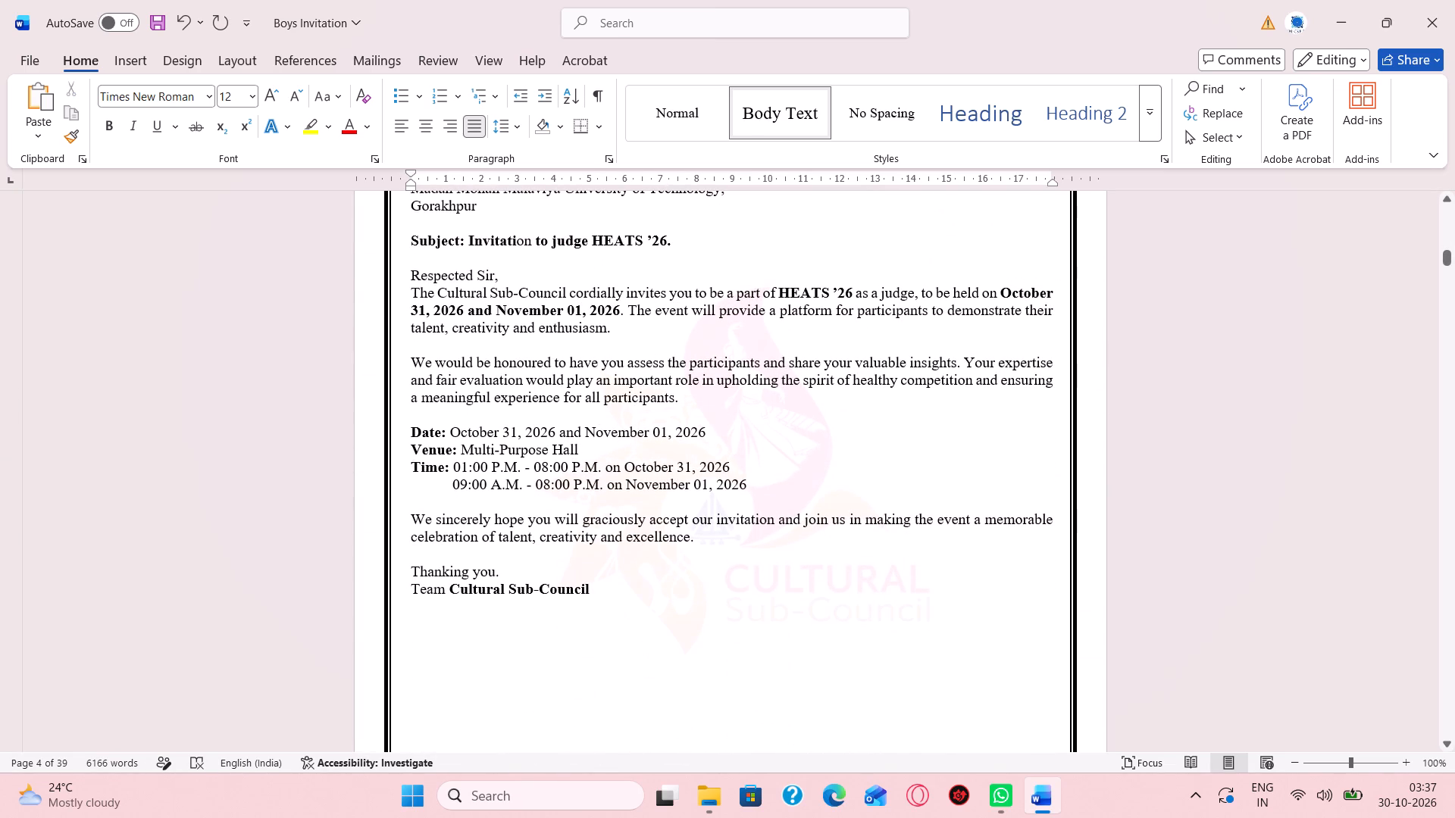
{"action": "left_click", "coordinate": [510, 576]}
{"action": "key", "text": "Return"}
{"action": "key", "text": "Return"}
{"action": "key", "text": "ctrl+v"}
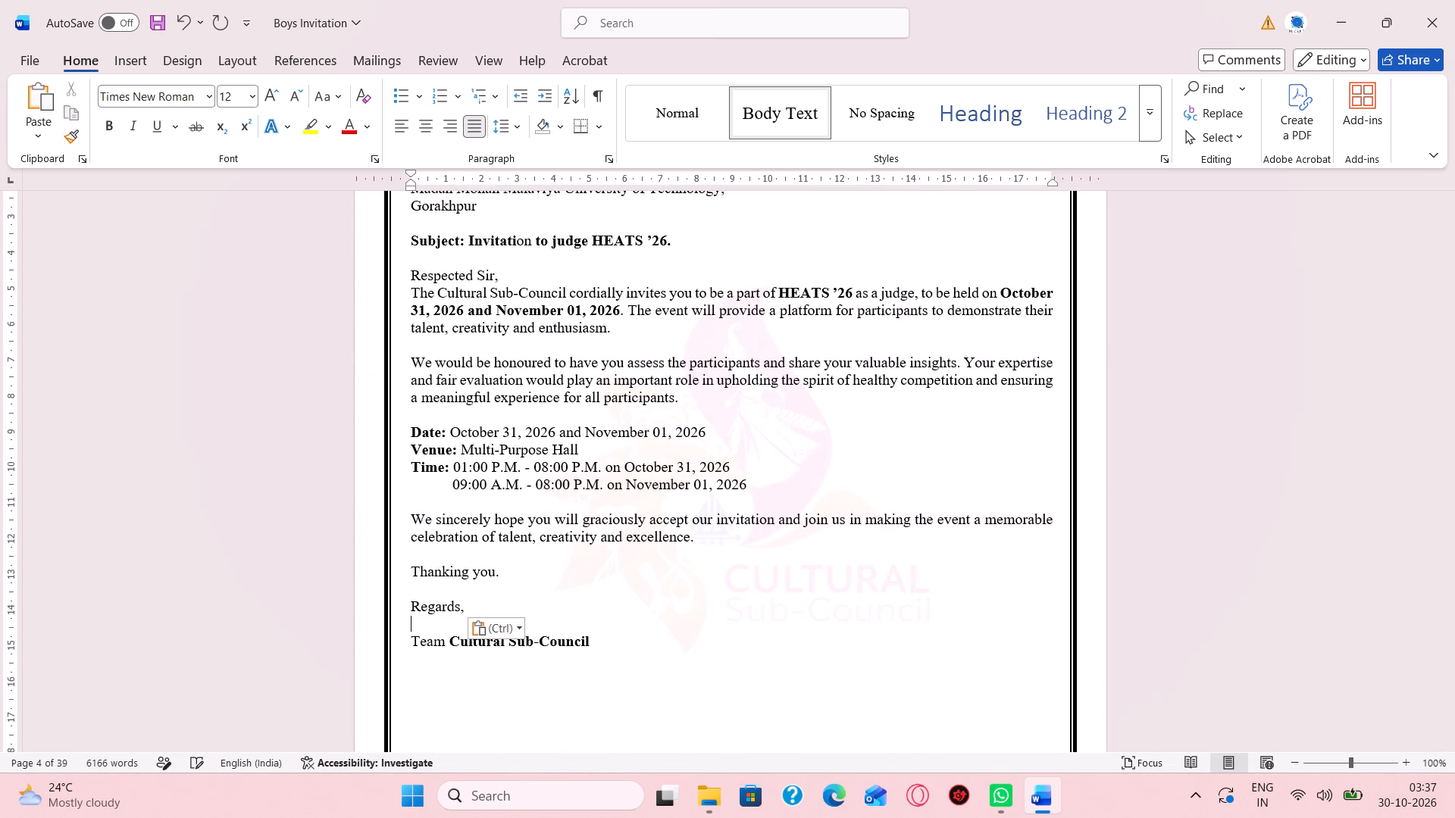
{"action": "key", "text": "BackSpace"}
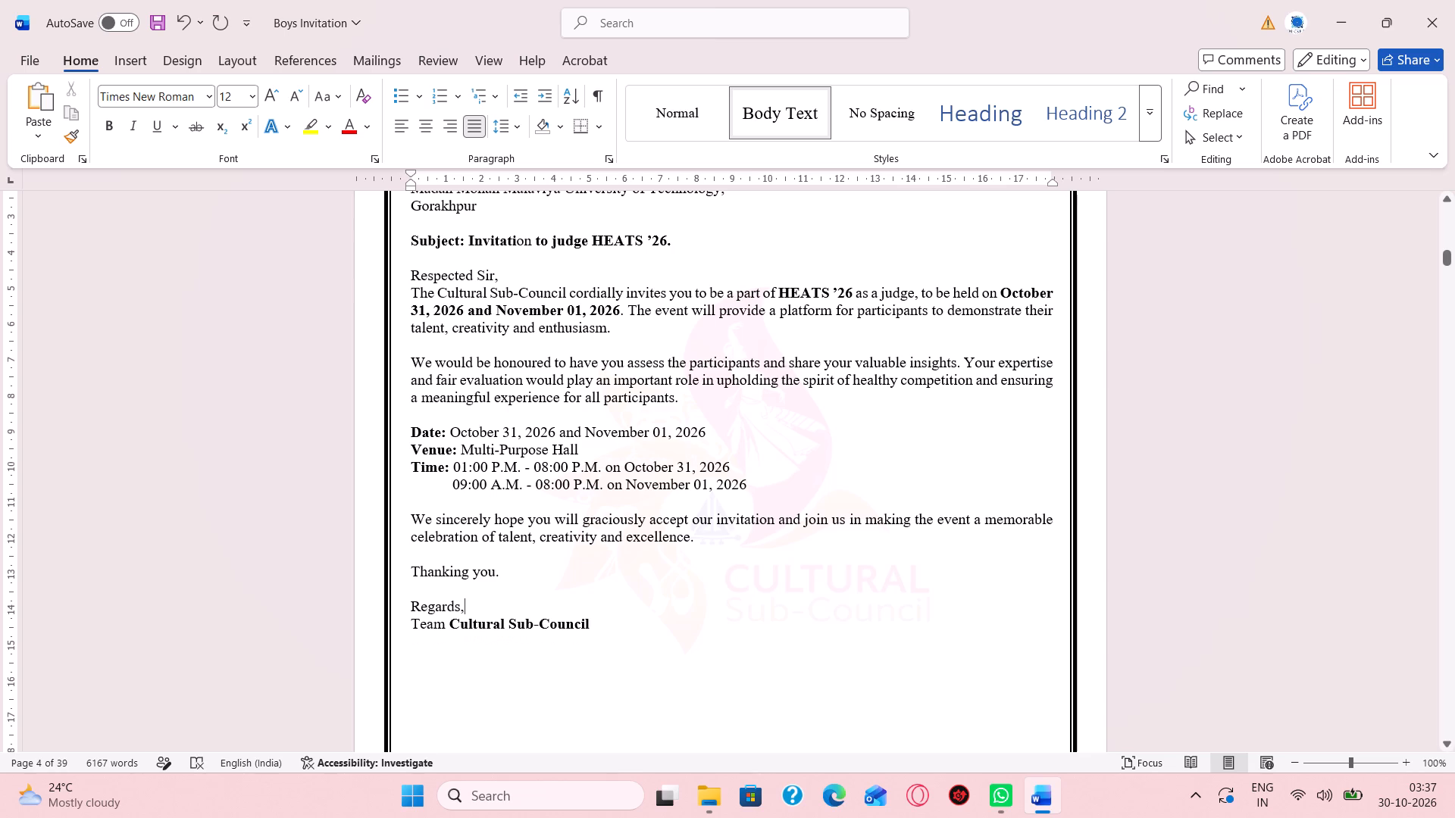
Copy "Regards" without its comma from page 4 and add "Regards," above the team line on page 5, a blank line below "Thanking you.".
{"action": "left_click_drag", "start_coordinate": [461, 604], "coordinate": [434, 604]}
{"action": "left_click_drag", "start_coordinate": [434, 604], "coordinate": [415, 603]}
{"action": "key", "text": "ctrl+c"}
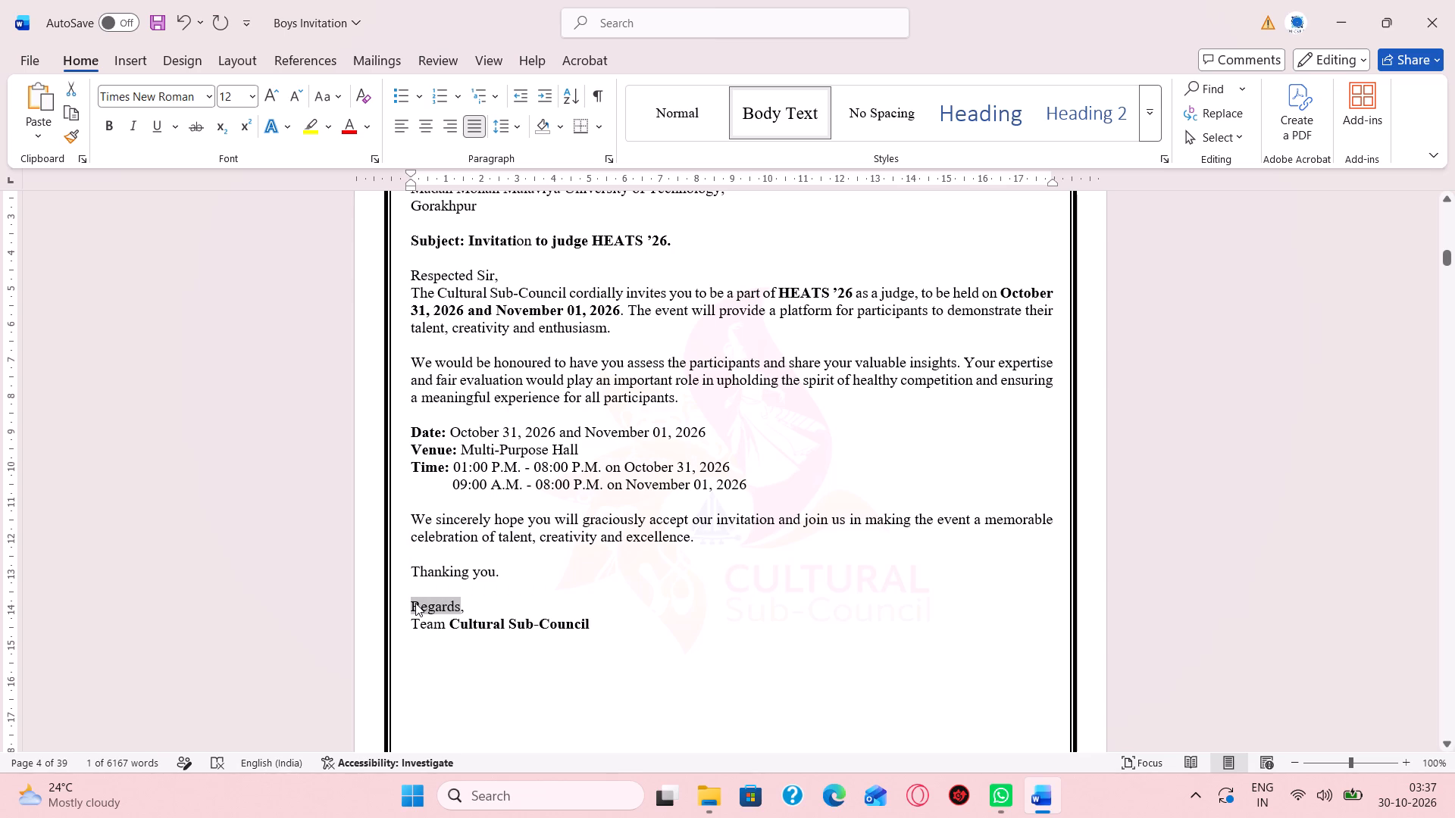
{"action": "scroll", "coordinate": [548, 627], "scroll_direction": "down", "scroll_amount": 3}
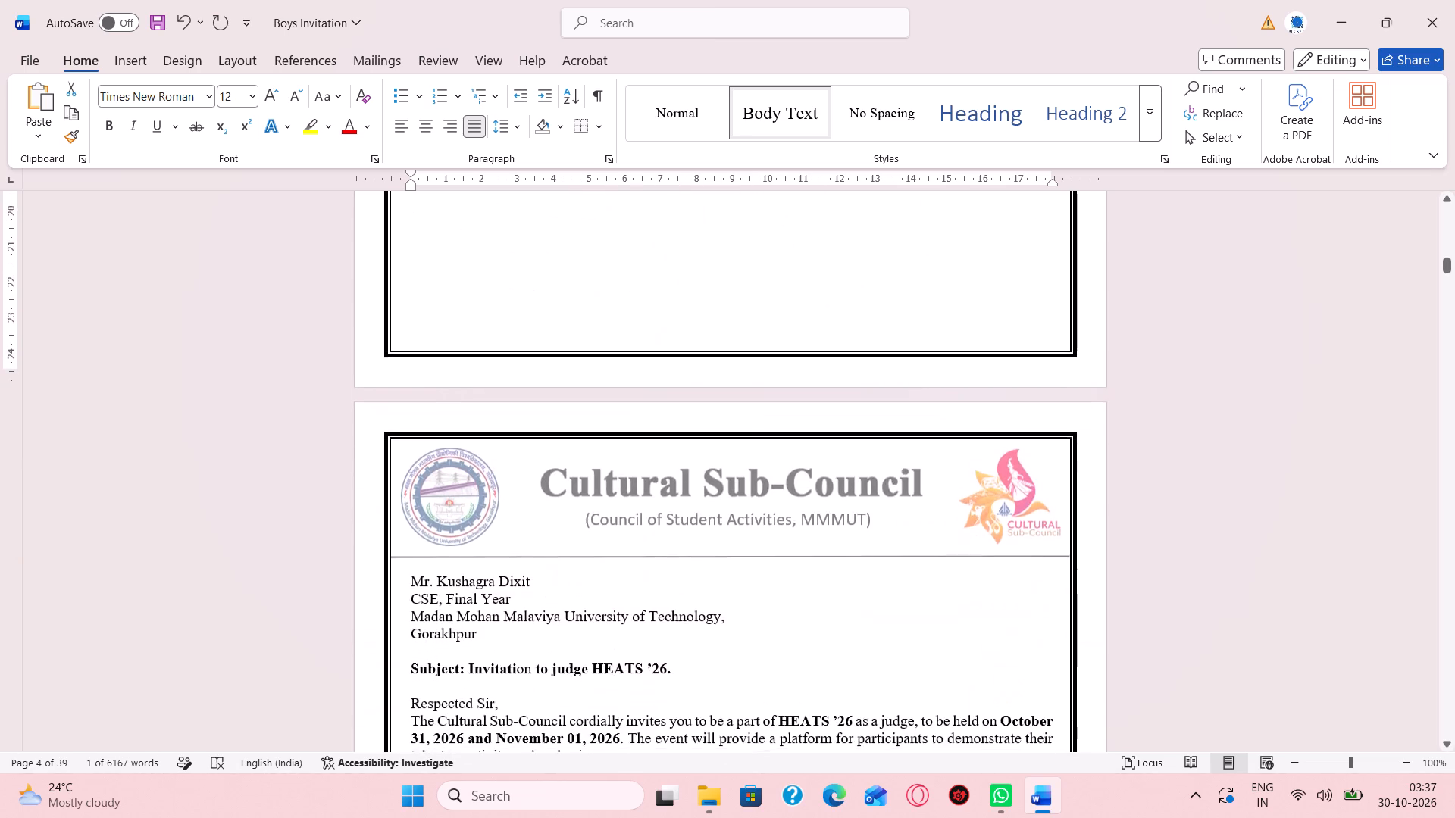
{"action": "scroll", "coordinate": [548, 627], "scroll_direction": "down", "scroll_amount": 3}
{"action": "left_click", "coordinate": [512, 564]}
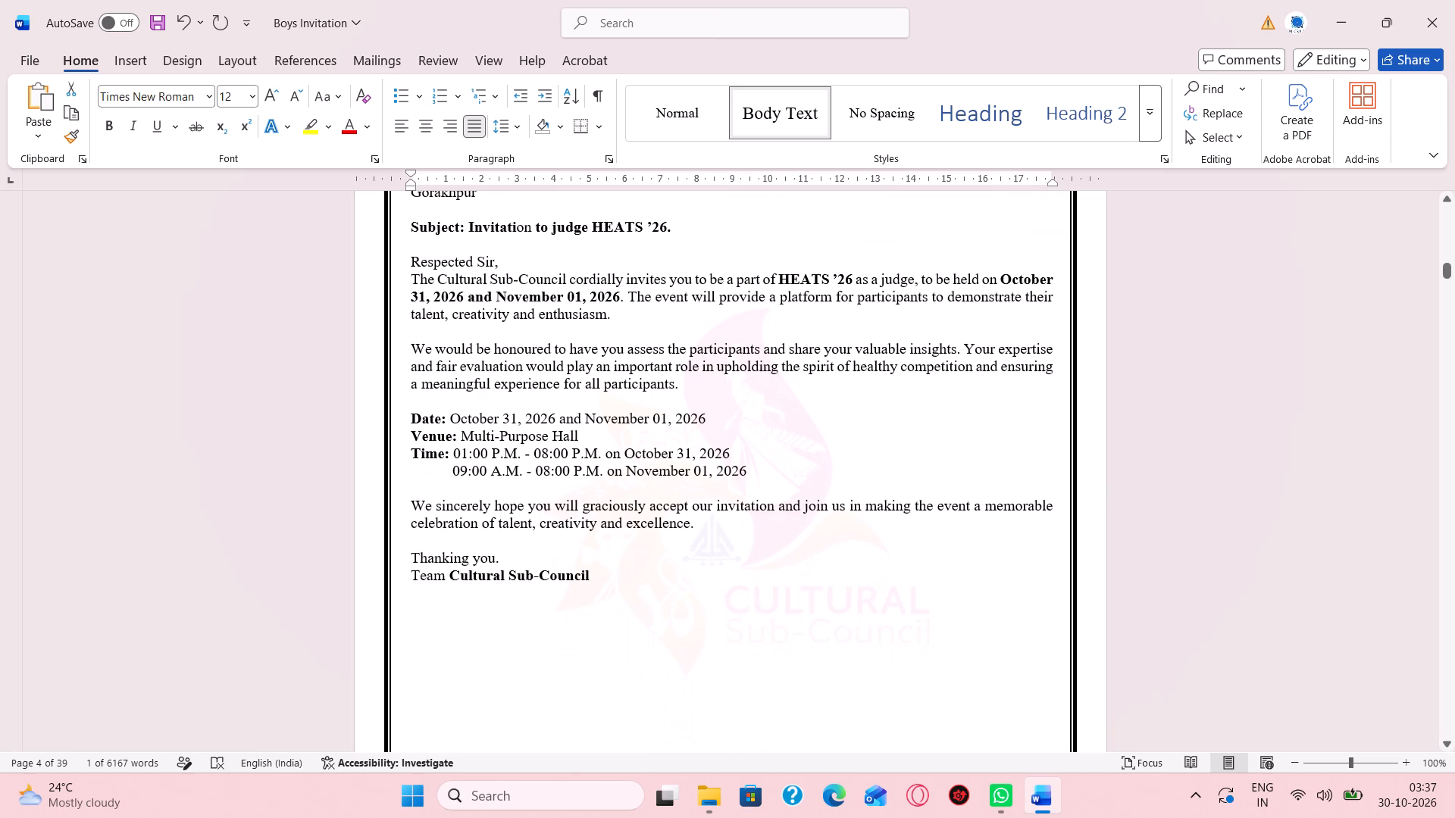
{"action": "key", "text": "Return"}
{"action": "key", "text": "Return"}
{"action": "key", "text": "ctrl+v"}
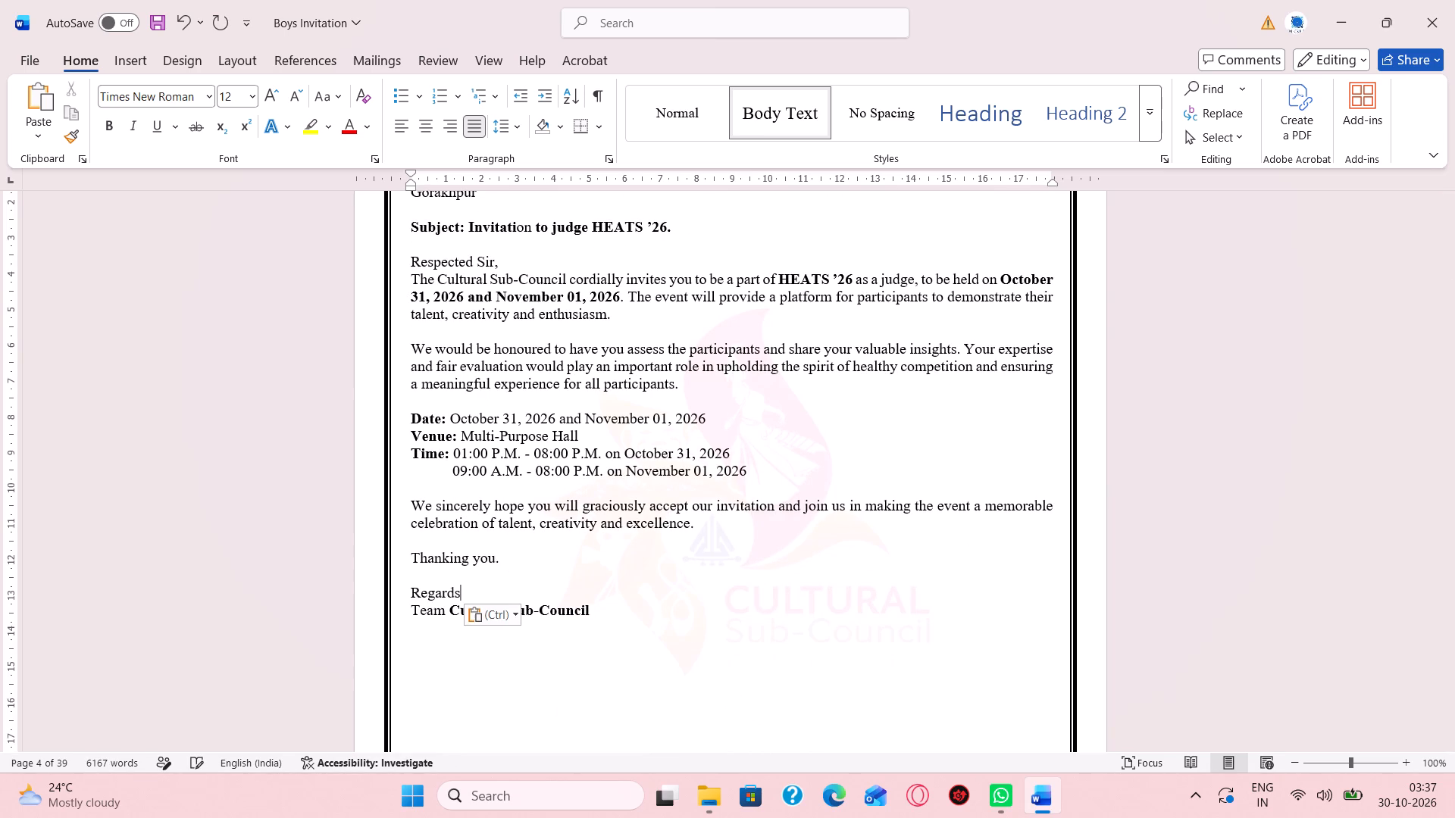
{"action": "key", "text": "comma"}
Insert "Regards," above the team line in the letter on page 6, leaving a blank line after "Thanking you.".
{"action": "scroll", "coordinate": [512, 564], "scroll_direction": "down", "scroll_amount": 3}
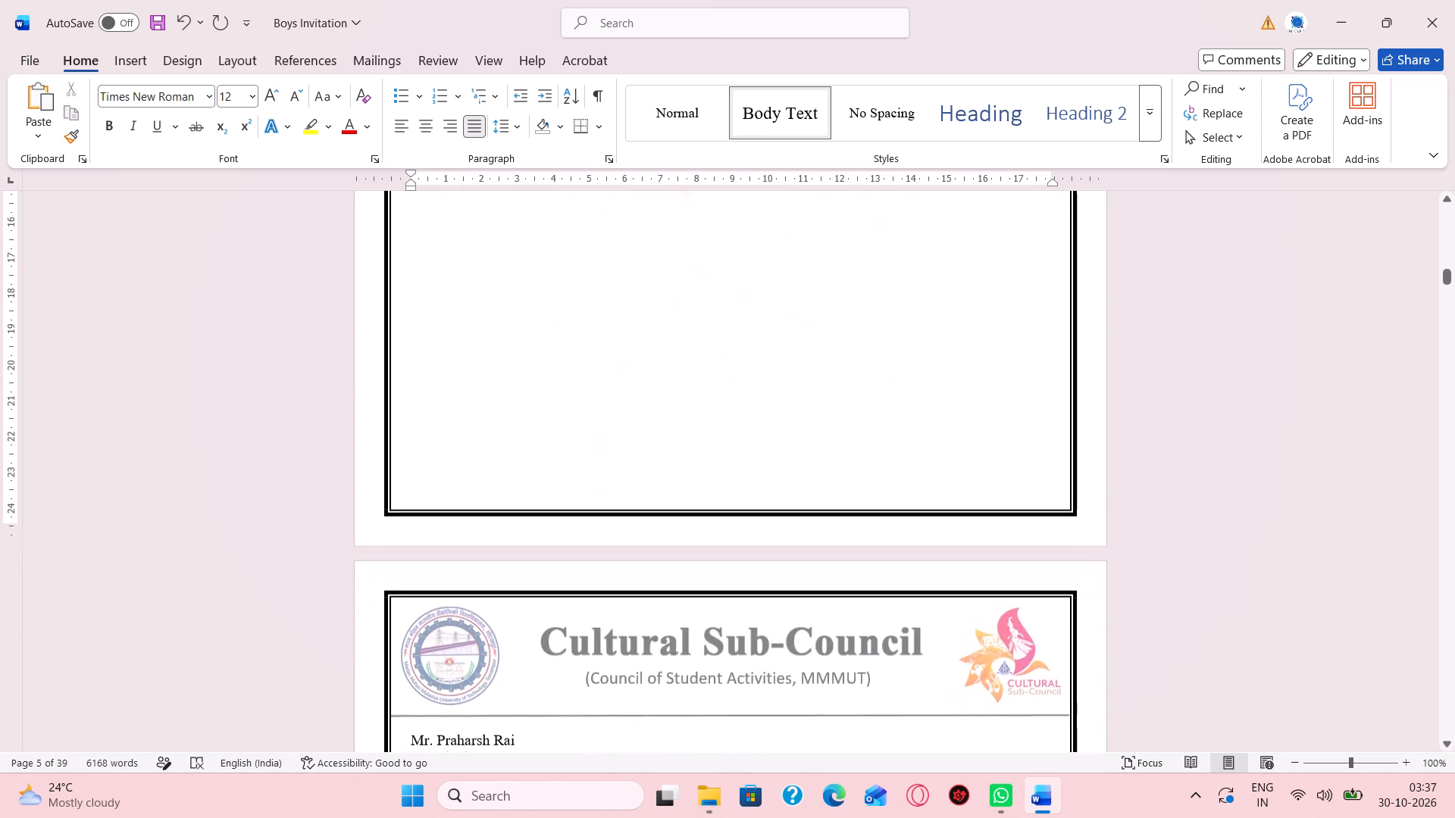
{"action": "scroll", "coordinate": [512, 564], "scroll_direction": "down", "scroll_amount": 3}
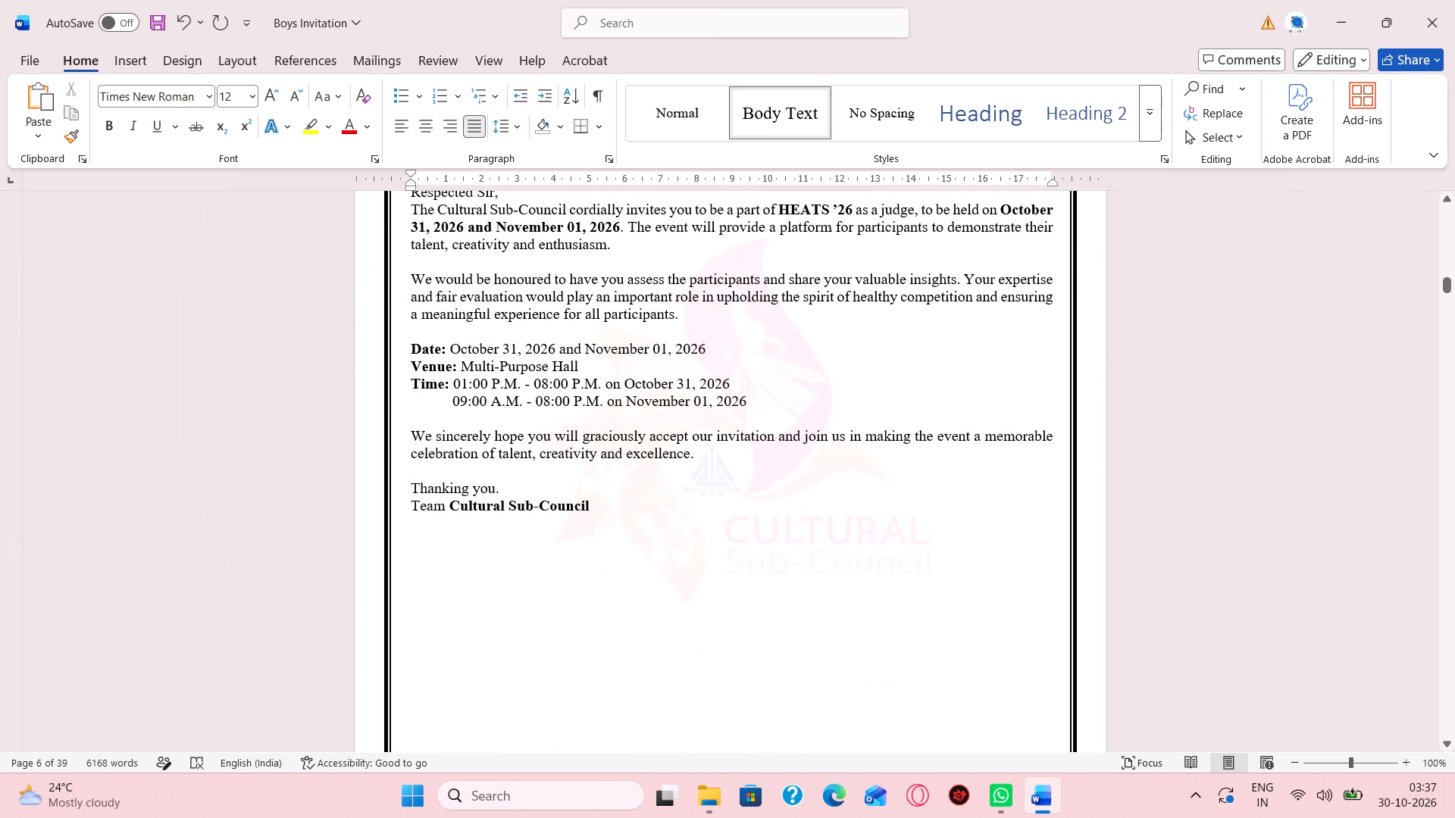
{"action": "left_click", "coordinate": [516, 489]}
{"action": "key", "text": "Return"}
{"action": "key", "text": "Return"}
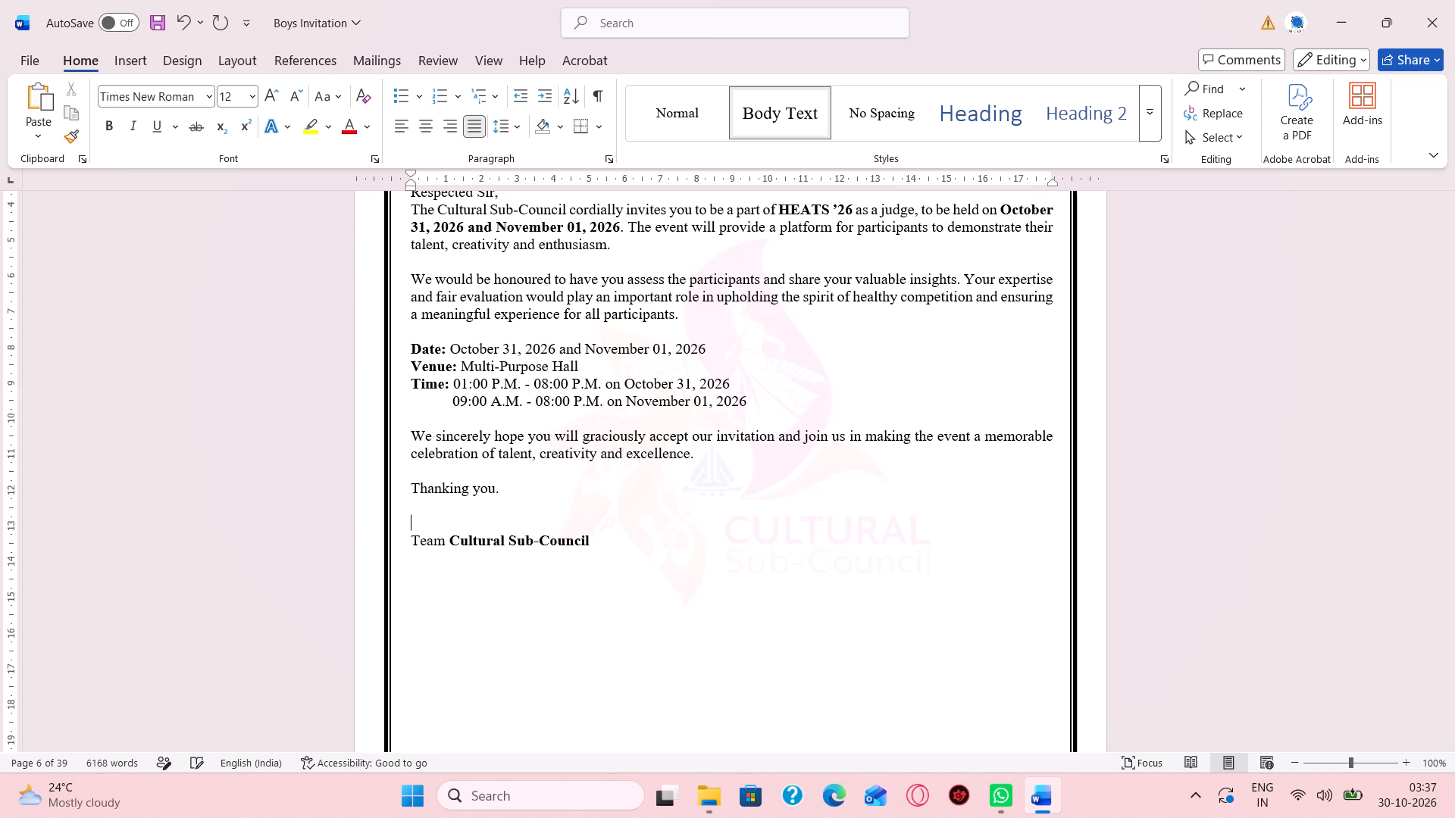
{"action": "key", "text": "ctrl+v"}
{"action": "key", "text": "comma"}
Insert "Regards," above the team line in the letter on page 7, leaving a blank line after "Thanking you.".
{"action": "scroll", "coordinate": [516, 489], "scroll_direction": "down", "scroll_amount": 3}
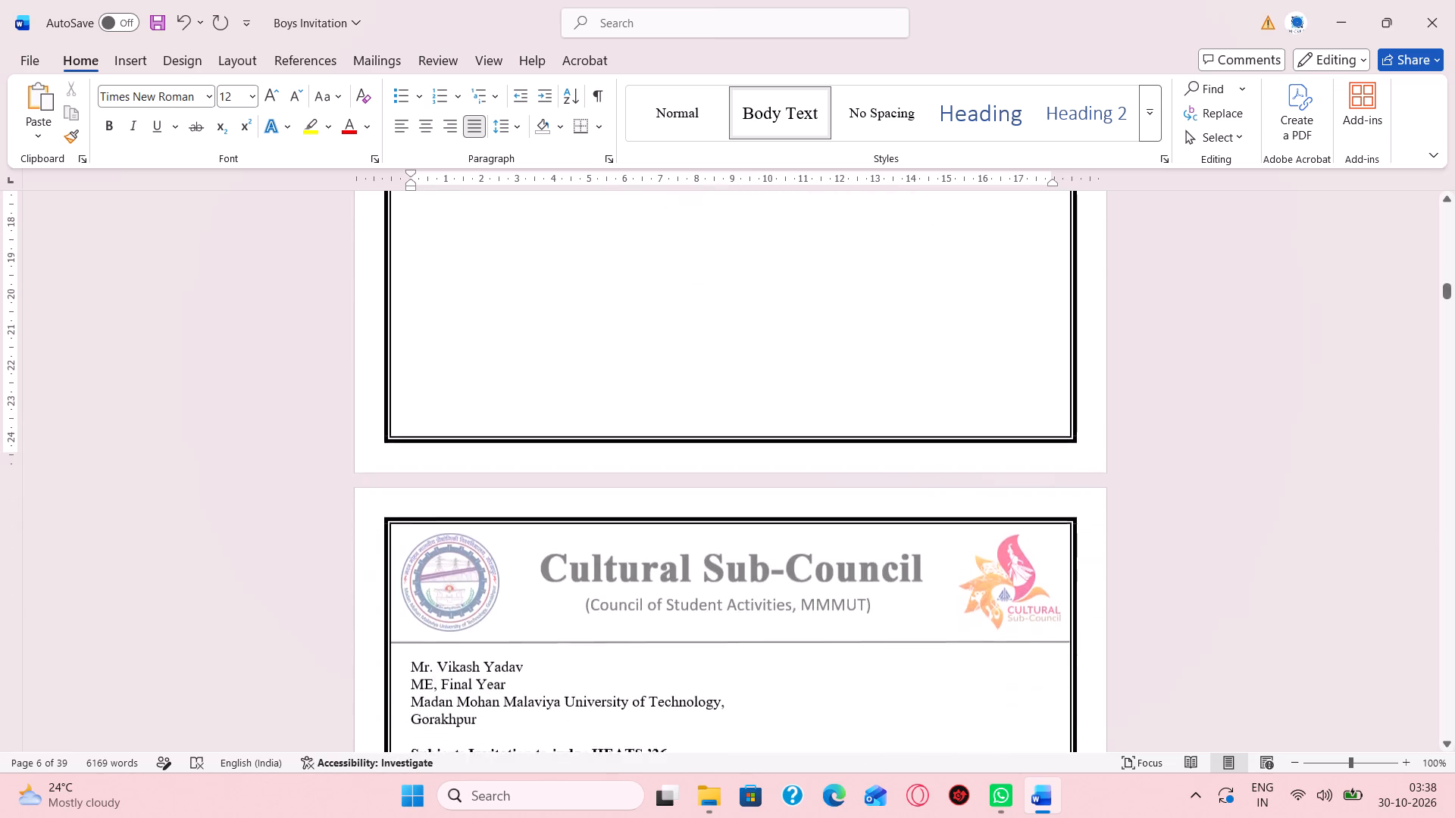
{"action": "scroll", "coordinate": [516, 489], "scroll_direction": "down", "scroll_amount": 2}
{"action": "scroll", "coordinate": [512, 578], "scroll_direction": "down", "scroll_amount": 1}
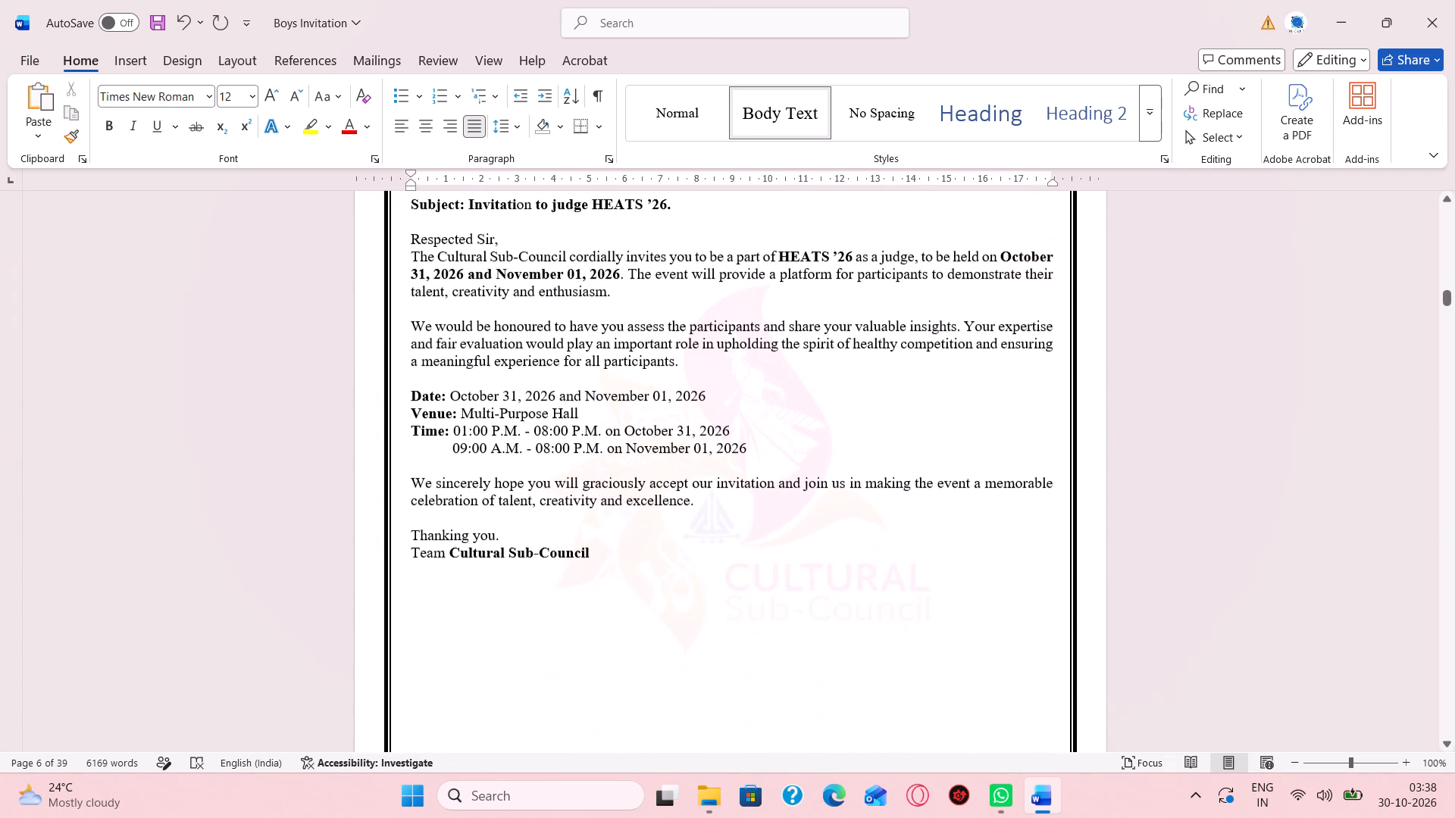
{"action": "left_click", "coordinate": [510, 542]}
{"action": "key", "text": "Return"}
{"action": "key", "text": "Return"}
{"action": "key", "text": "ctrl+v"}
{"action": "key", "text": "comma"}
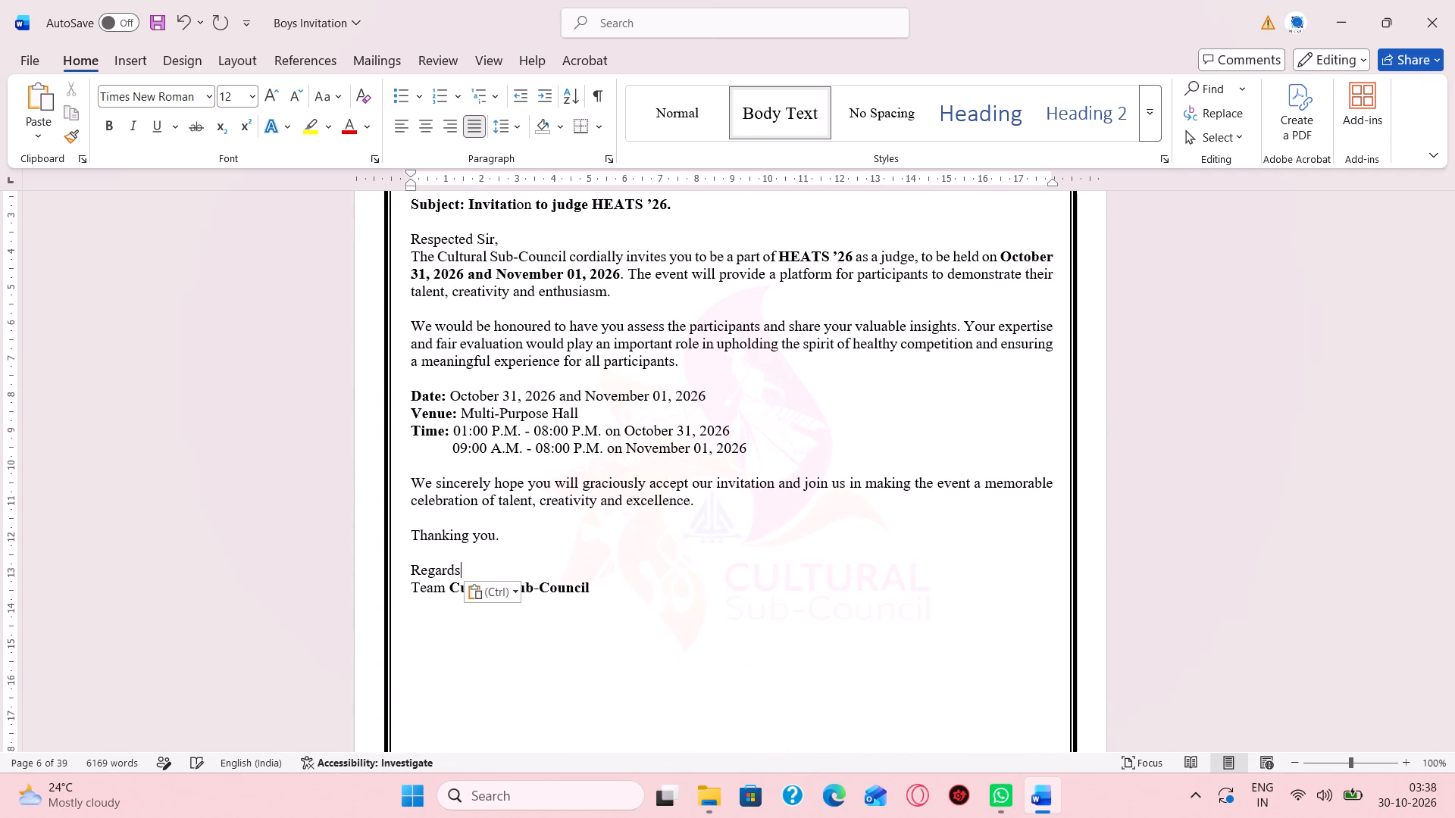
Insert "Regards," above the team line in the letter on page 8, leaving a blank line after "Thanking you.".
{"action": "scroll", "coordinate": [510, 542], "scroll_direction": "down", "scroll_amount": 4}
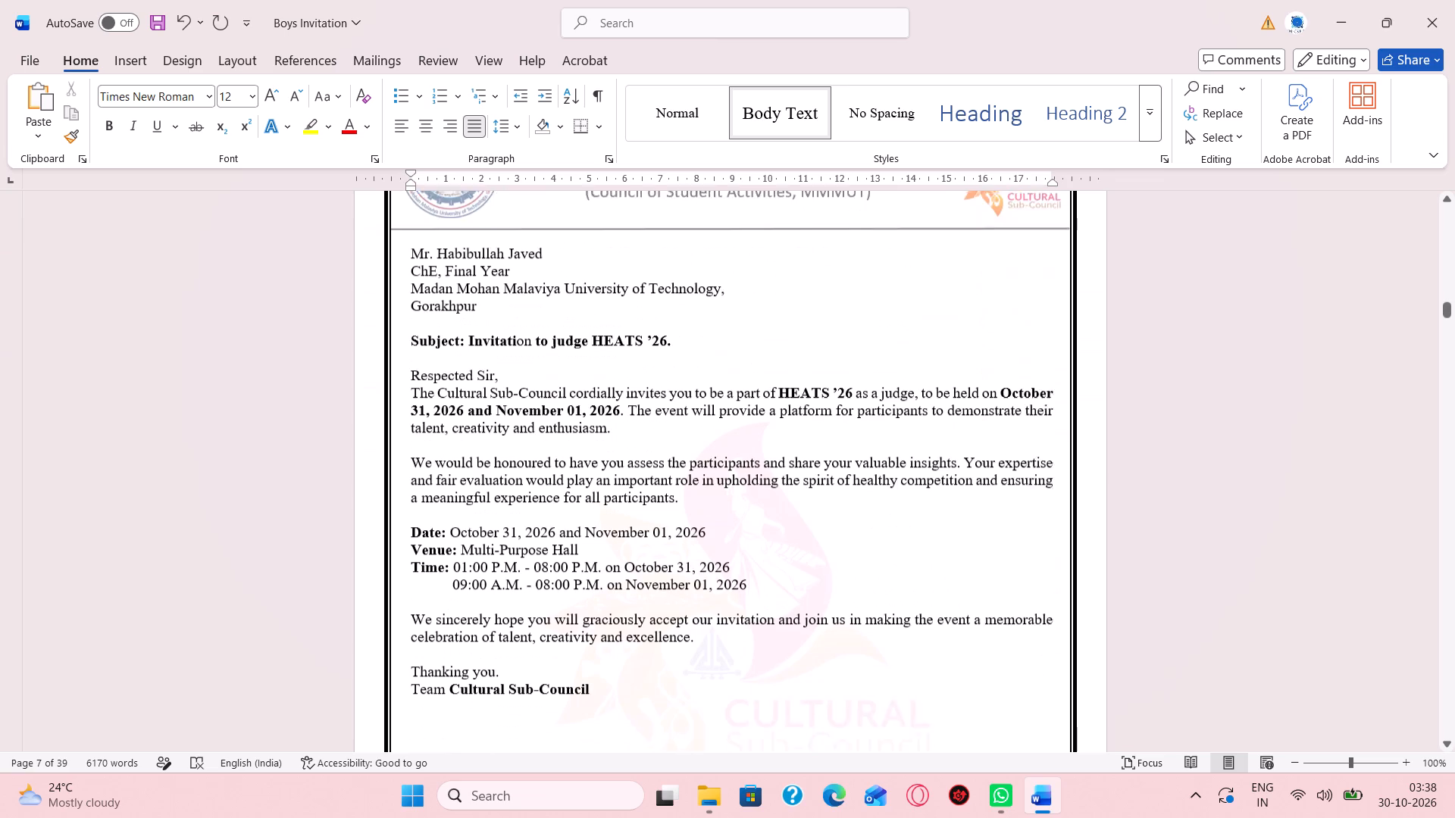
{"action": "scroll", "coordinate": [510, 542], "scroll_direction": "down", "scroll_amount": 2}
{"action": "left_click", "coordinate": [512, 589]}
{"action": "key", "text": "Return"}
{"action": "key", "text": "Return"}
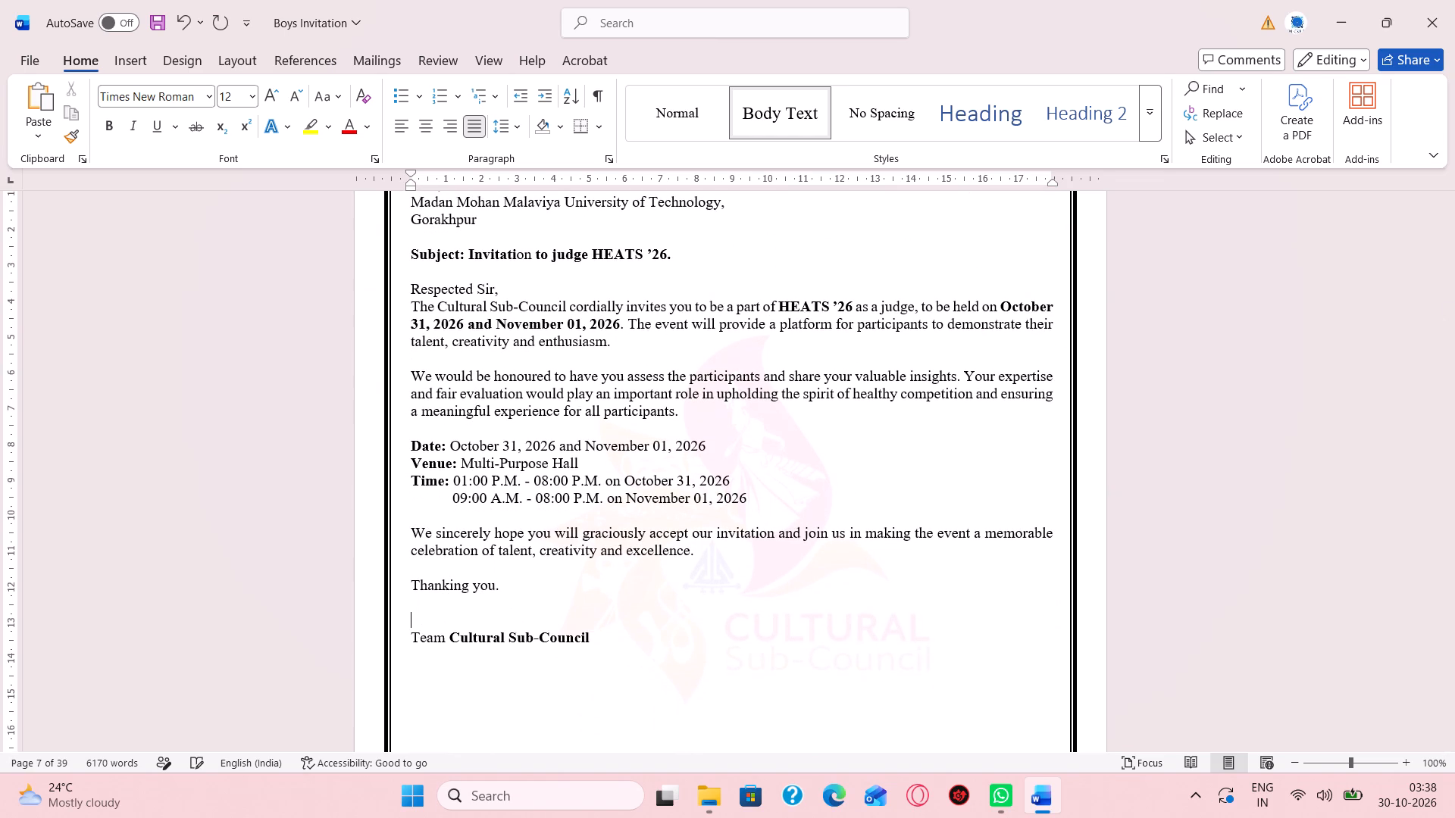
{"action": "key", "text": "ctrl+v"}
{"action": "key", "text": "comma"}
Insert "Regards," above the team line in the letter on page 9, leaving a blank line after "Thanking you.".
{"action": "scroll", "coordinate": [512, 589], "scroll_direction": "down", "scroll_amount": 2}
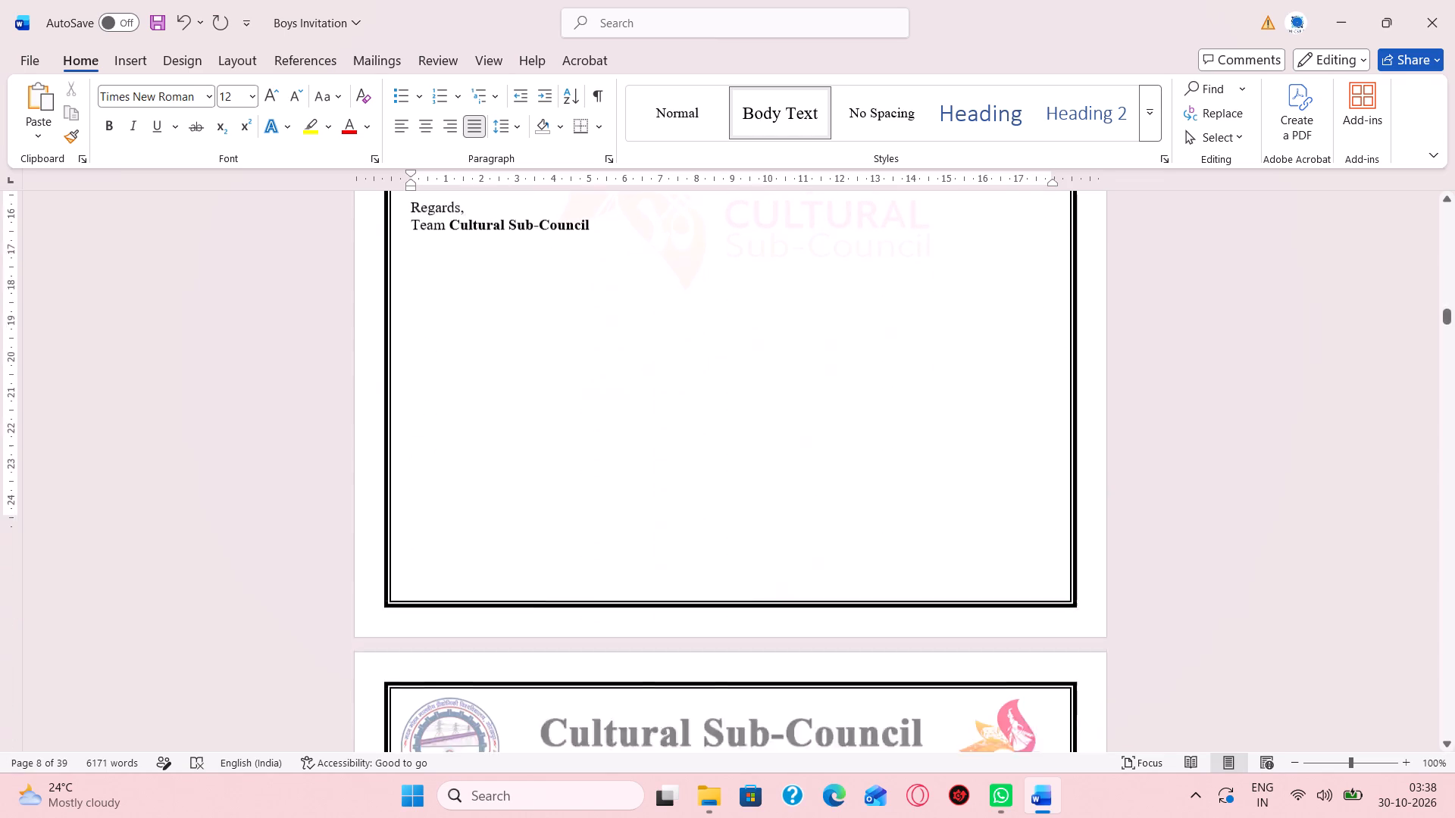
{"action": "scroll", "coordinate": [512, 589], "scroll_direction": "down", "scroll_amount": 5}
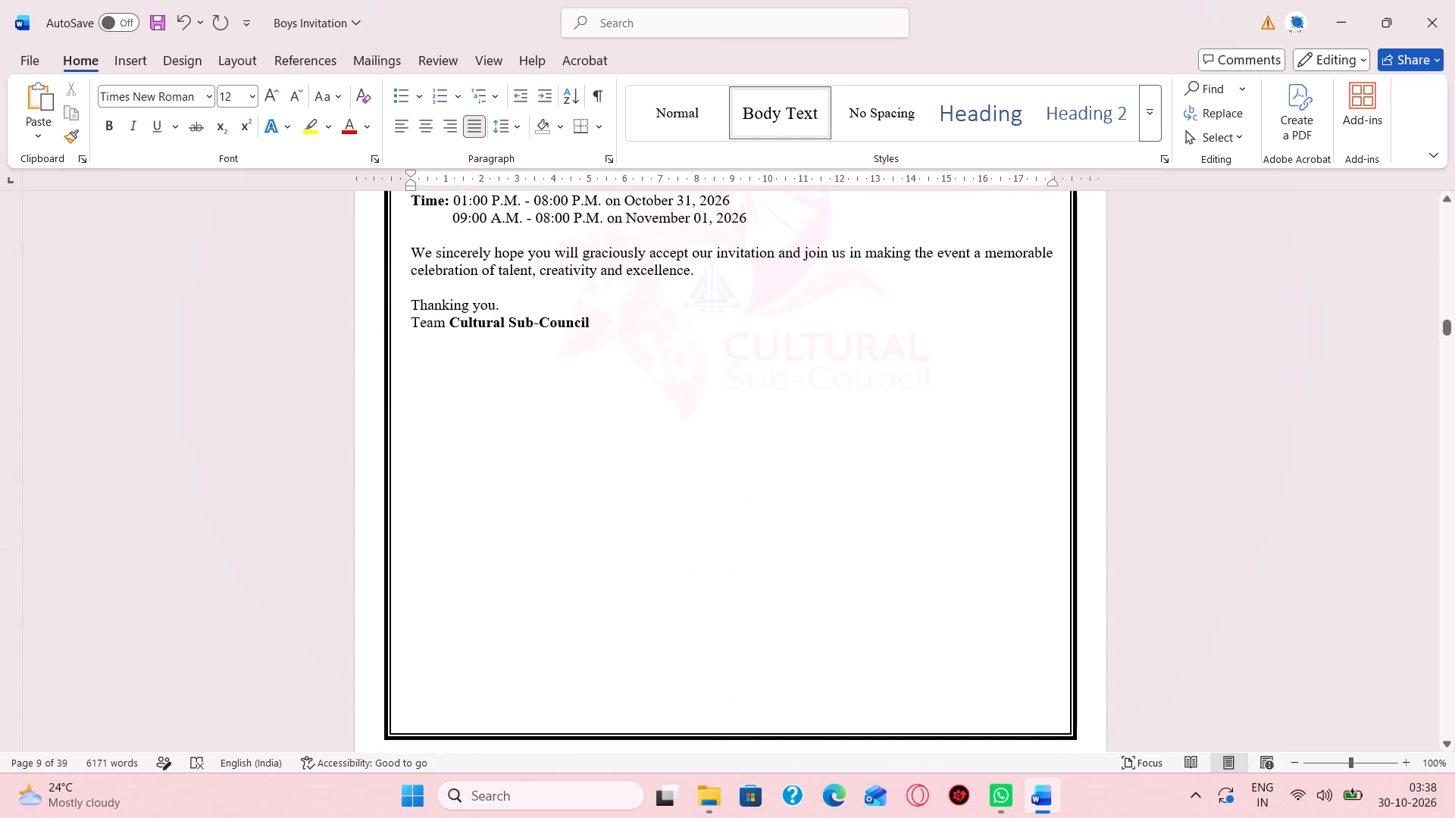
{"action": "left_click", "coordinate": [528, 304]}
{"action": "key", "text": "Return"}
{"action": "key", "text": "Return"}
{"action": "key", "text": "ctrl+v"}
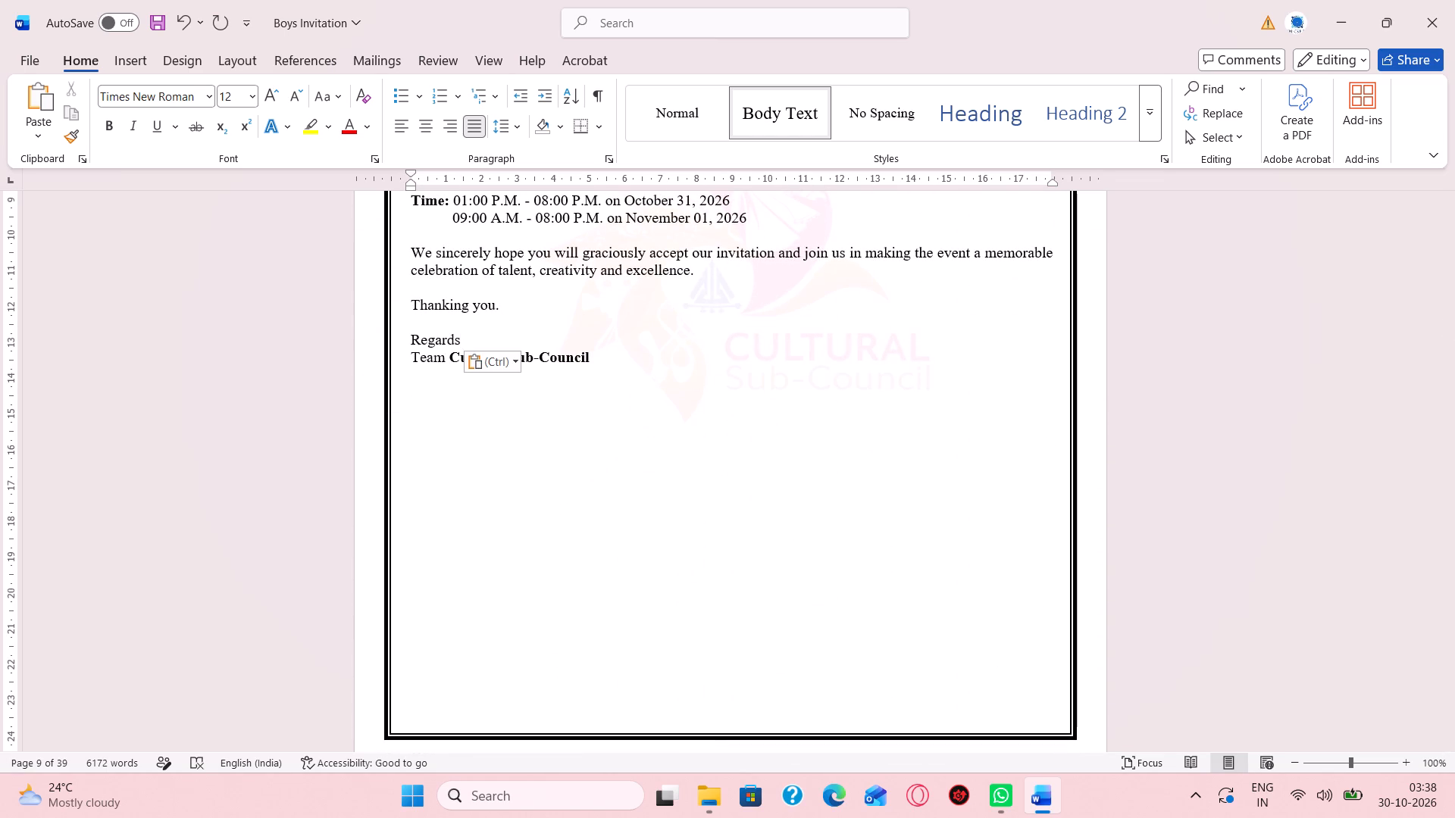
{"action": "key", "text": "comma"}
Insert "Regards," above the team line in the letter on page 10, leaving a blank line after "Thanking you.".
{"action": "scroll", "coordinate": [528, 304], "scroll_direction": "down", "scroll_amount": 5}
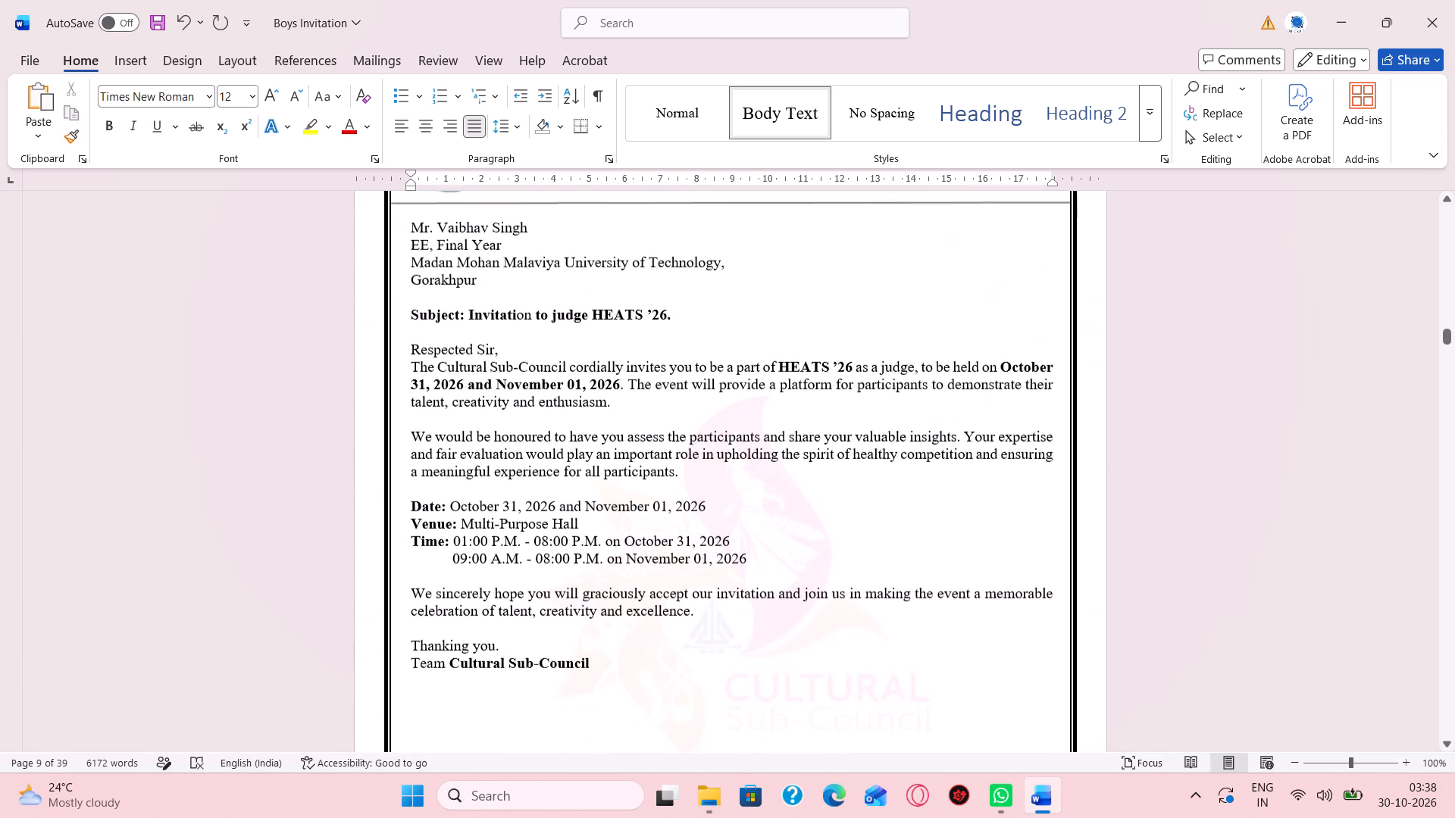
{"action": "scroll", "coordinate": [528, 304], "scroll_direction": "down", "scroll_amount": 2}
{"action": "left_click", "coordinate": [536, 548]}
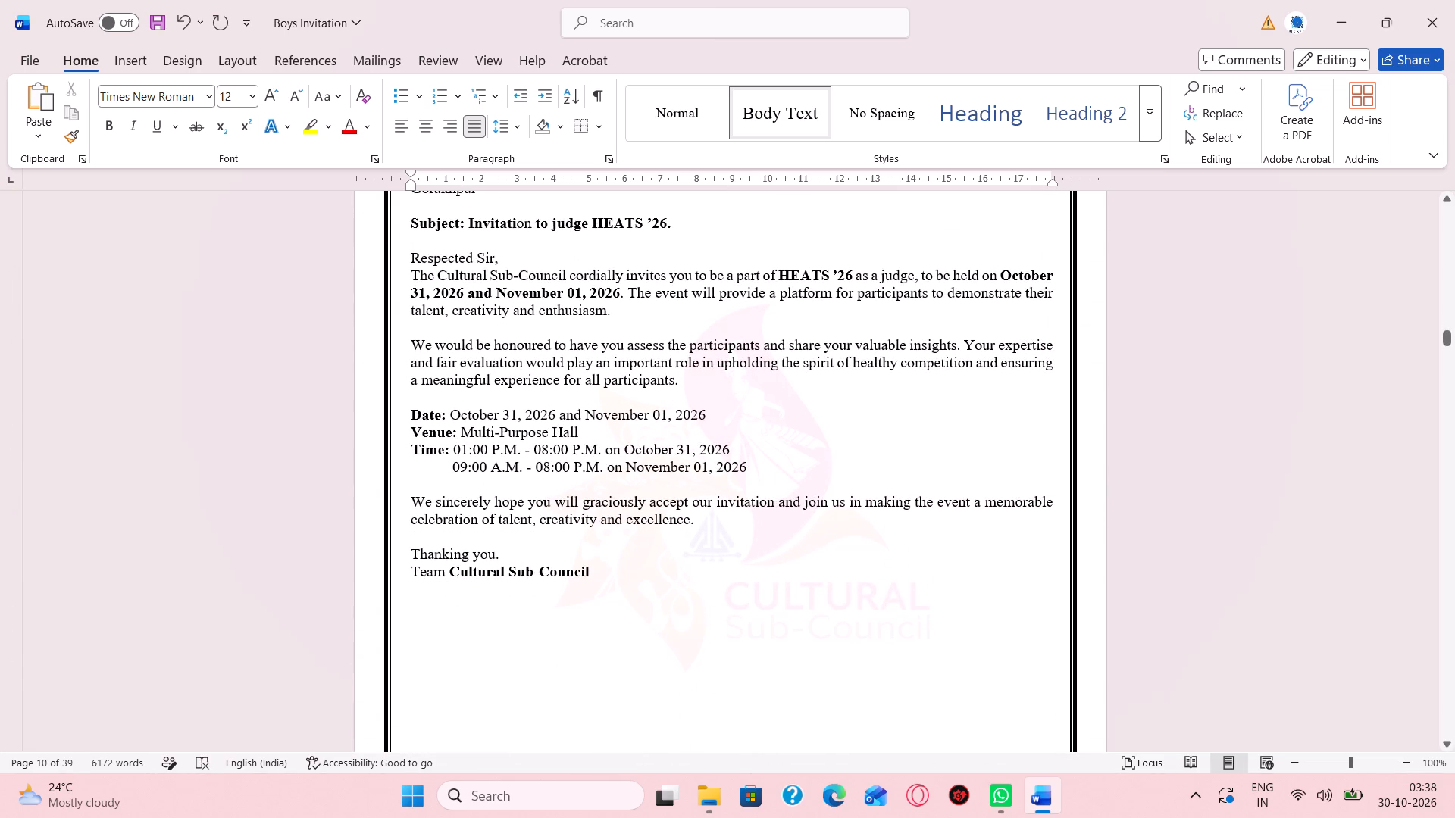
{"action": "key", "text": "Return"}
{"action": "key", "text": "Return"}
{"action": "key", "text": "ctrl+v"}
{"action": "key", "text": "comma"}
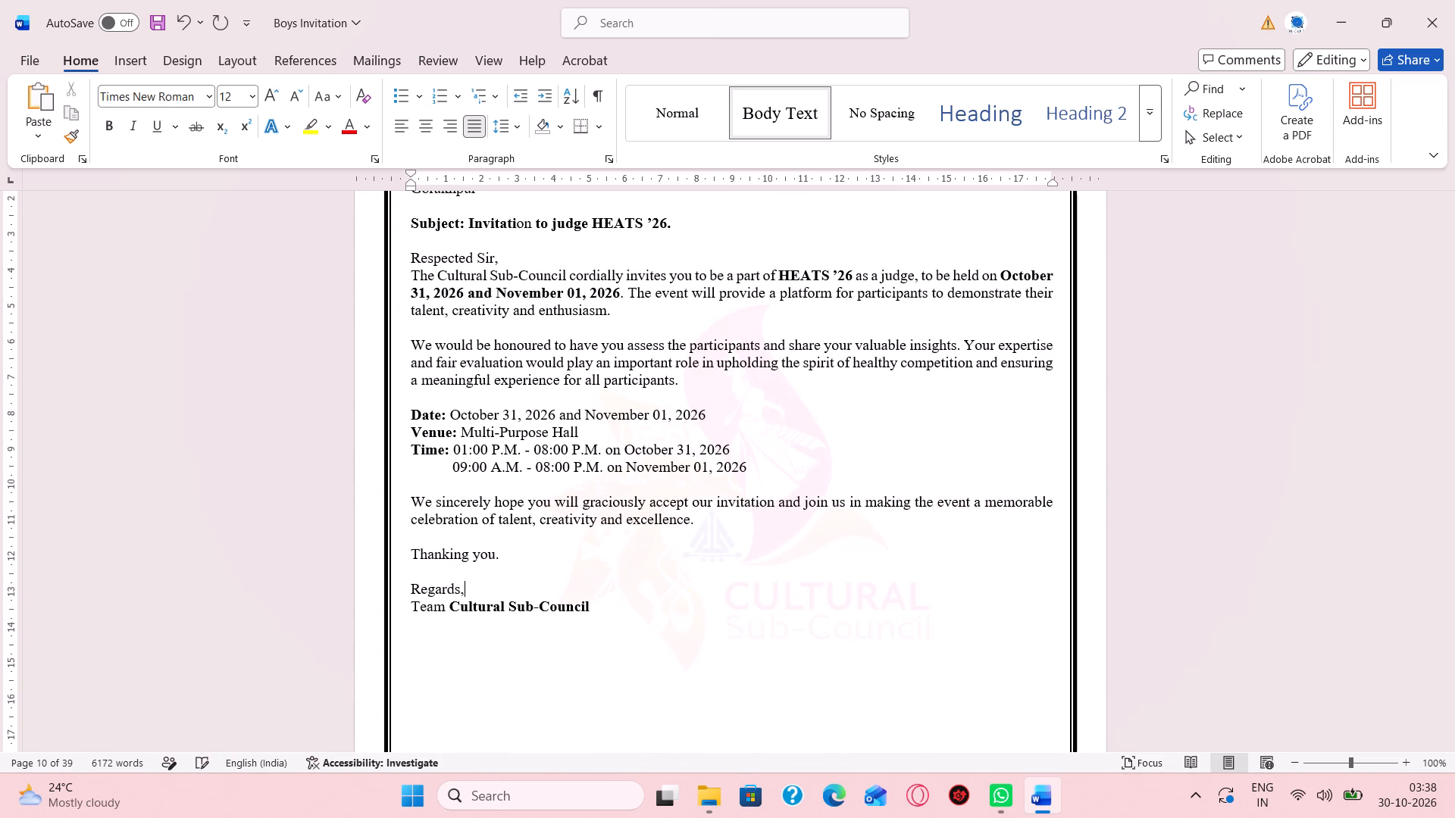
Insert "Regards," above the team line in the letter on page 11, leaving a blank line after "Thanking you.".
{"action": "scroll", "coordinate": [536, 548], "scroll_direction": "down", "scroll_amount": 6}
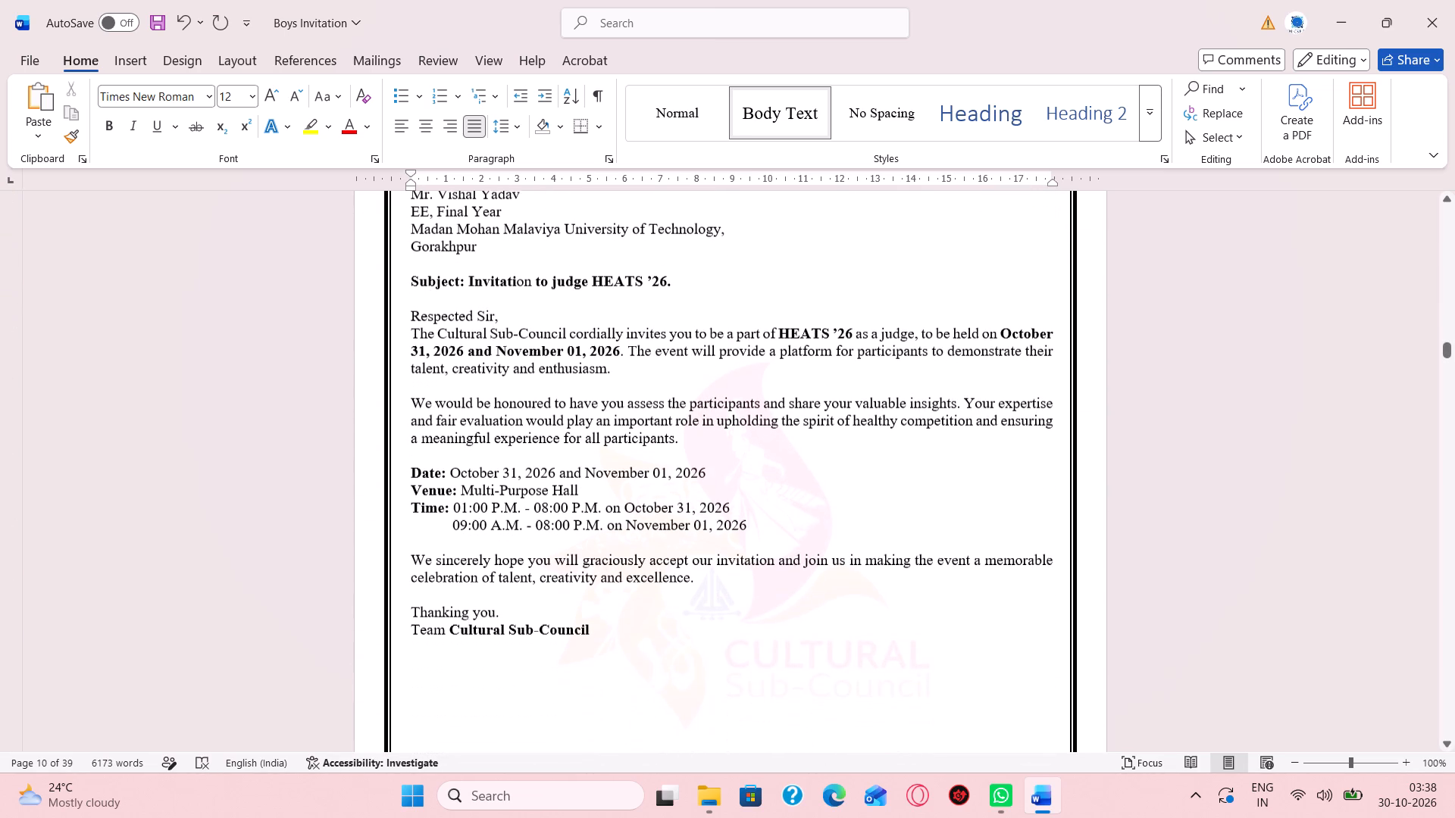
{"action": "left_click", "coordinate": [514, 610]}
{"action": "key", "text": "Return"}
{"action": "key", "text": "Return"}
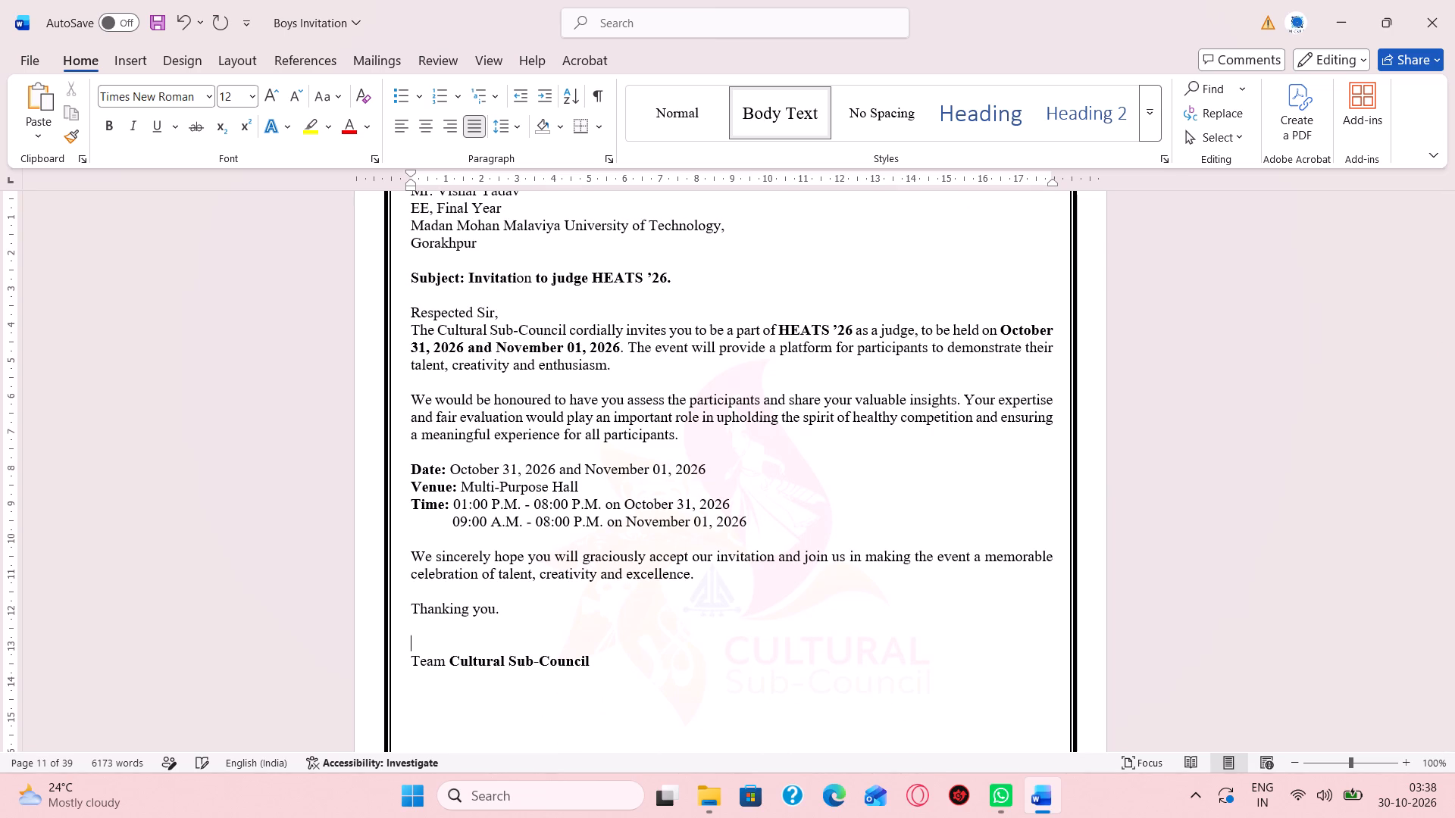
{"action": "key", "text": "ctrl+v"}
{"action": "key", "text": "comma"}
Insert "Regards," above the team line in the letter on page 12, leaving a blank line after "Thanking you.".
{"action": "scroll", "coordinate": [514, 610], "scroll_direction": "down", "scroll_amount": 3}
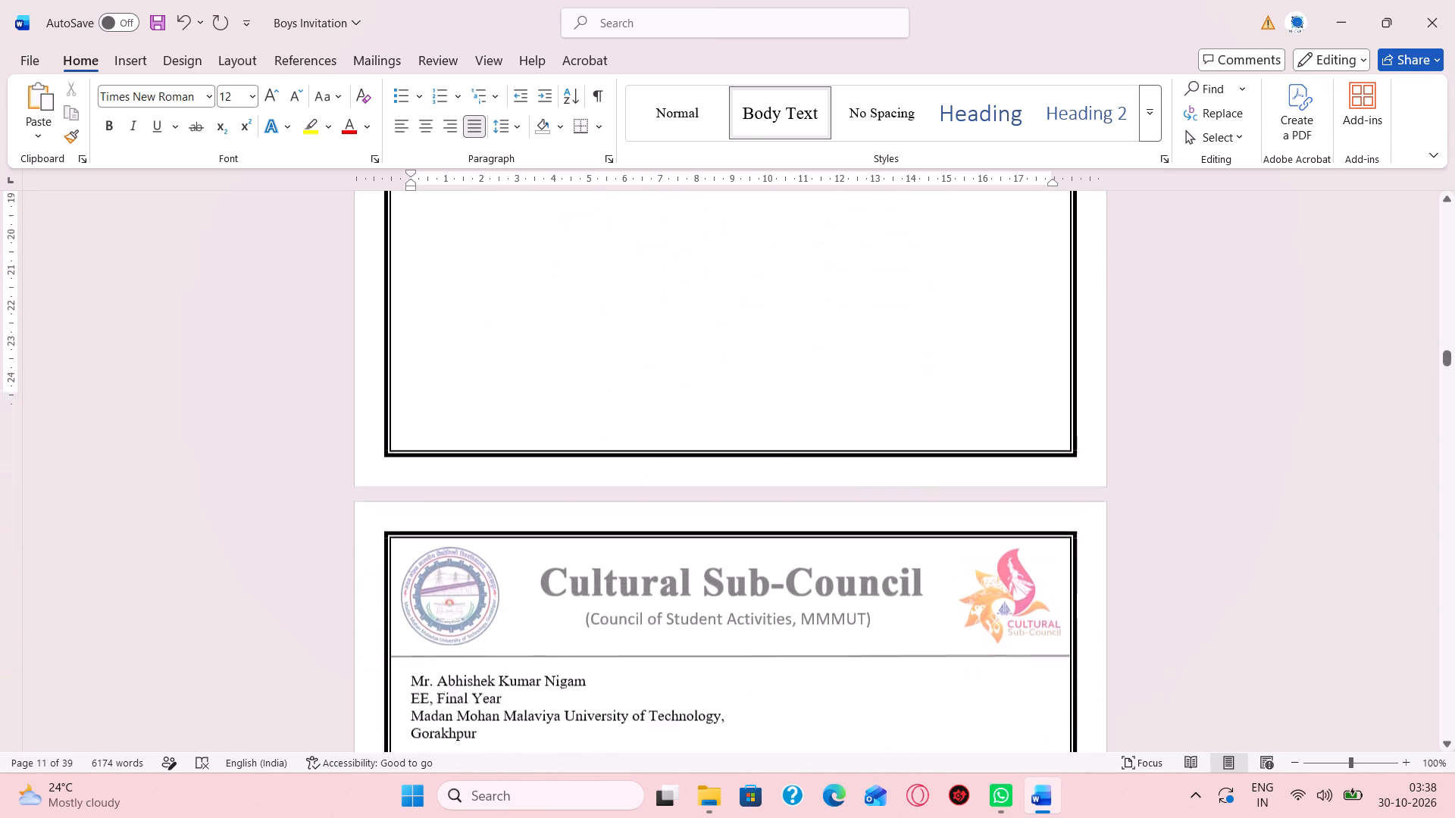
{"action": "scroll", "coordinate": [514, 610], "scroll_direction": "down", "scroll_amount": 4}
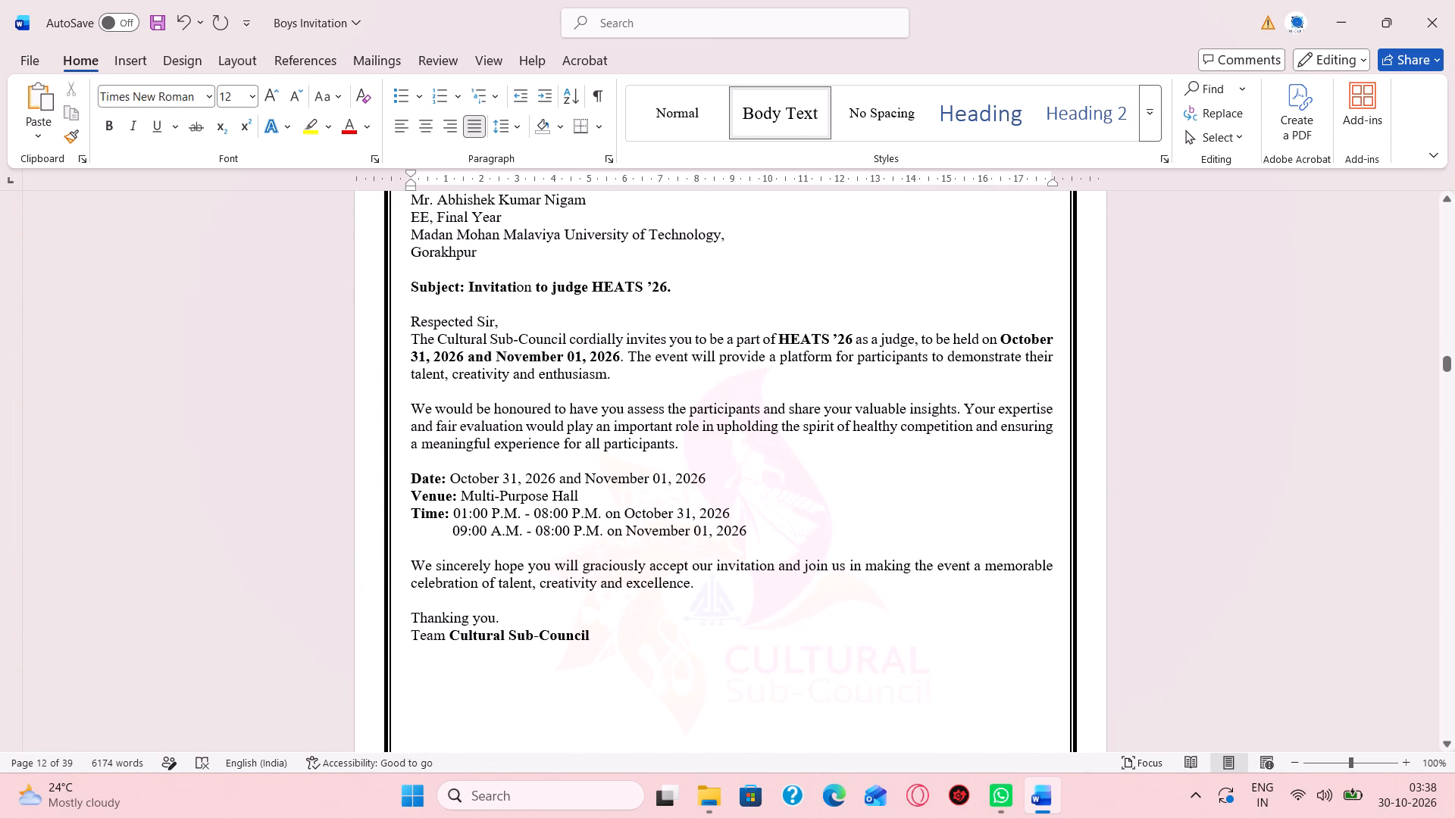
{"action": "left_click", "coordinate": [512, 617]}
{"action": "key", "text": "Return"}
{"action": "key", "text": "Return"}
{"action": "key", "text": "ctrl+v"}
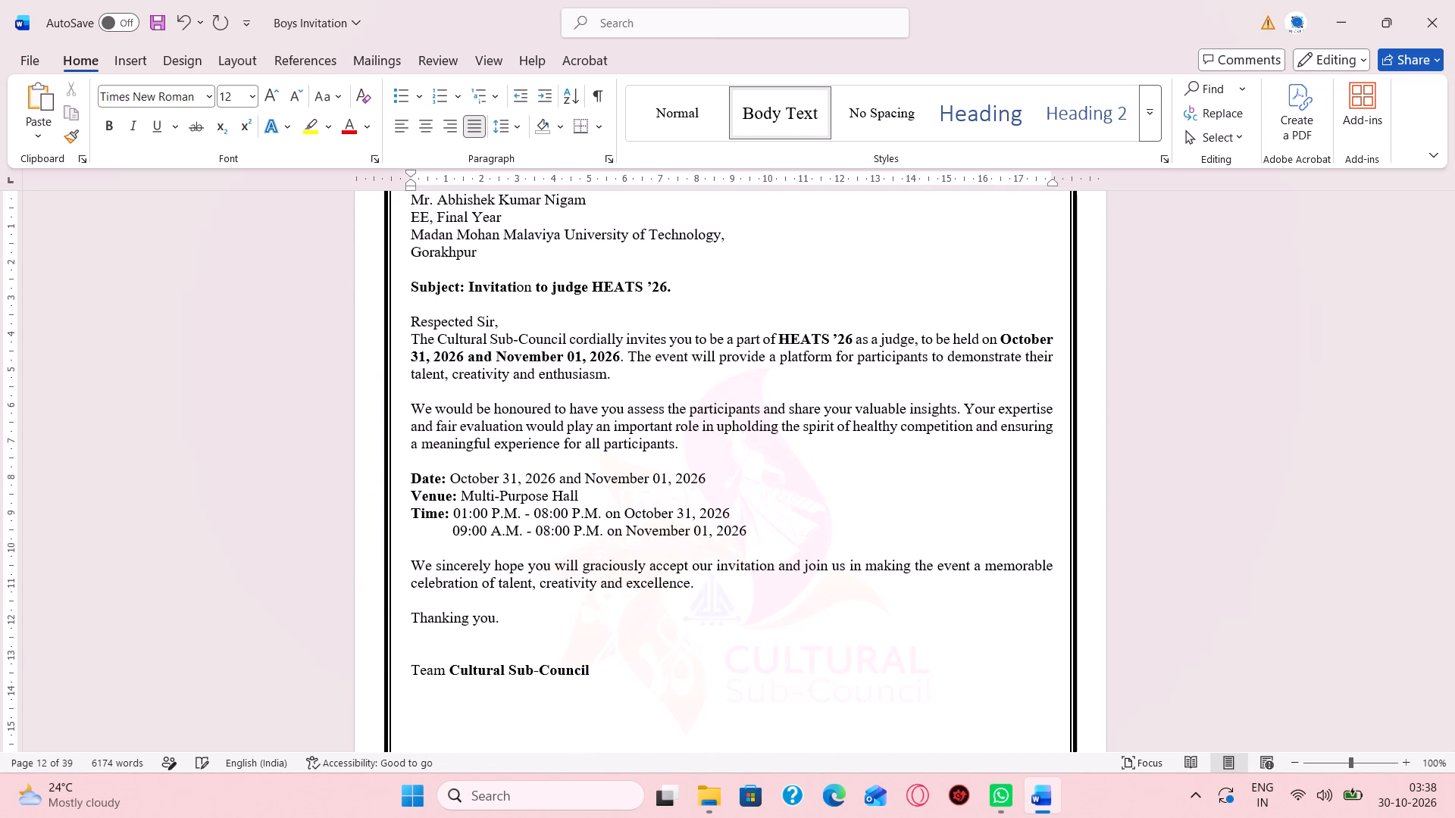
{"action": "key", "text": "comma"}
Insert "Regards," above the team line in the letter on page 13, leaving a blank line after "Thanking you.".
{"action": "scroll", "coordinate": [512, 617], "scroll_direction": "down", "scroll_amount": 5}
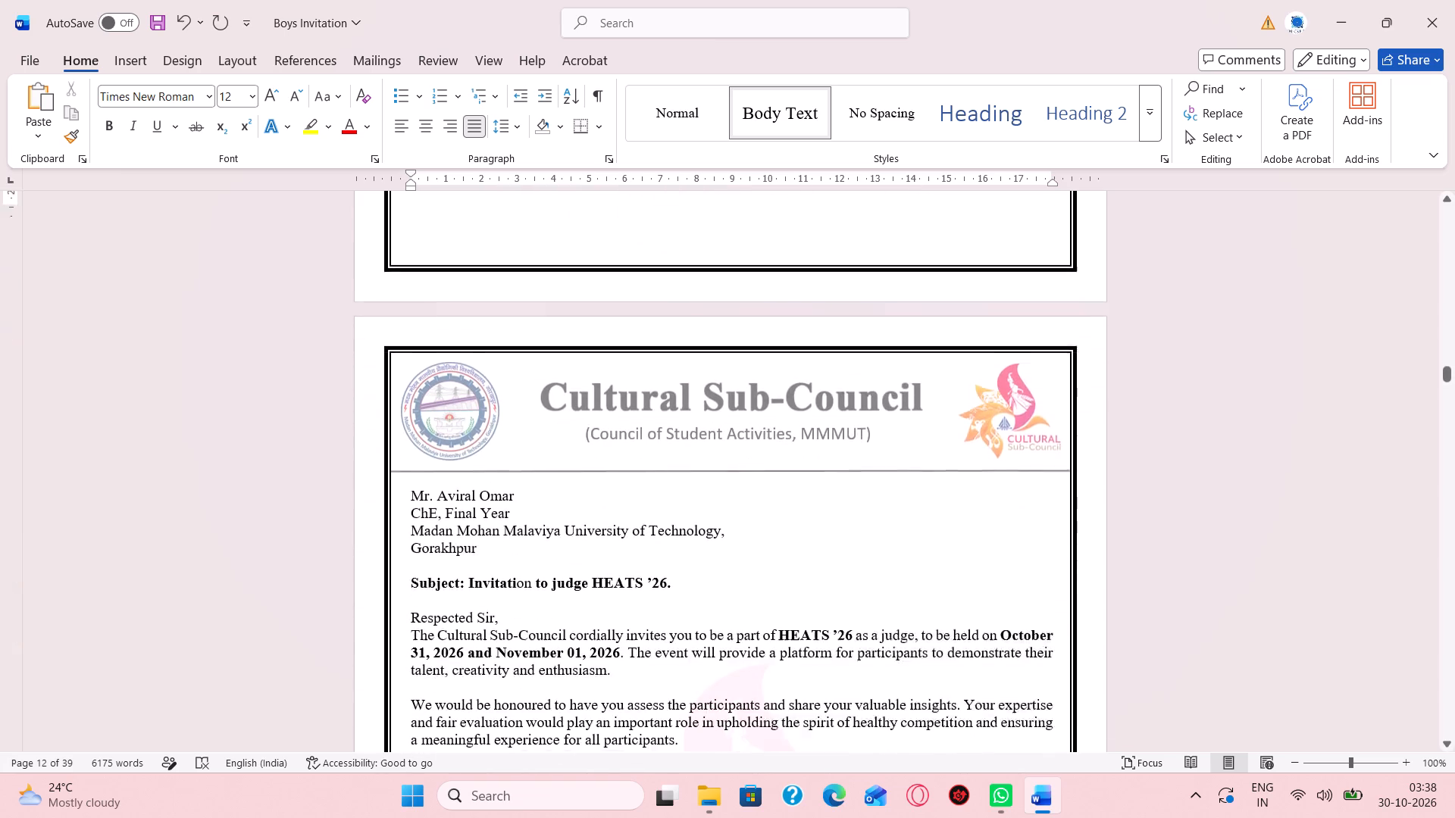
{"action": "scroll", "coordinate": [512, 617], "scroll_direction": "down", "scroll_amount": 3}
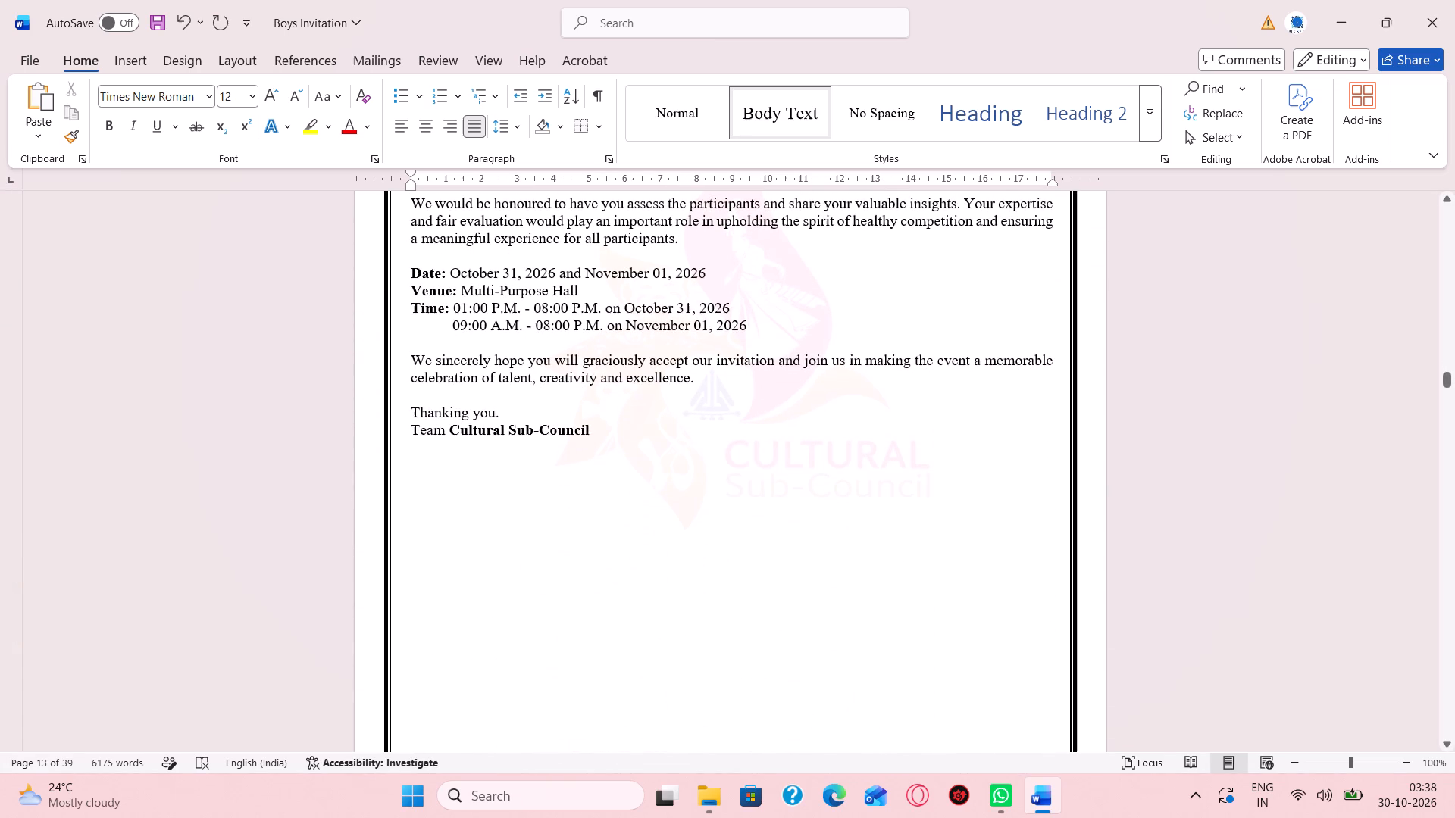
{"action": "left_click", "coordinate": [515, 407]}
{"action": "key", "text": "Return"}
{"action": "key", "text": "Return"}
{"action": "key", "text": "ctrl+v"}
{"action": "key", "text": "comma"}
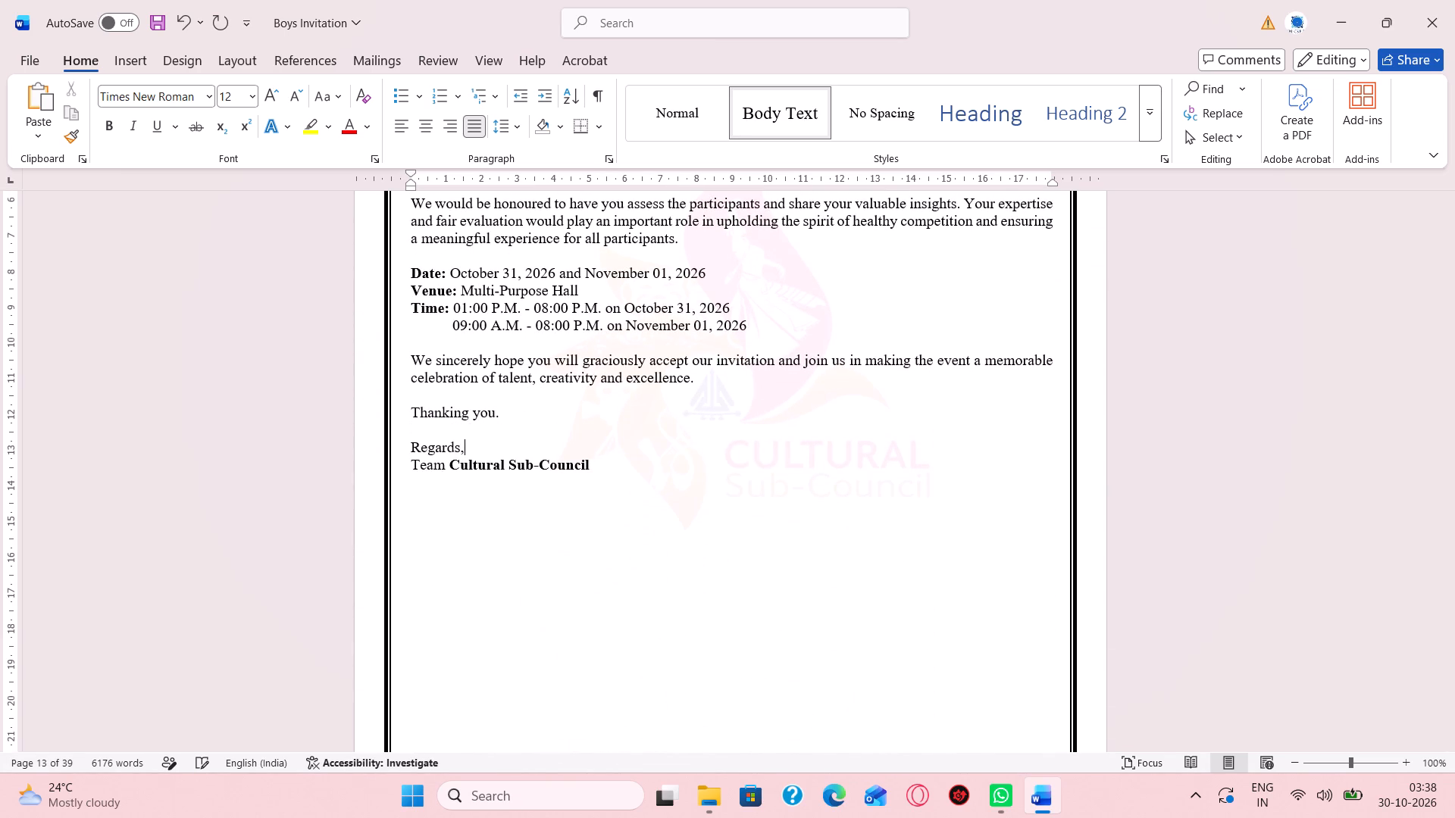
Insert "Regards," above the team line in the letter on page 14, leaving a blank line after "Thanking you.".
{"action": "scroll", "coordinate": [515, 407], "scroll_direction": "down", "scroll_amount": 7}
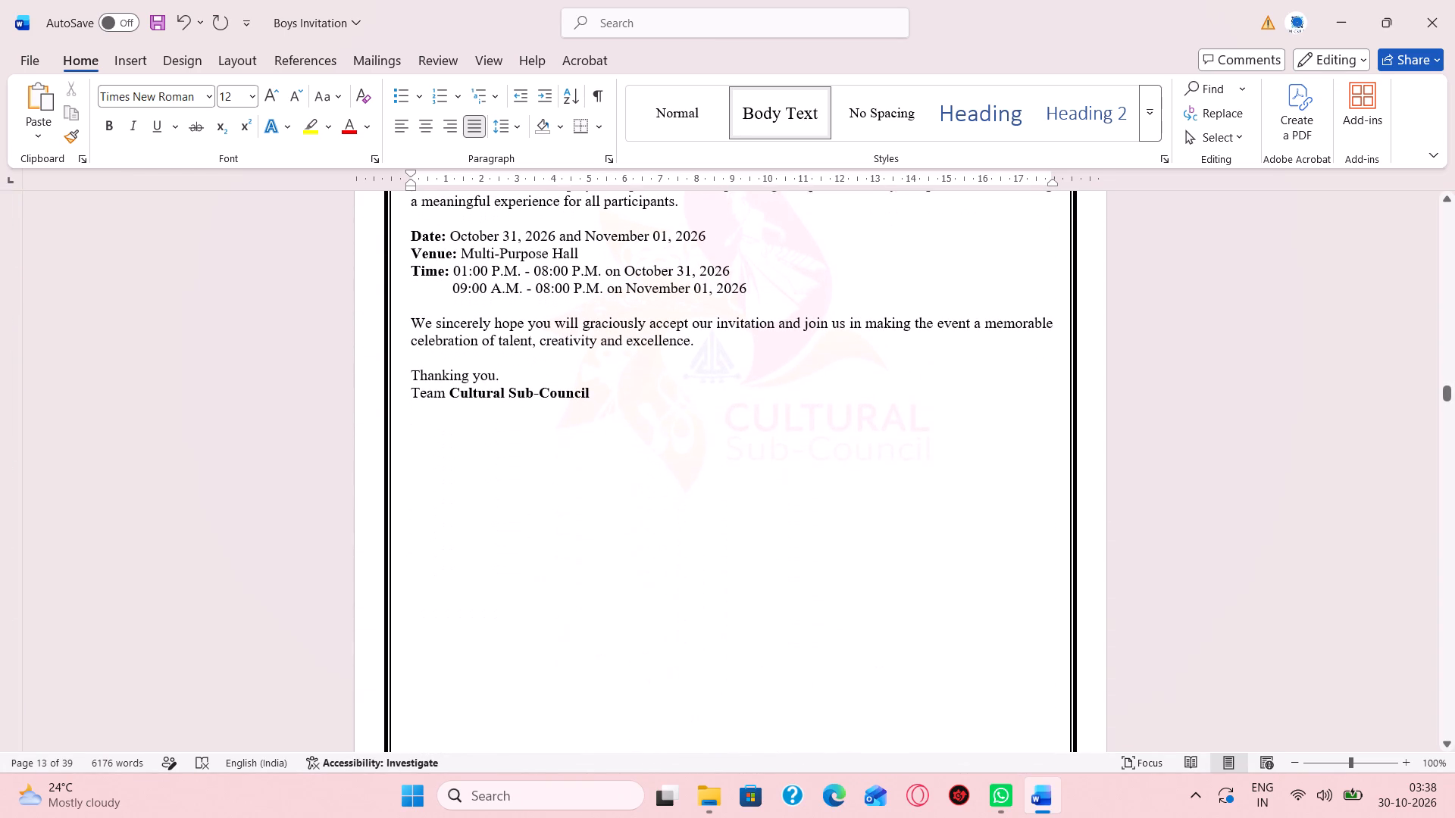
{"action": "left_click", "coordinate": [521, 374]}
{"action": "key", "text": "Return"}
{"action": "key", "text": "Return"}
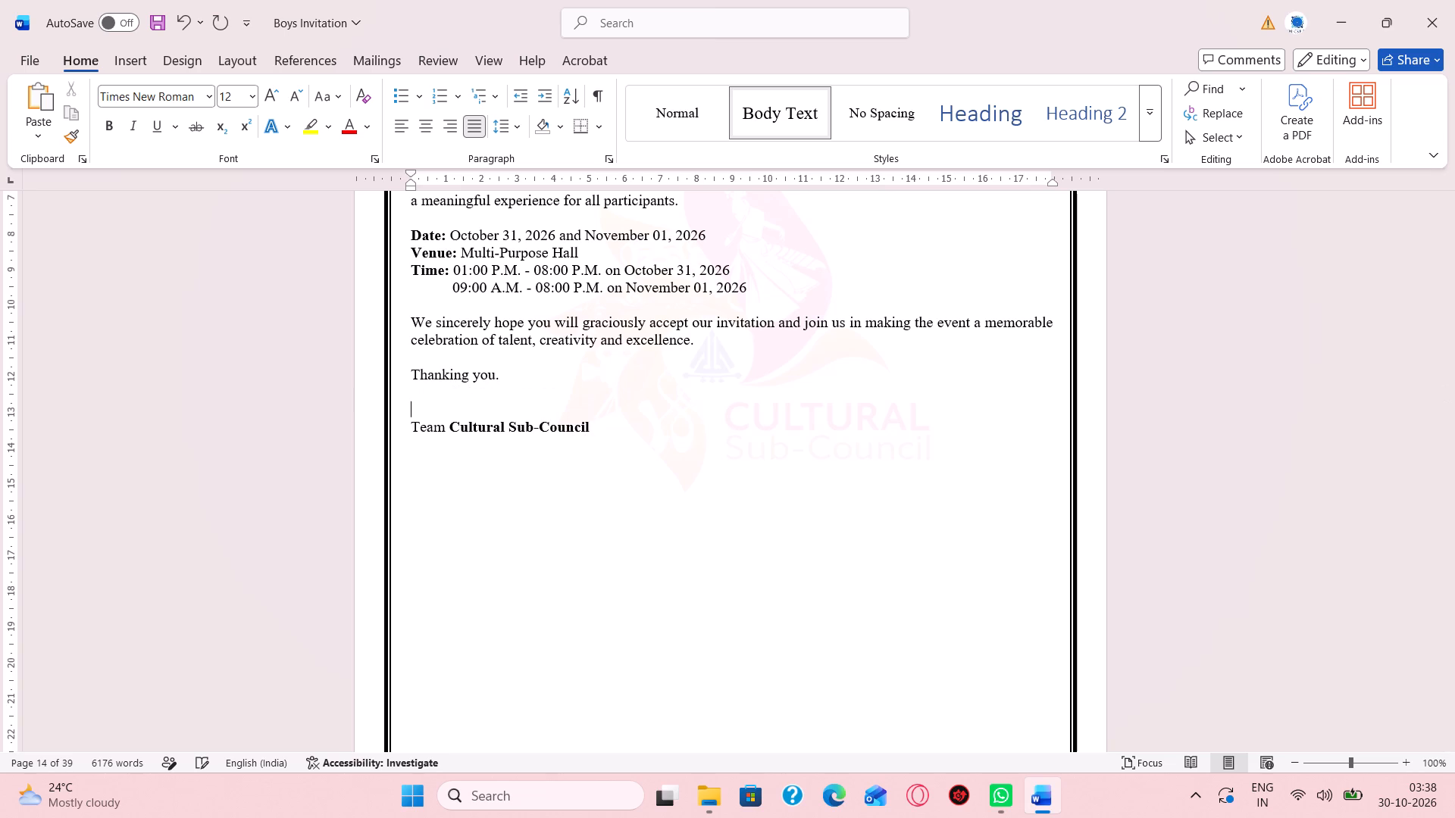
{"action": "key", "text": "ctrl+v"}
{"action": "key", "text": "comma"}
Insert "Regards," above the team line in the letter on page 15, leaving a blank line after "Thanking you.".
{"action": "scroll", "coordinate": [521, 374], "scroll_direction": "down", "scroll_amount": 3}
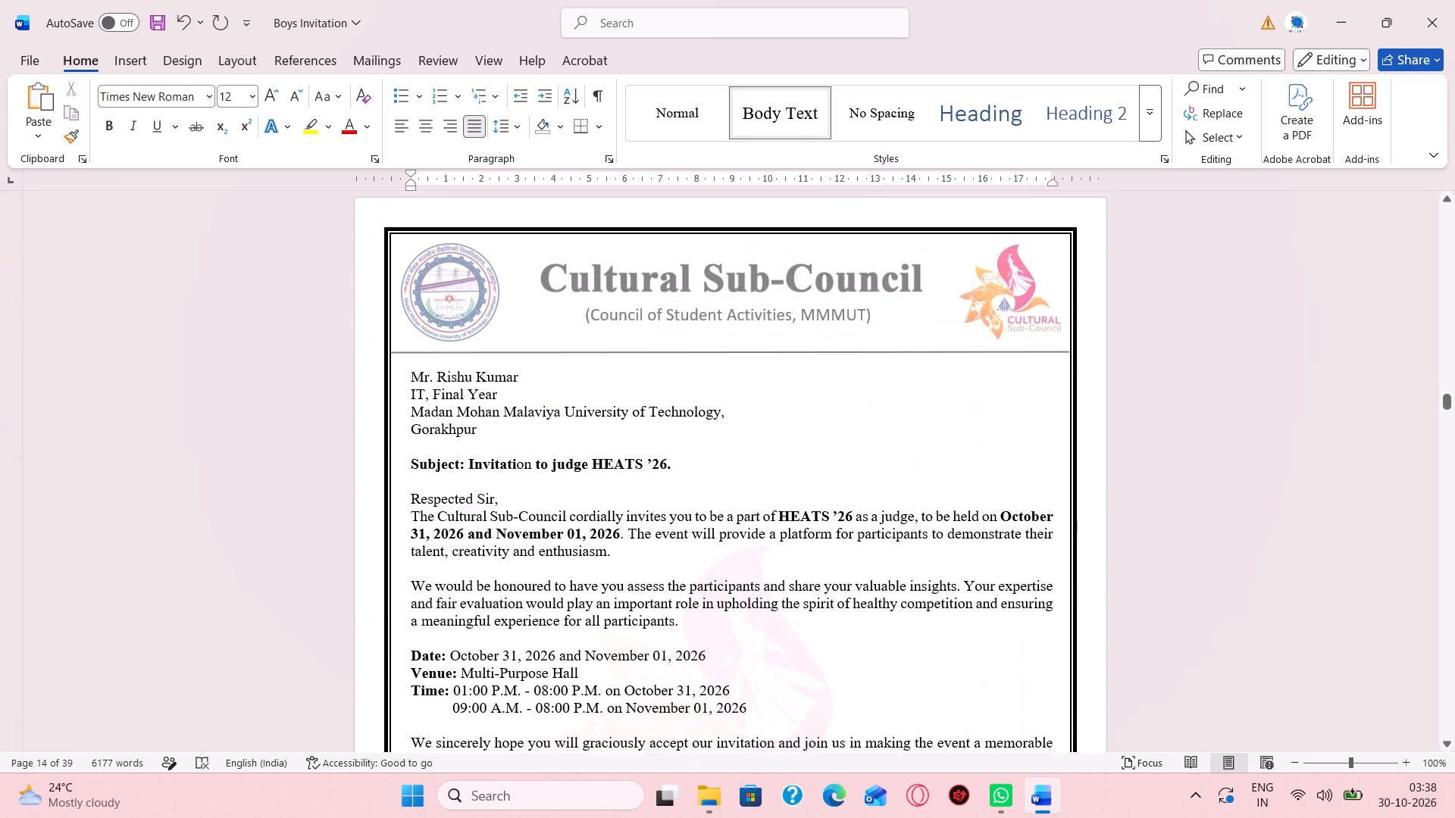
{"action": "scroll", "coordinate": [521, 480], "scroll_direction": "down", "scroll_amount": 2}
{"action": "left_click", "coordinate": [522, 492]}
{"action": "key", "text": "Return"}
{"action": "key", "text": "Return"}
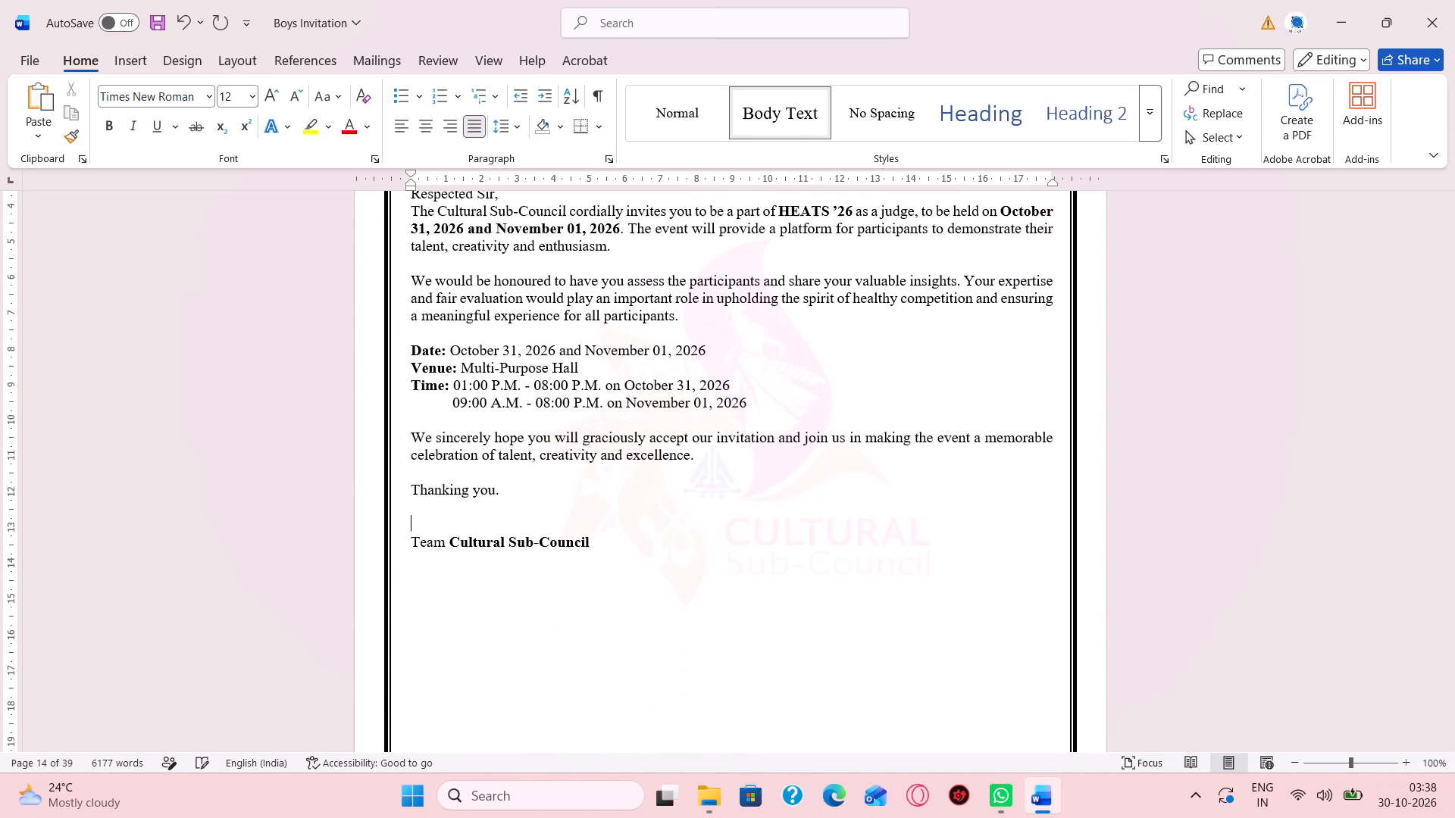
{"action": "key", "text": "ctrl+v"}
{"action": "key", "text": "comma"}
Insert "Regards," above the team line in the letter on page 16, leaving a blank line after "Thanking you.".
{"action": "scroll", "coordinate": [522, 492], "scroll_direction": "up", "scroll_amount": 1}
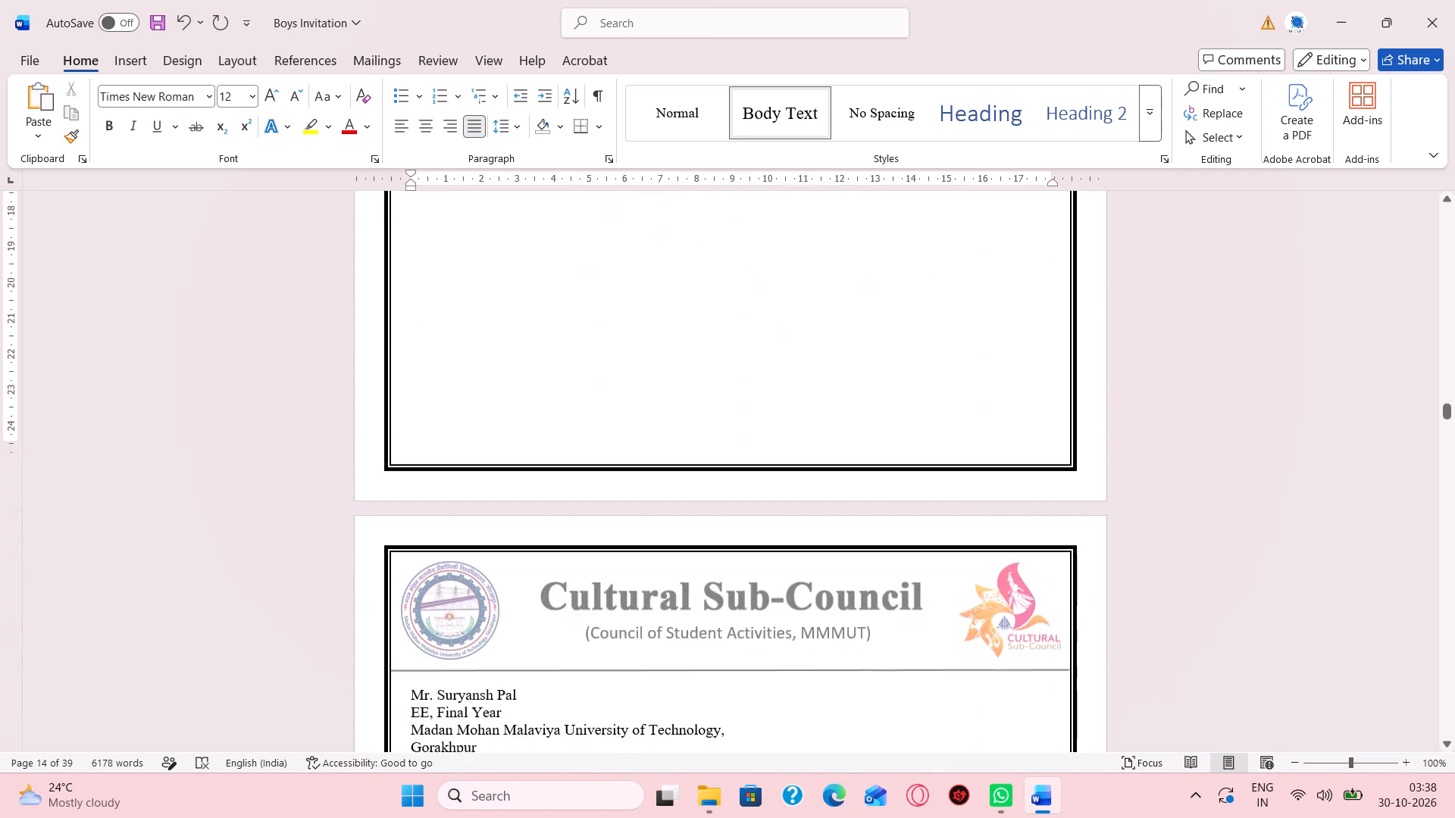
{"action": "scroll", "coordinate": [522, 492], "scroll_direction": "down", "scroll_amount": 3}
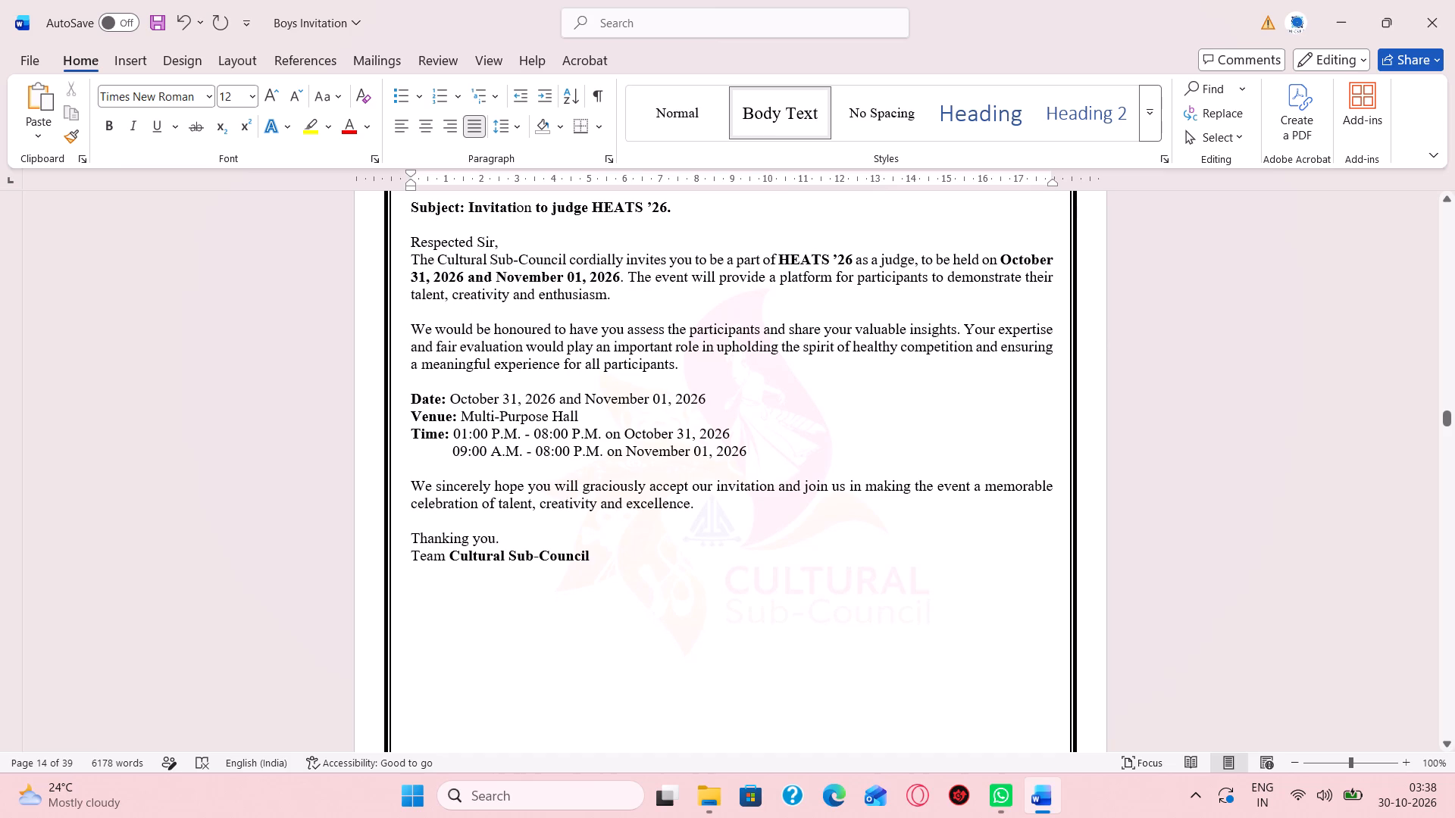
{"action": "left_click", "coordinate": [505, 534]}
{"action": "key", "text": "Return"}
{"action": "key", "text": "Return"}
{"action": "key", "text": "ctrl+v"}
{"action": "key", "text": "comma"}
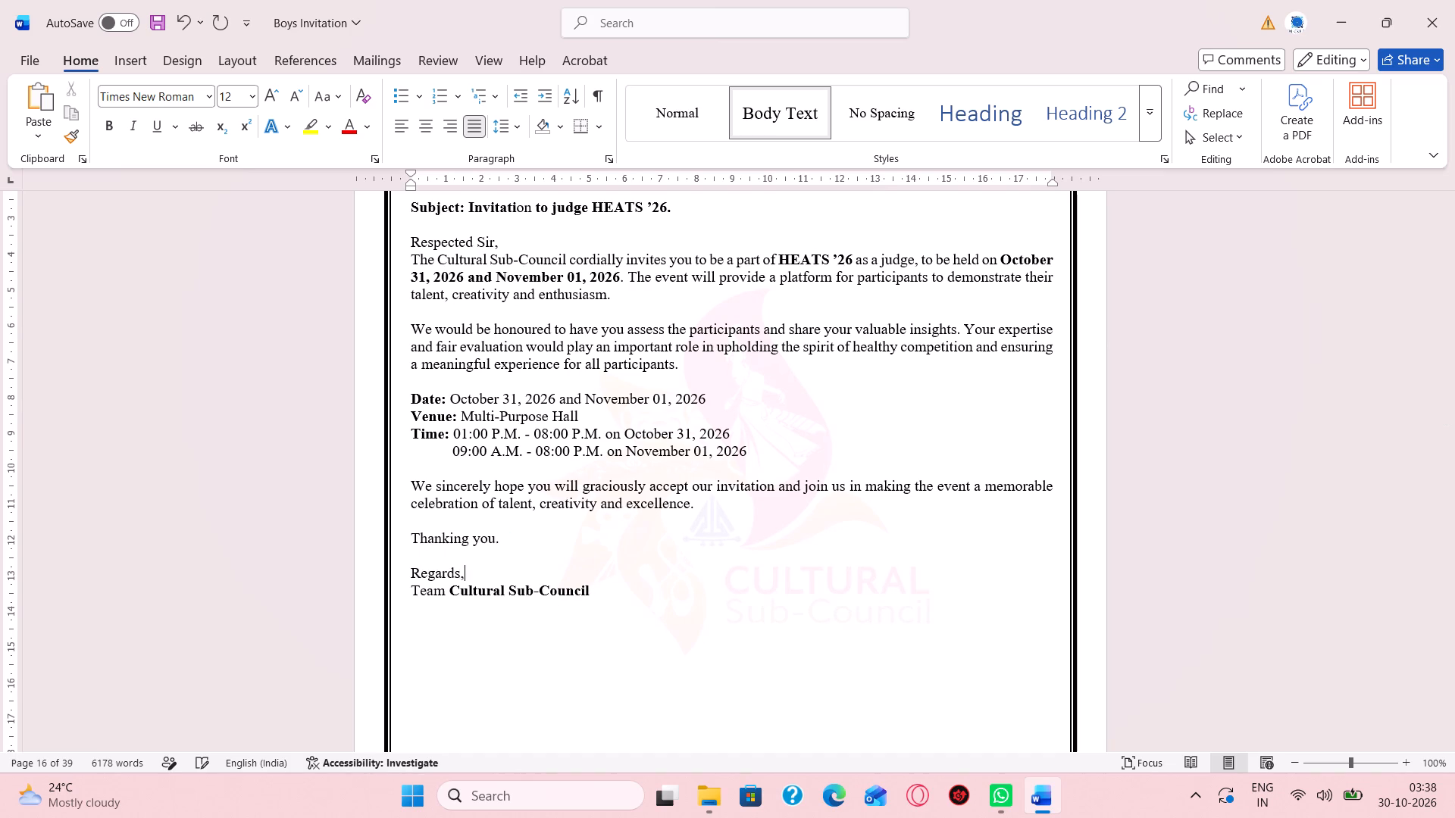
Insert "Regards," above the team line in the letter on page 17, leaving a blank line after "Thanking you.".
{"action": "scroll", "coordinate": [505, 534], "scroll_direction": "down", "scroll_amount": 5}
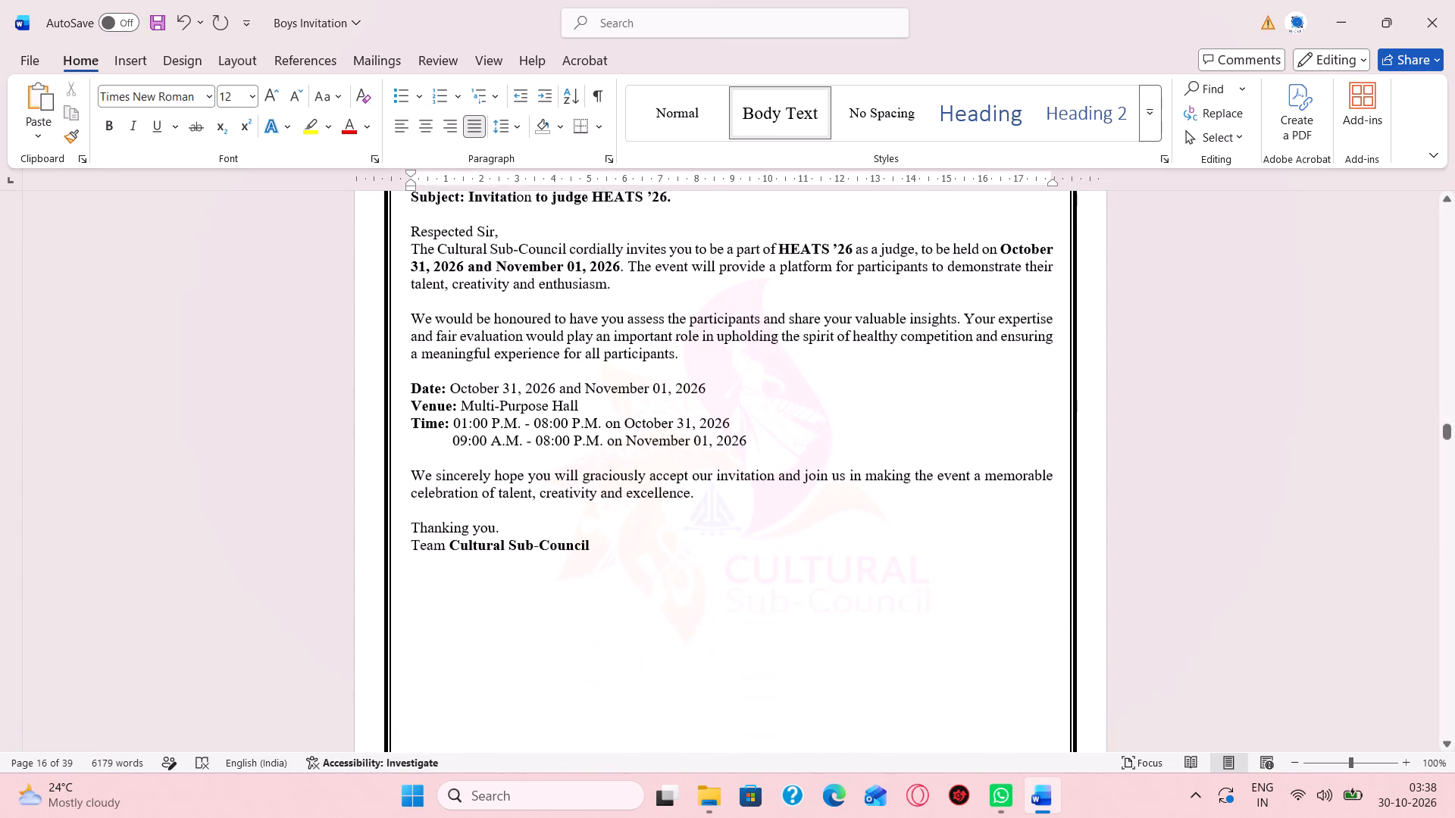
{"action": "scroll", "coordinate": [505, 534], "scroll_direction": "down", "scroll_amount": 1}
{"action": "left_click", "coordinate": [518, 512]}
{"action": "key", "text": "Return"}
{"action": "key", "text": "Return"}
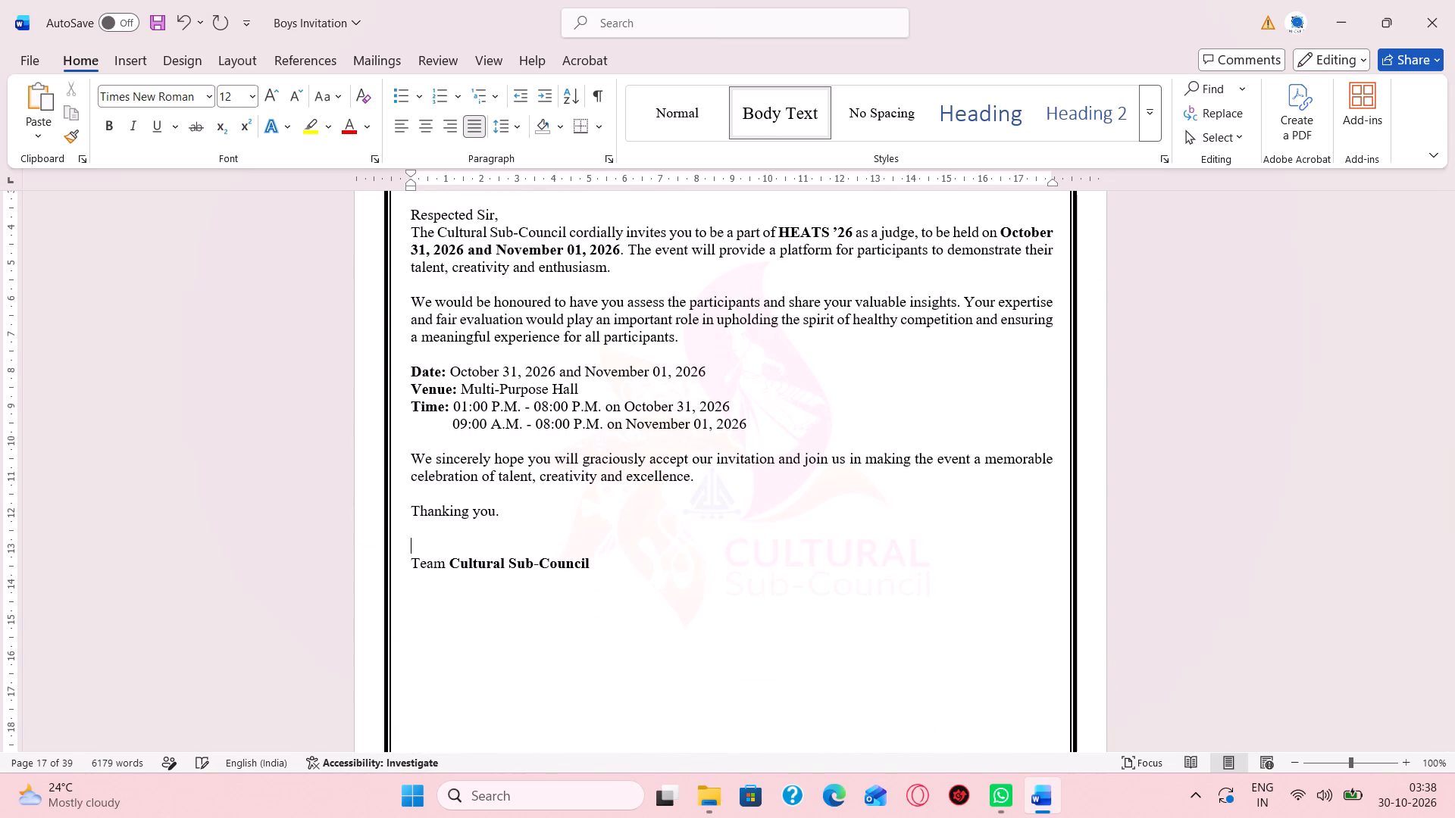
{"action": "key", "text": "ctrl+v"}
{"action": "key", "text": "comma"}
Insert "Regards," above the team line in the letter on page 18, leaving a blank line after "Thanking you.".
{"action": "scroll", "coordinate": [518, 512], "scroll_direction": "down", "scroll_amount": 1}
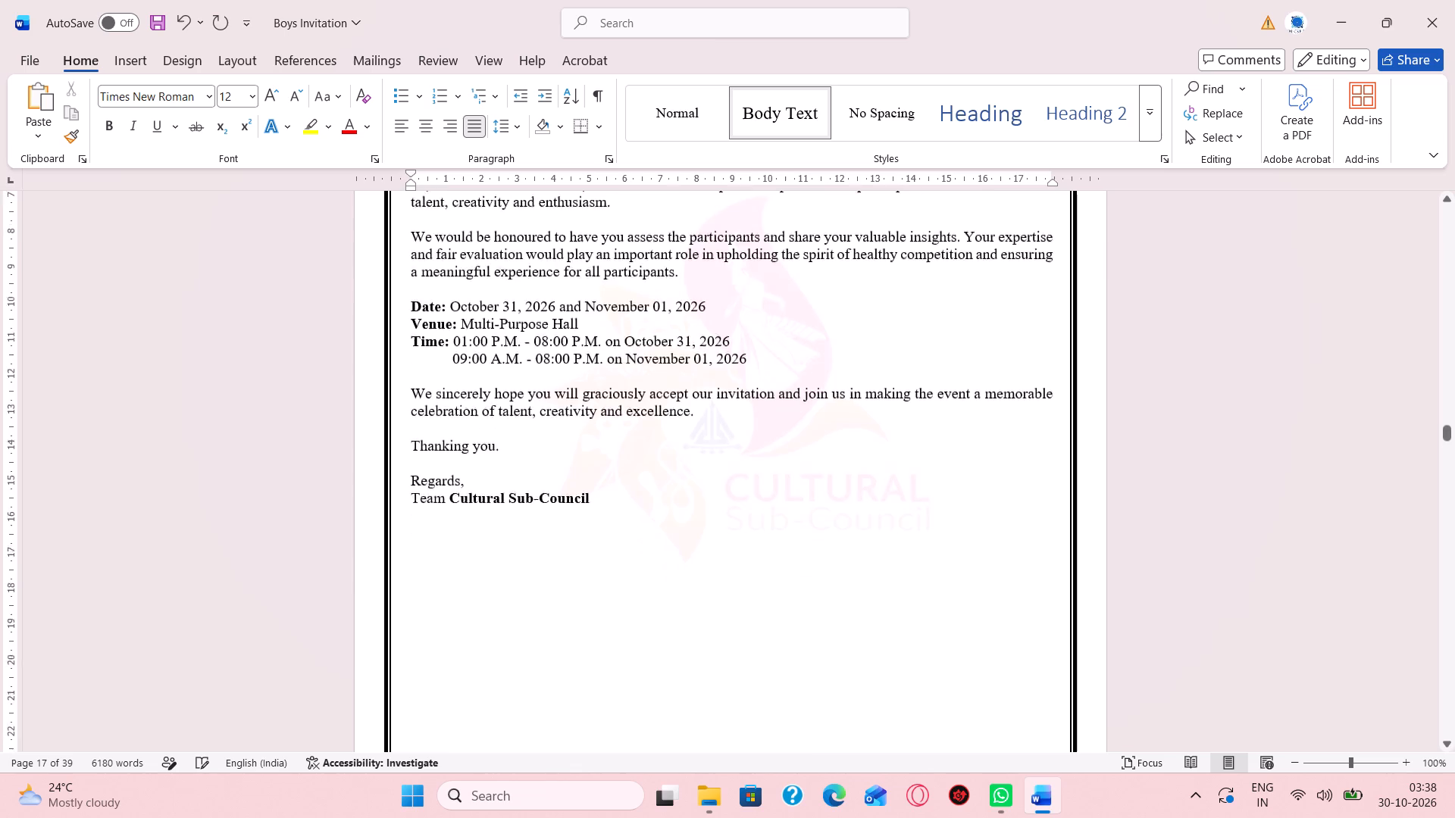
{"action": "scroll", "coordinate": [518, 512], "scroll_direction": "down", "scroll_amount": 5}
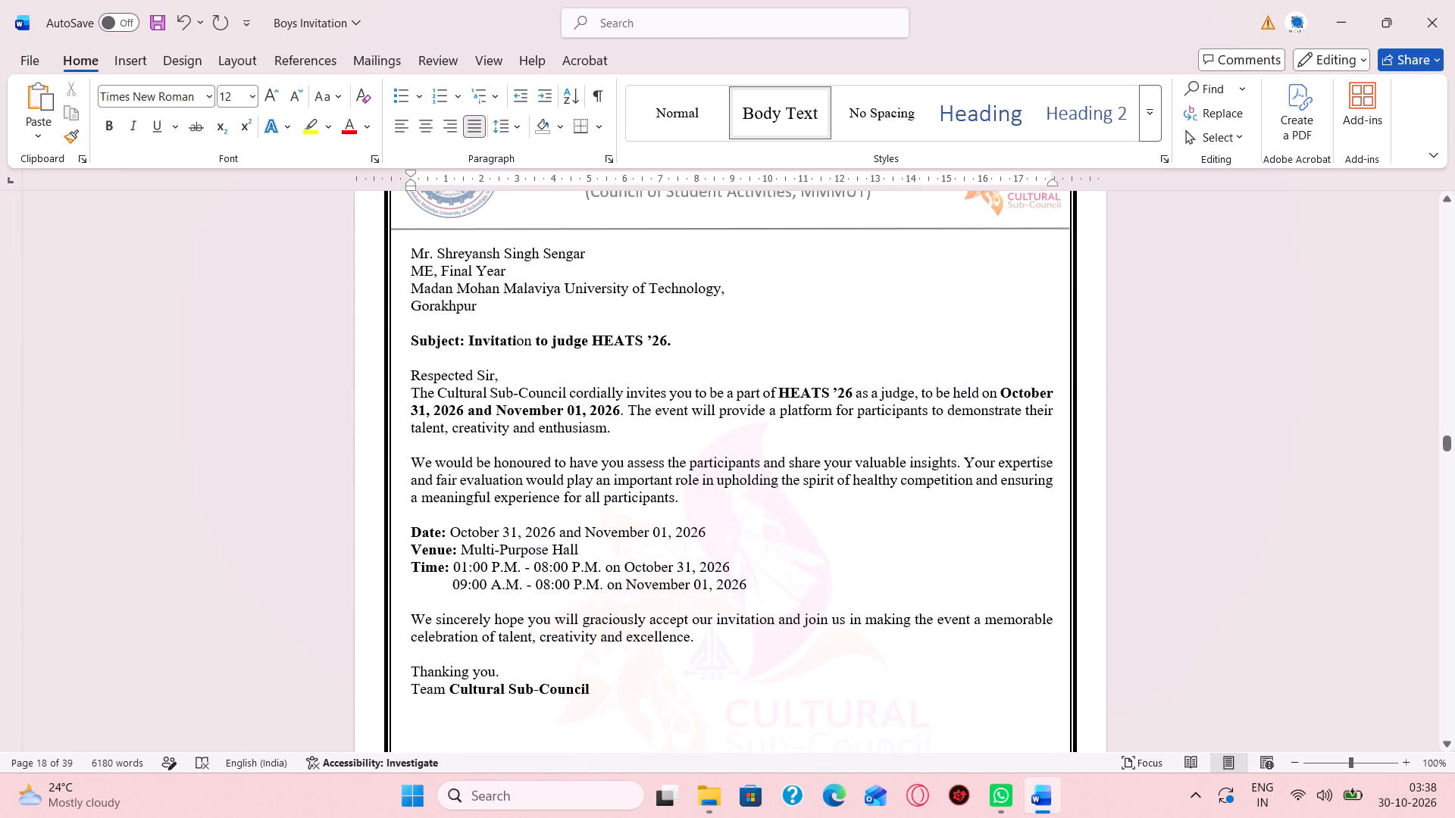
{"action": "left_click", "coordinate": [524, 676]}
{"action": "key", "text": "Return"}
{"action": "key", "text": "Return"}
{"action": "key", "text": "ctrl+v"}
{"action": "key", "text": "comma"}
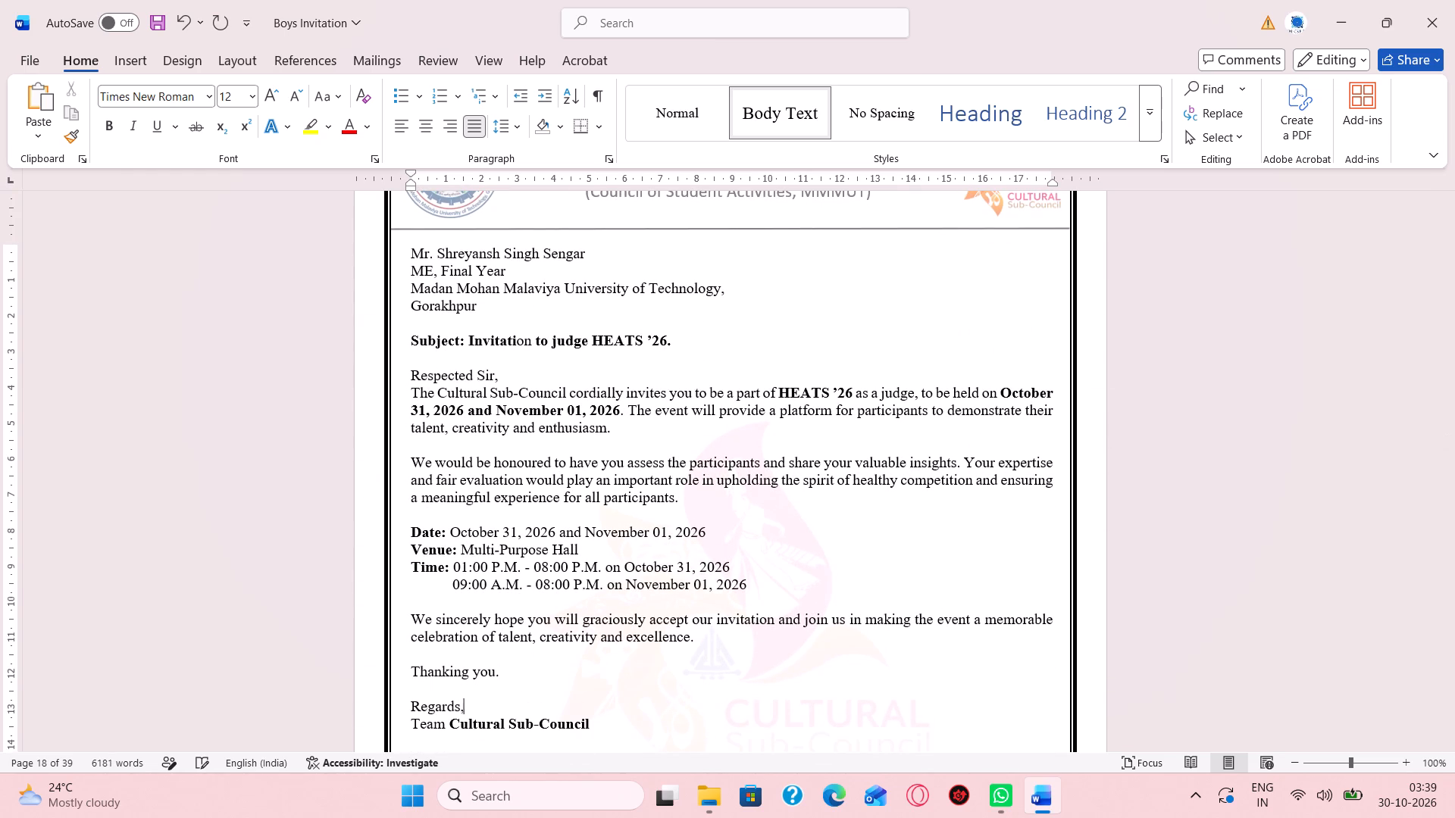
Go to the closing lines of the next letter after page 18, past the blank letterhead page.
{"action": "scroll", "coordinate": [524, 676], "scroll_direction": "down", "scroll_amount": 6}
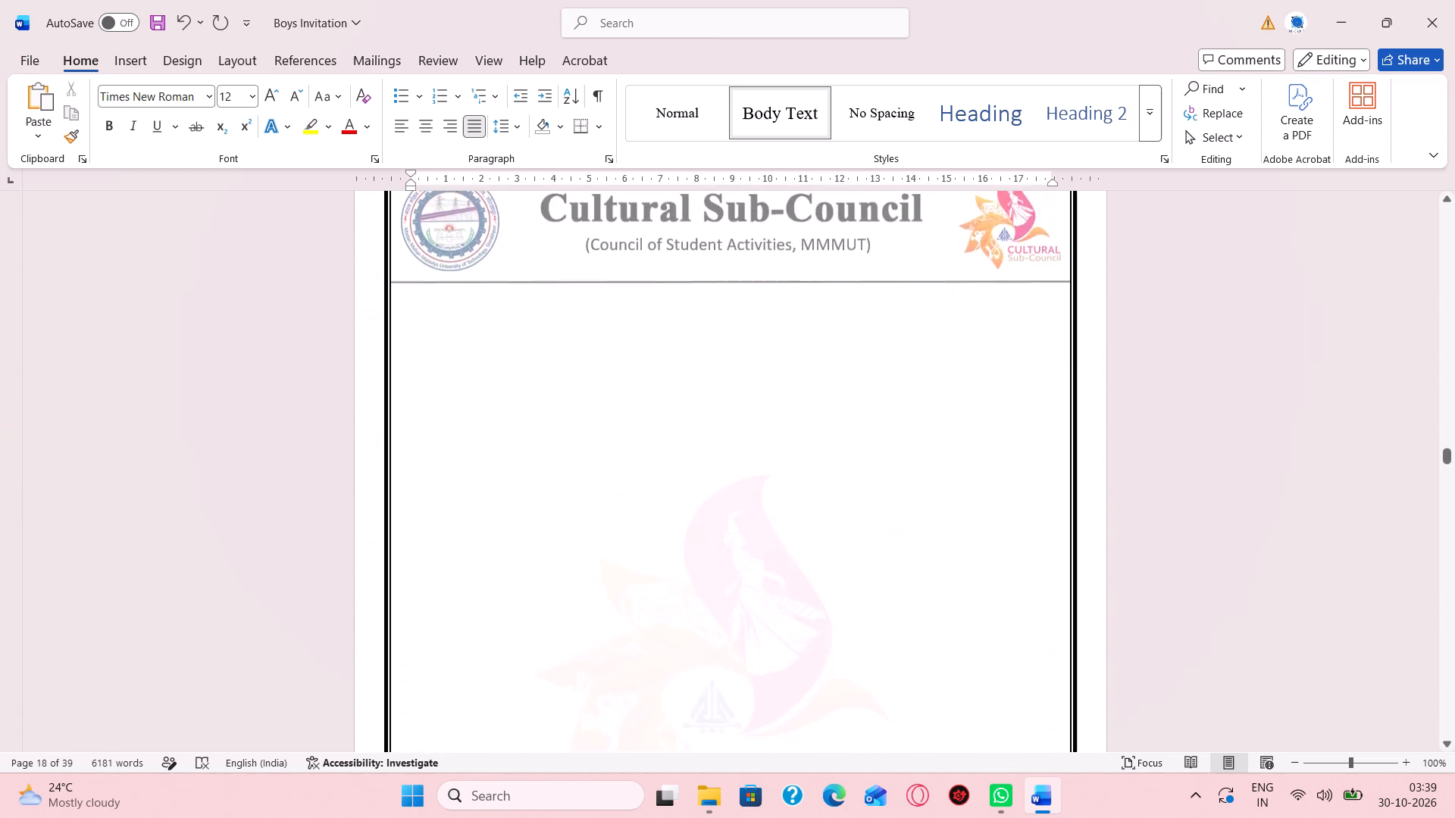
{"action": "scroll", "coordinate": [524, 676], "scroll_direction": "down", "scroll_amount": 7}
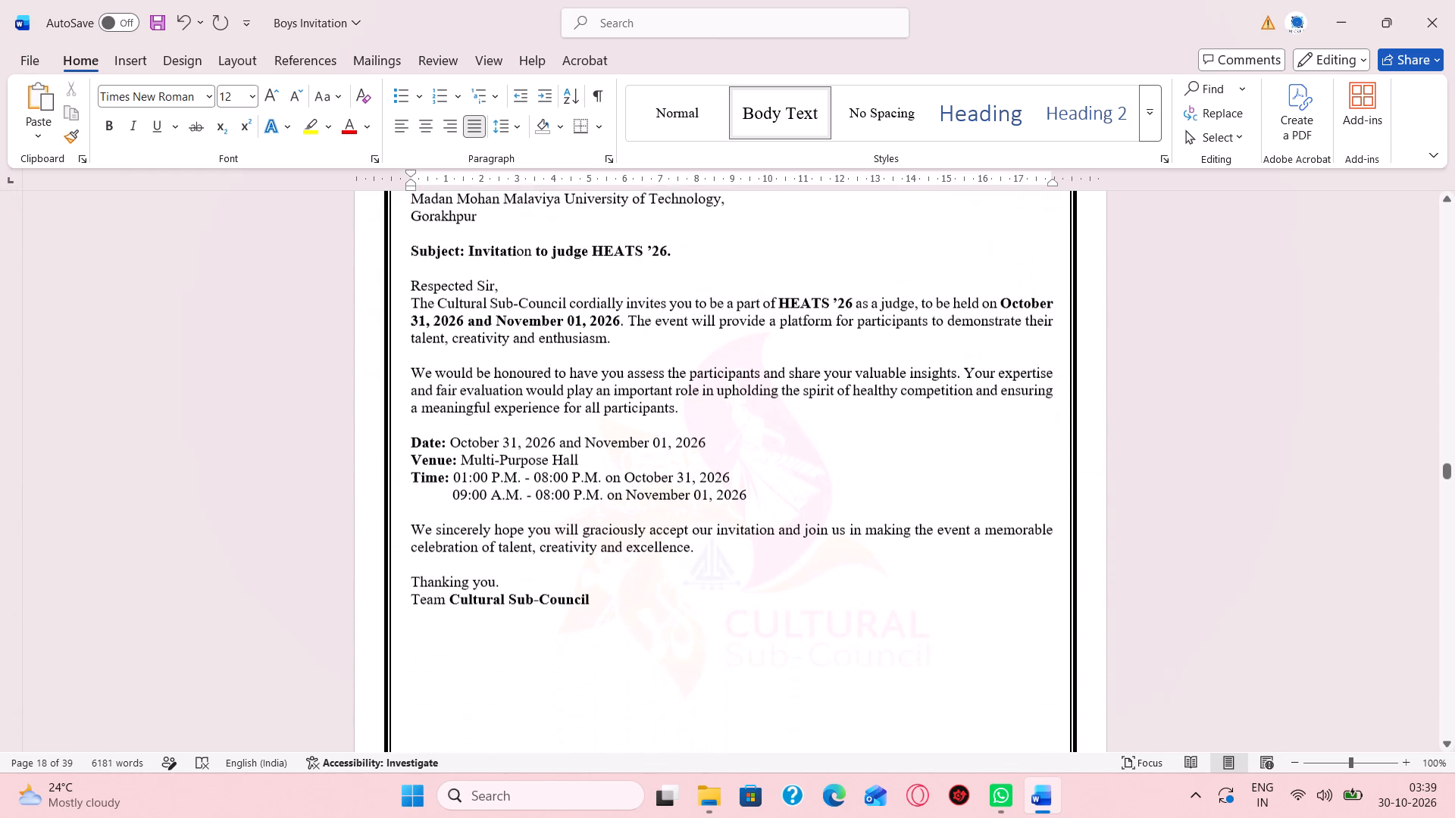
Insert "Regards," above the team line in the letter on page 20, leaving a blank line after "Thanking you.".
{"action": "left_click", "coordinate": [517, 564]}
{"action": "key", "text": "Return"}
{"action": "key", "text": "Return"}
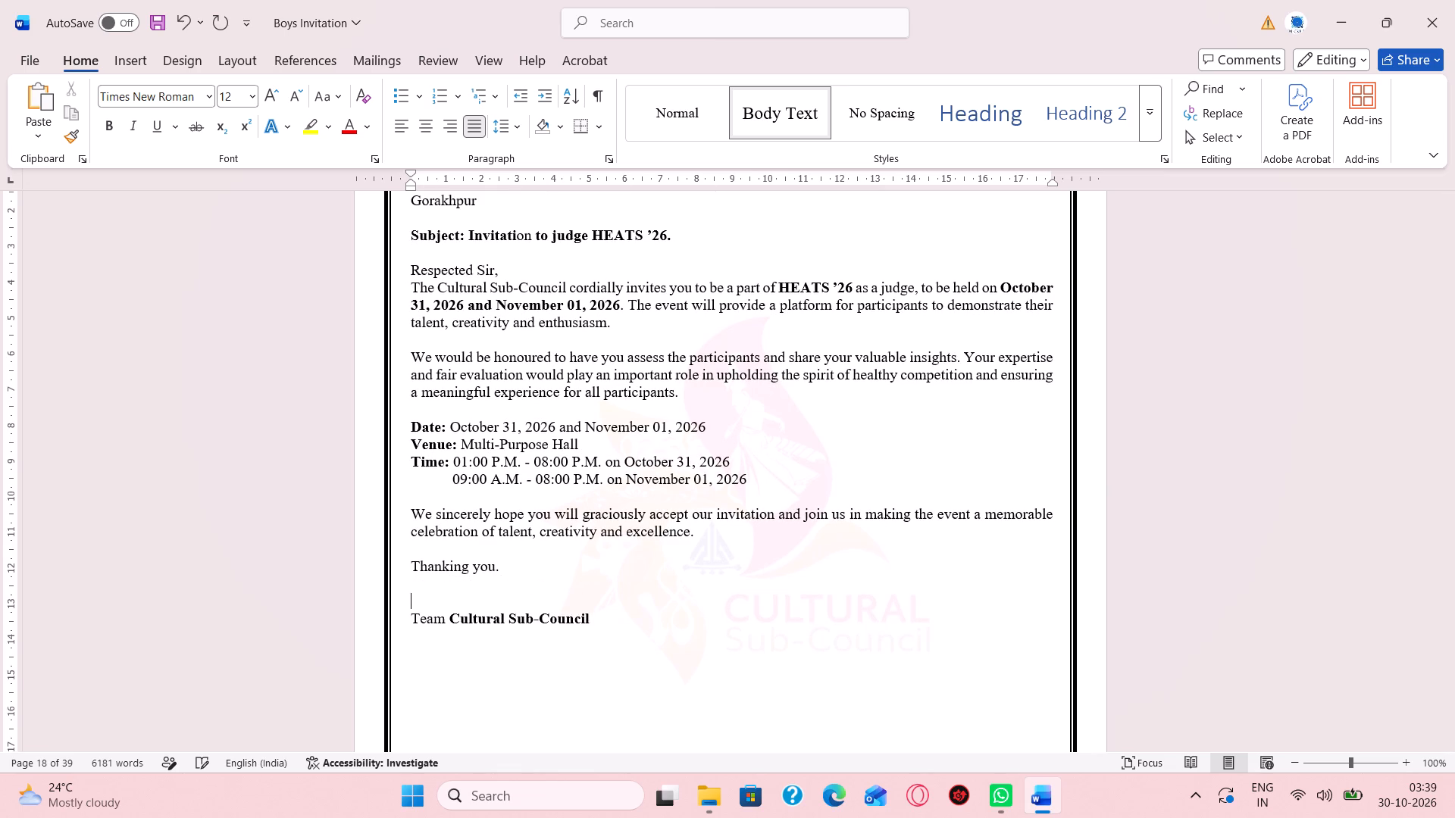
{"action": "key", "text": "ctrl+v"}
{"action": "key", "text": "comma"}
Insert "Regards," above the team line in the letter on page 21, leaving a blank line after "Thanking you.".
{"action": "scroll", "coordinate": [517, 564], "scroll_direction": "down", "scroll_amount": 5}
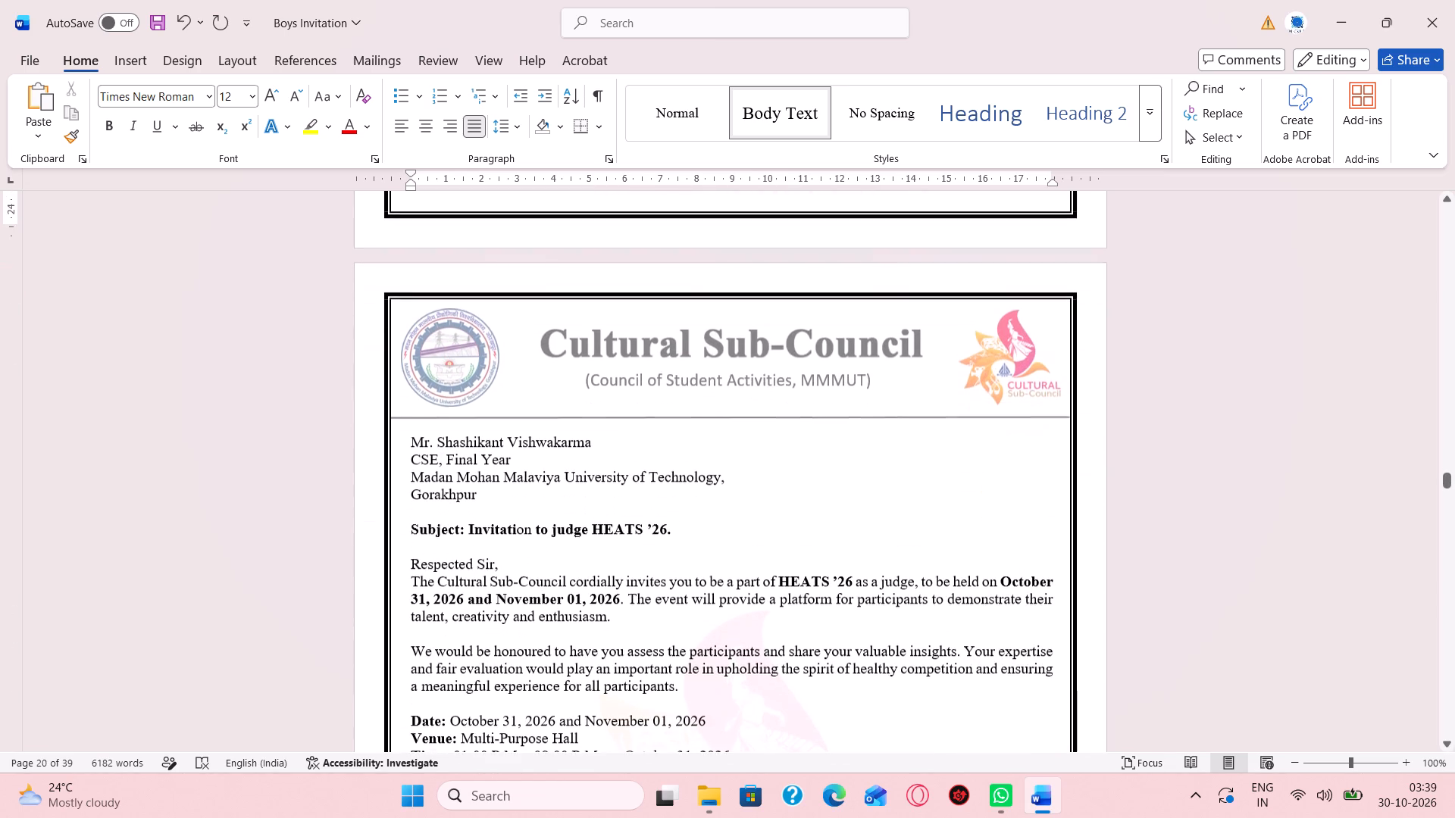
{"action": "scroll", "coordinate": [455, 604], "scroll_direction": "down", "scroll_amount": 1}
{"action": "left_click", "coordinate": [520, 563]}
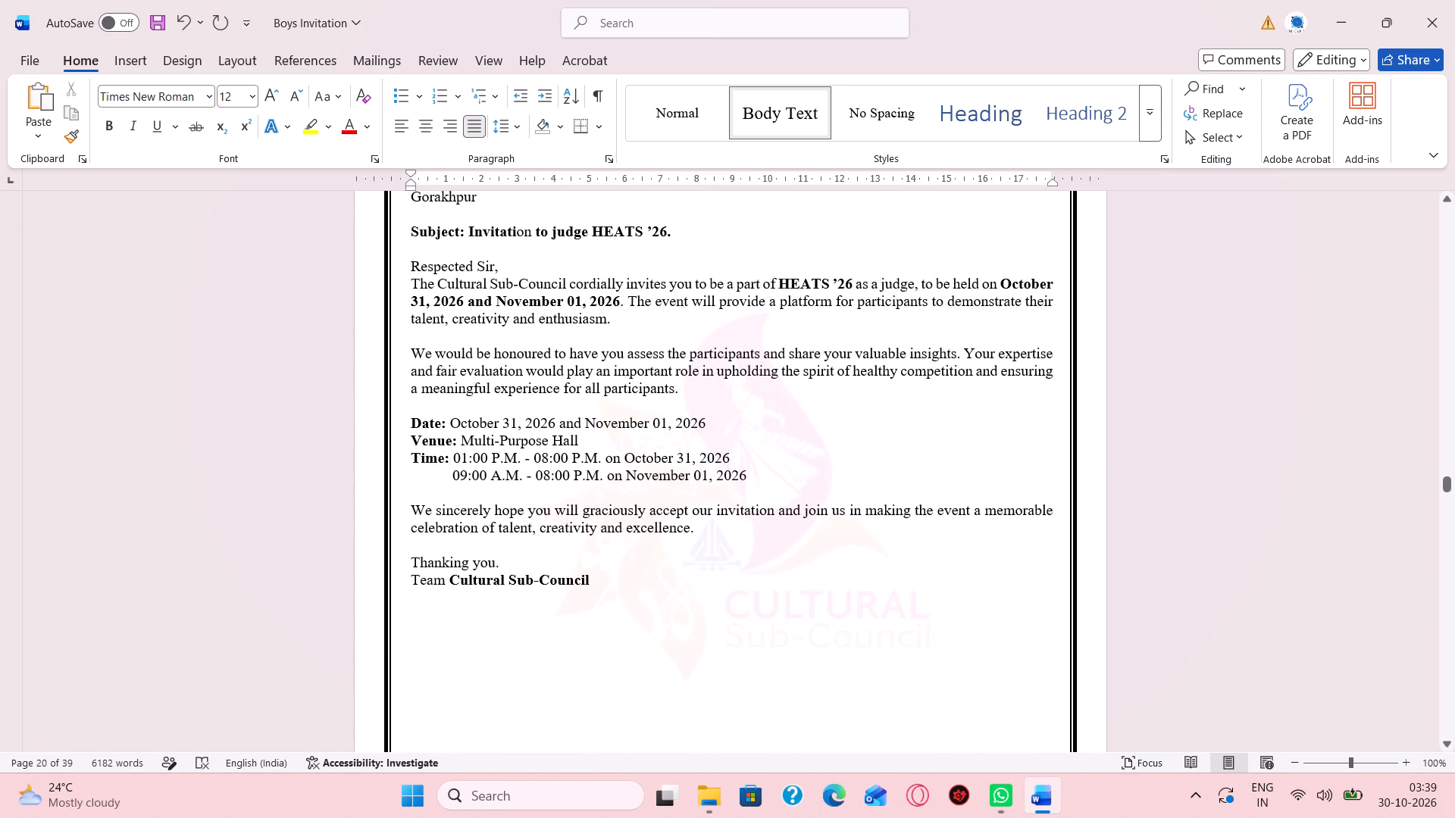
{"action": "key", "text": "Return"}
{"action": "key", "text": "Return"}
{"action": "key", "text": "ctrl+v"}
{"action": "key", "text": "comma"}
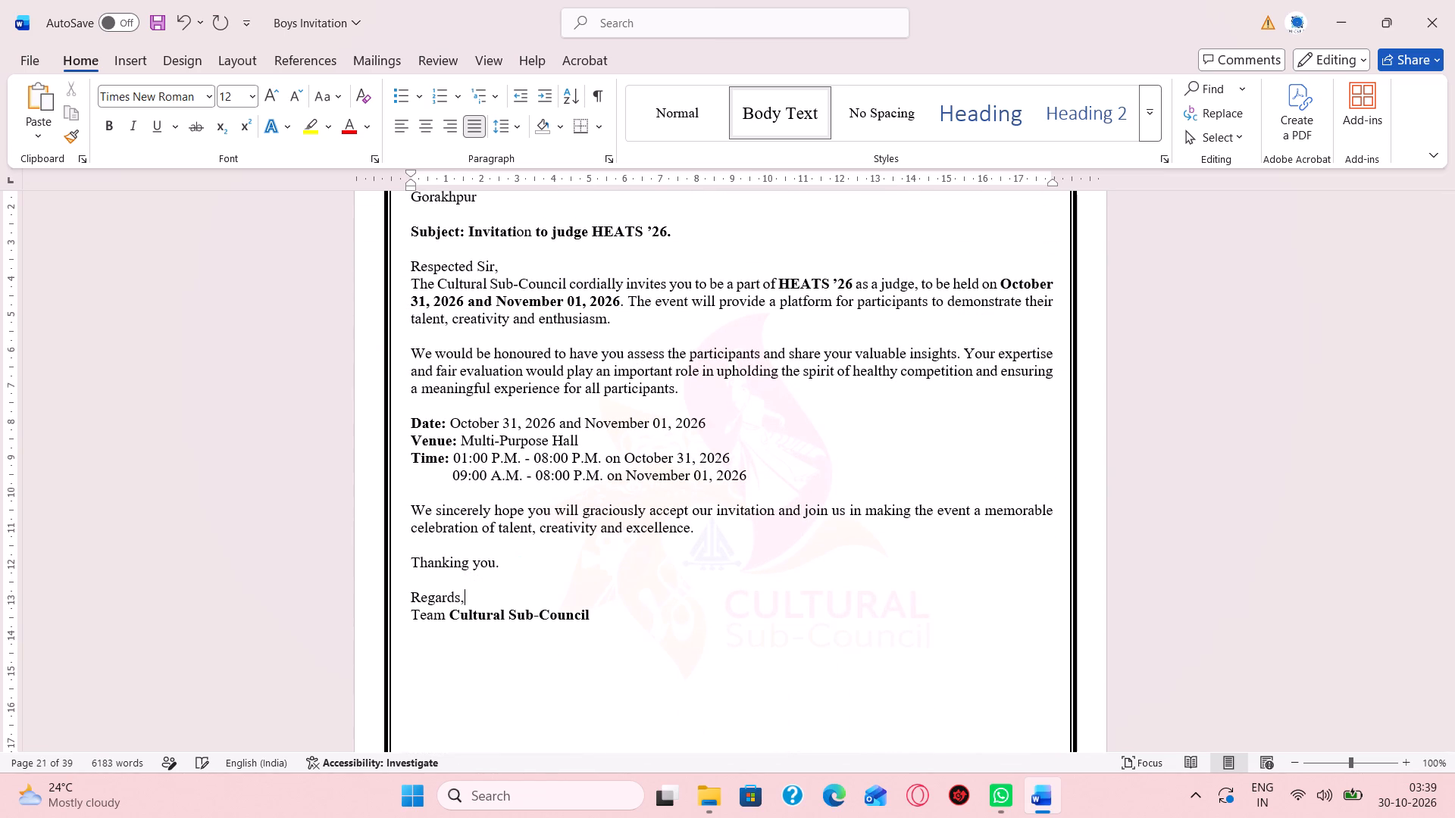
Insert "Regards," above the team line in the letter on page 22, leaving a blank line after "Thanking you.".
{"action": "scroll", "coordinate": [520, 563], "scroll_direction": "down", "scroll_amount": 7}
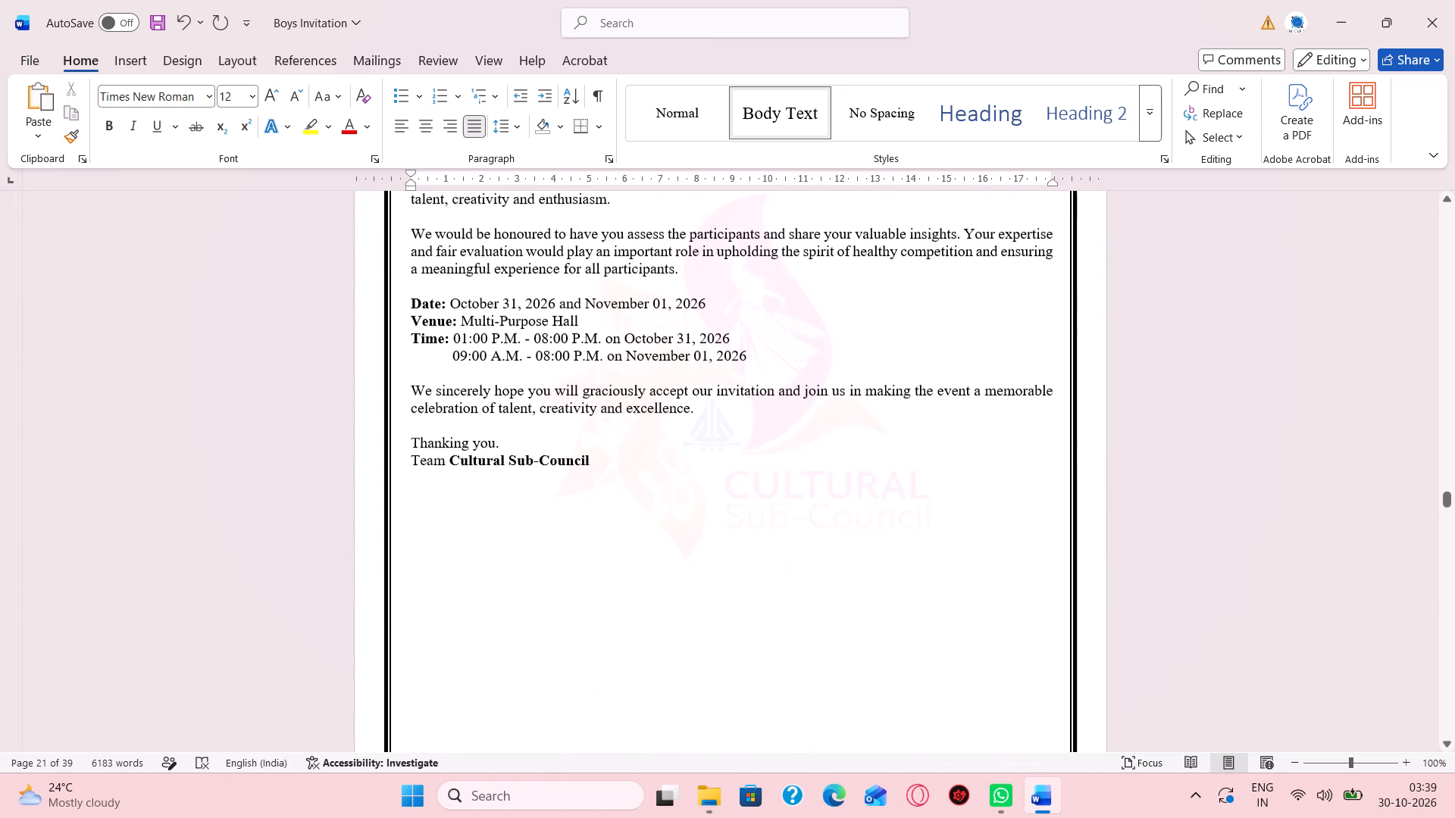
{"action": "left_click", "coordinate": [534, 439]}
{"action": "key", "text": "Return"}
{"action": "key", "text": "Return"}
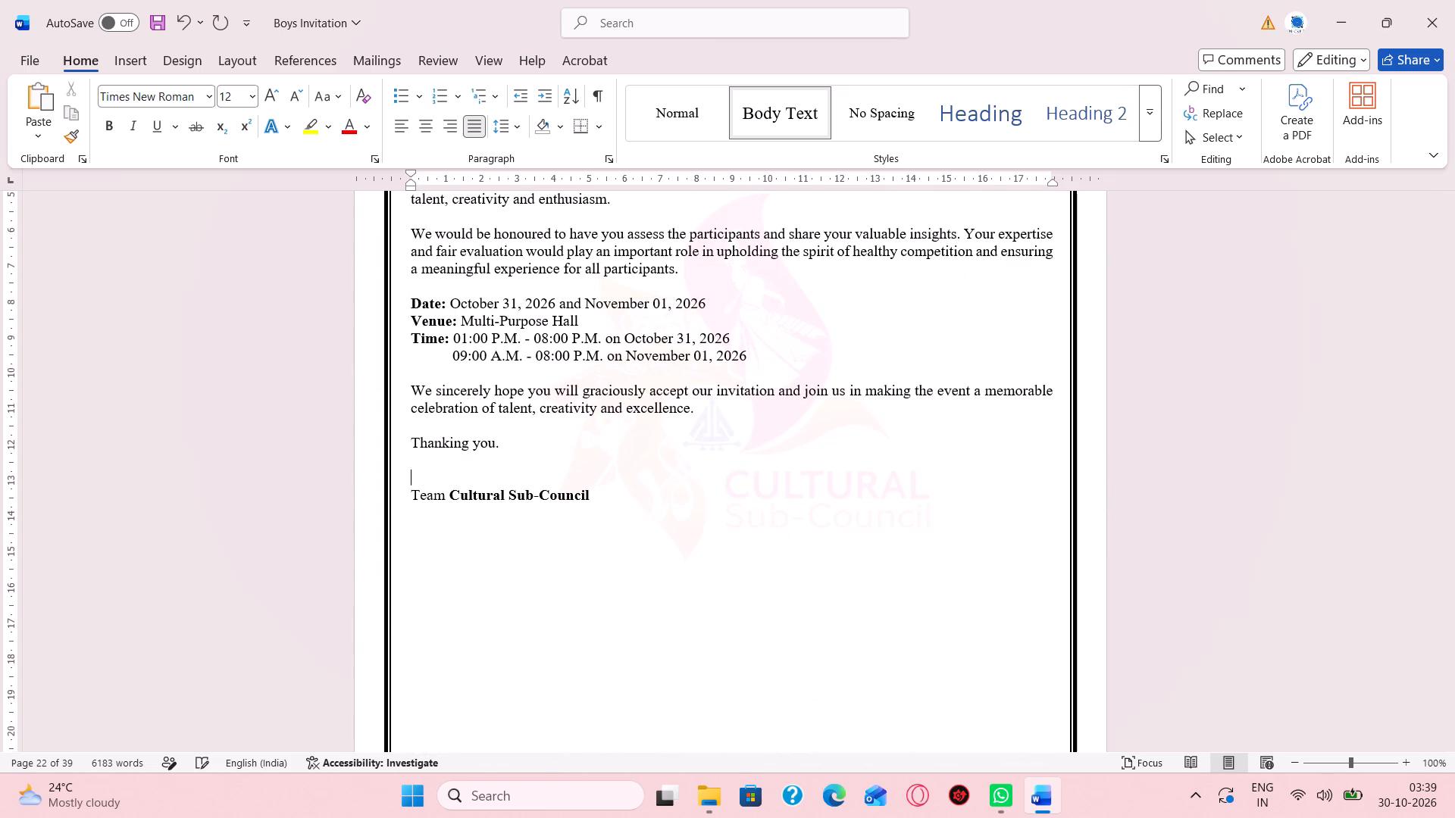
{"action": "key", "text": "ctrl+v"}
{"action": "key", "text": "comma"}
Insert "Regards," above the team line in the letter on page 23, leaving a blank line after "Thanking you.".
{"action": "scroll", "coordinate": [534, 439], "scroll_direction": "down", "scroll_amount": 3}
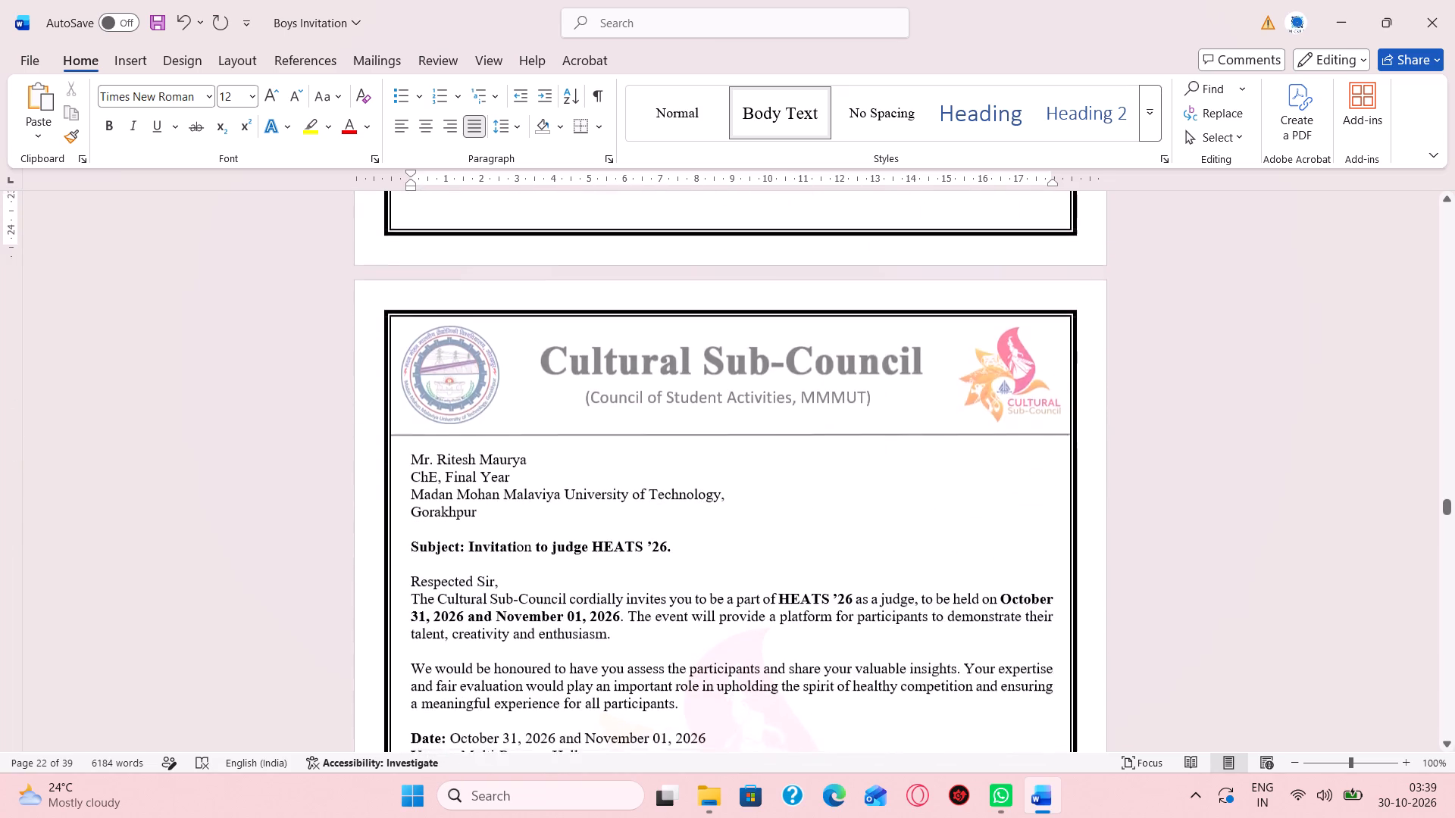
{"action": "scroll", "coordinate": [534, 439], "scroll_direction": "down", "scroll_amount": 2}
{"action": "left_click", "coordinate": [540, 627]}
{"action": "key", "text": "Return"}
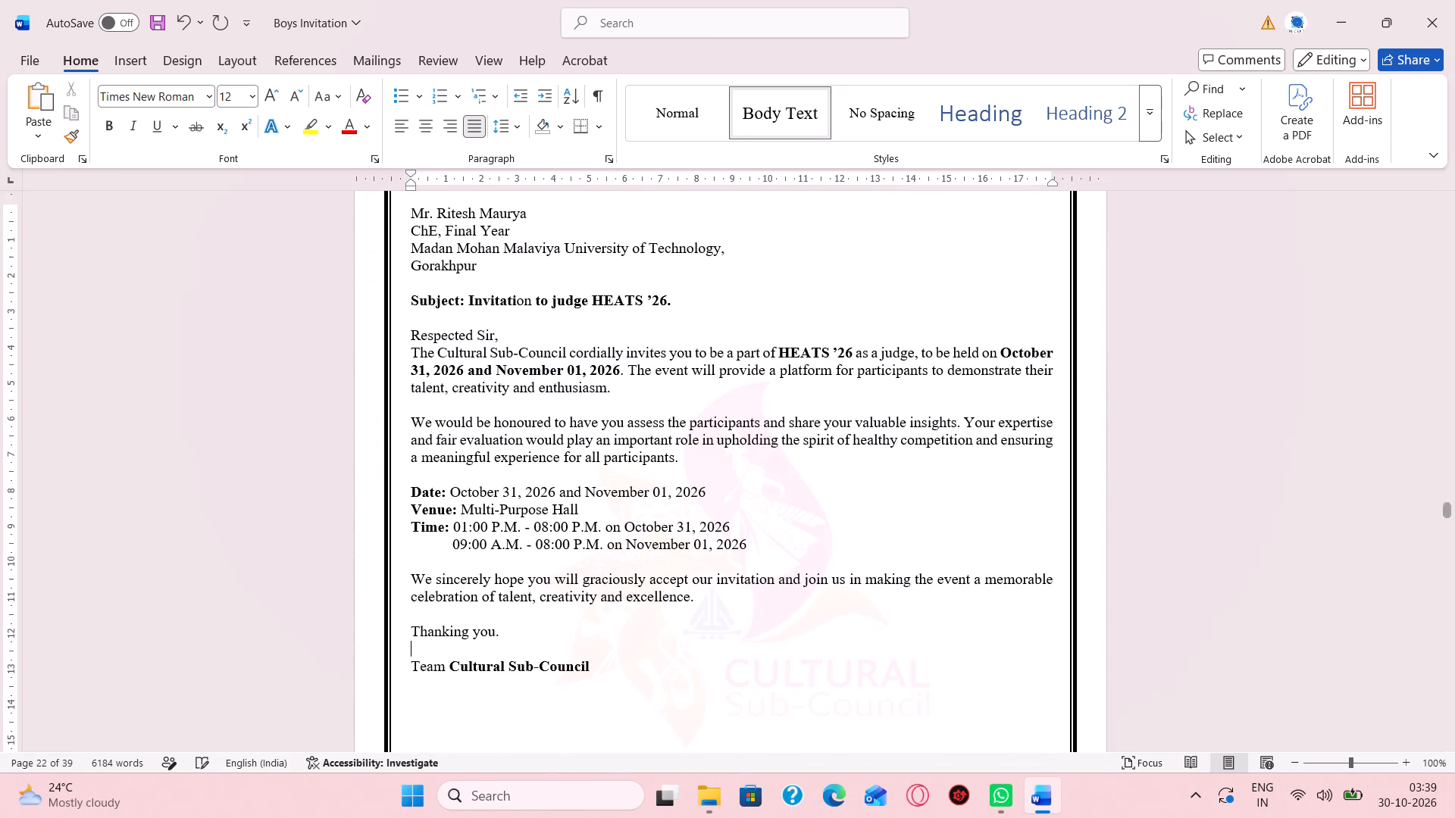
{"action": "key", "text": "Return"}
{"action": "key", "text": "ctrl+v"}
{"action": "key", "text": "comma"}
Insert "Regards," above the team line in the letter on page 24, leaving a blank line after "Thanking you.".
{"action": "scroll", "coordinate": [540, 627], "scroll_direction": "down", "scroll_amount": 5}
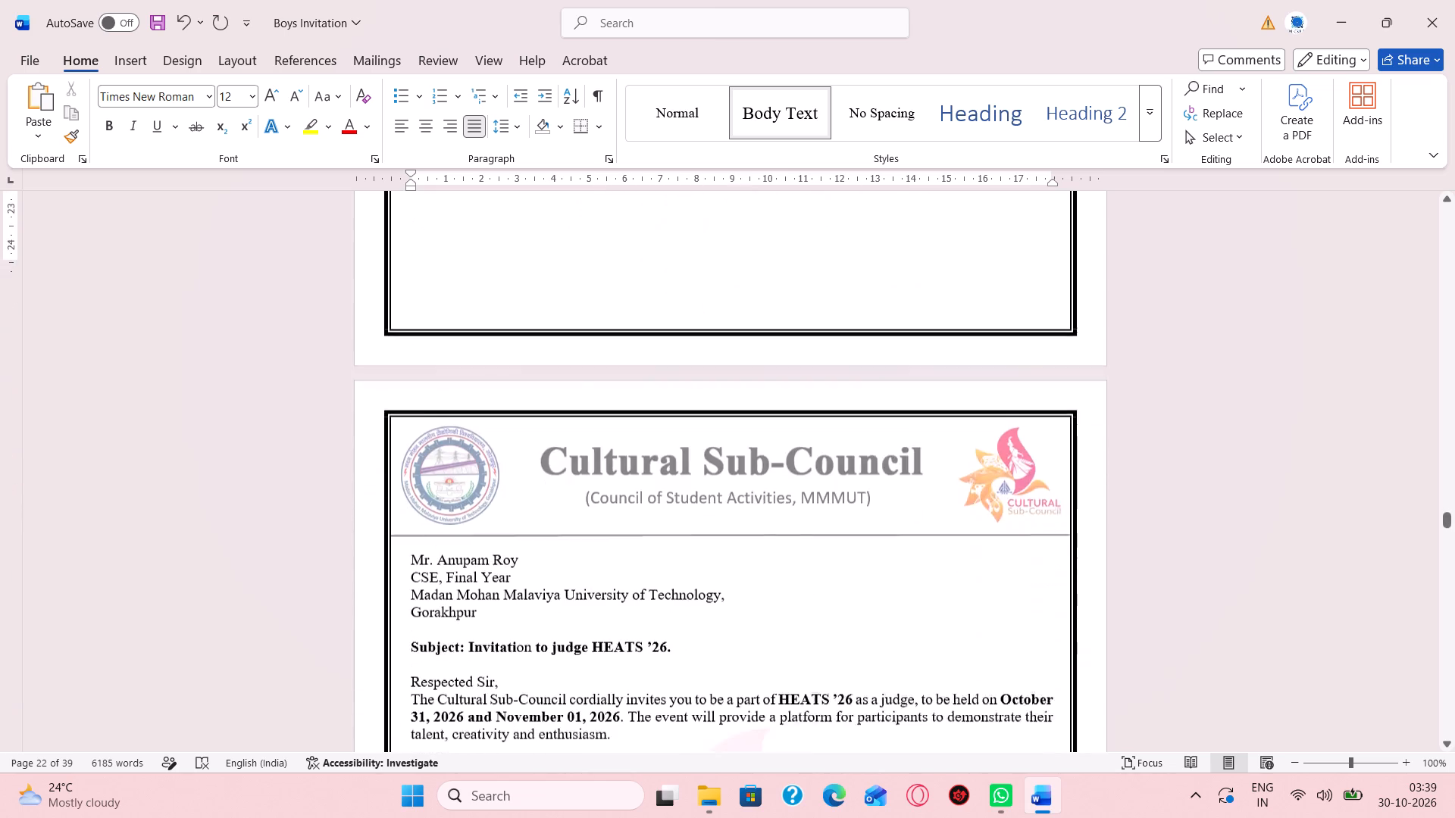
{"action": "scroll", "coordinate": [540, 627], "scroll_direction": "down", "scroll_amount": 2}
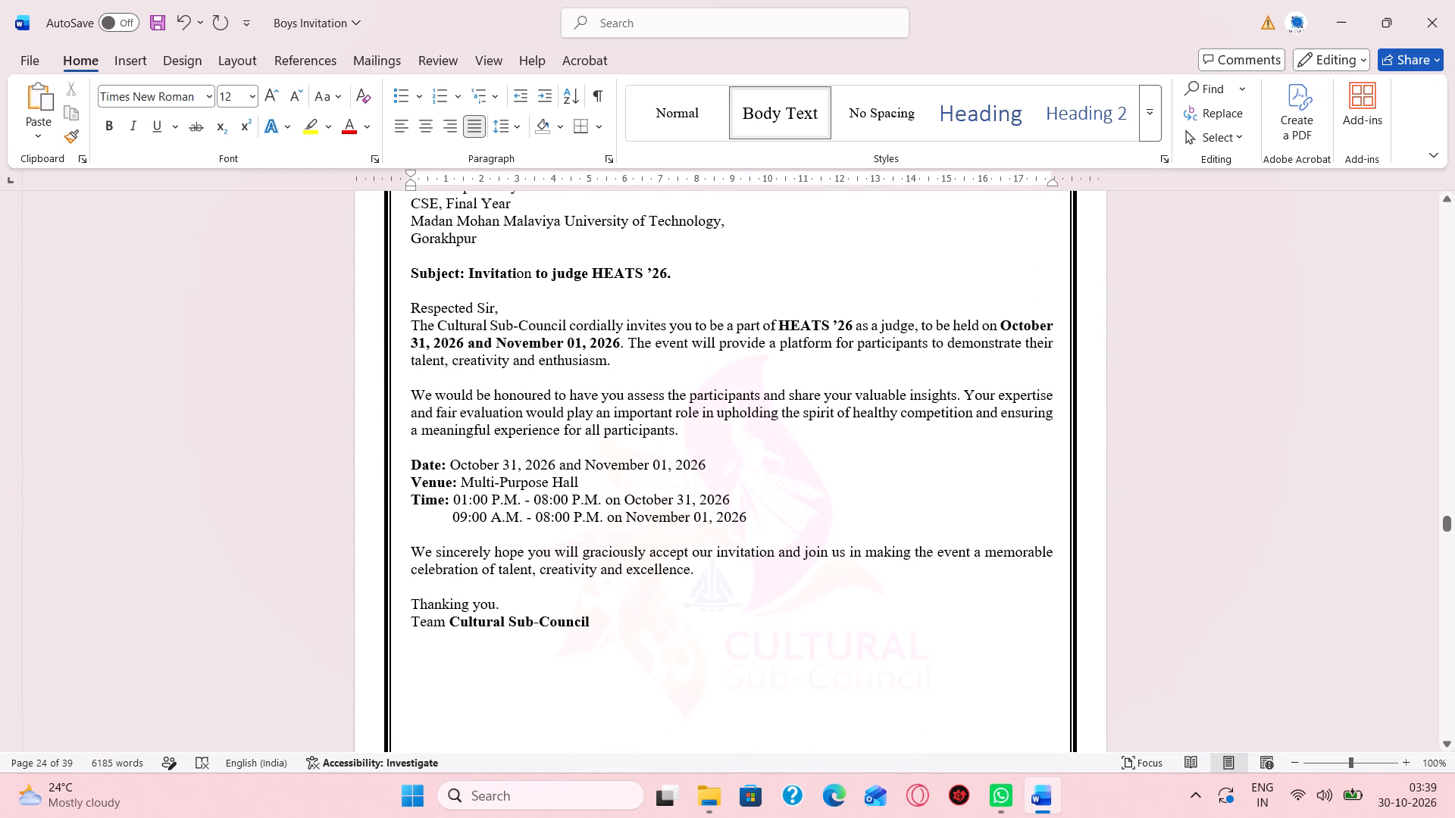
{"action": "left_click", "coordinate": [513, 600]}
{"action": "key", "text": "Return"}
{"action": "key", "text": "Return"}
{"action": "key", "text": "ctrl+v"}
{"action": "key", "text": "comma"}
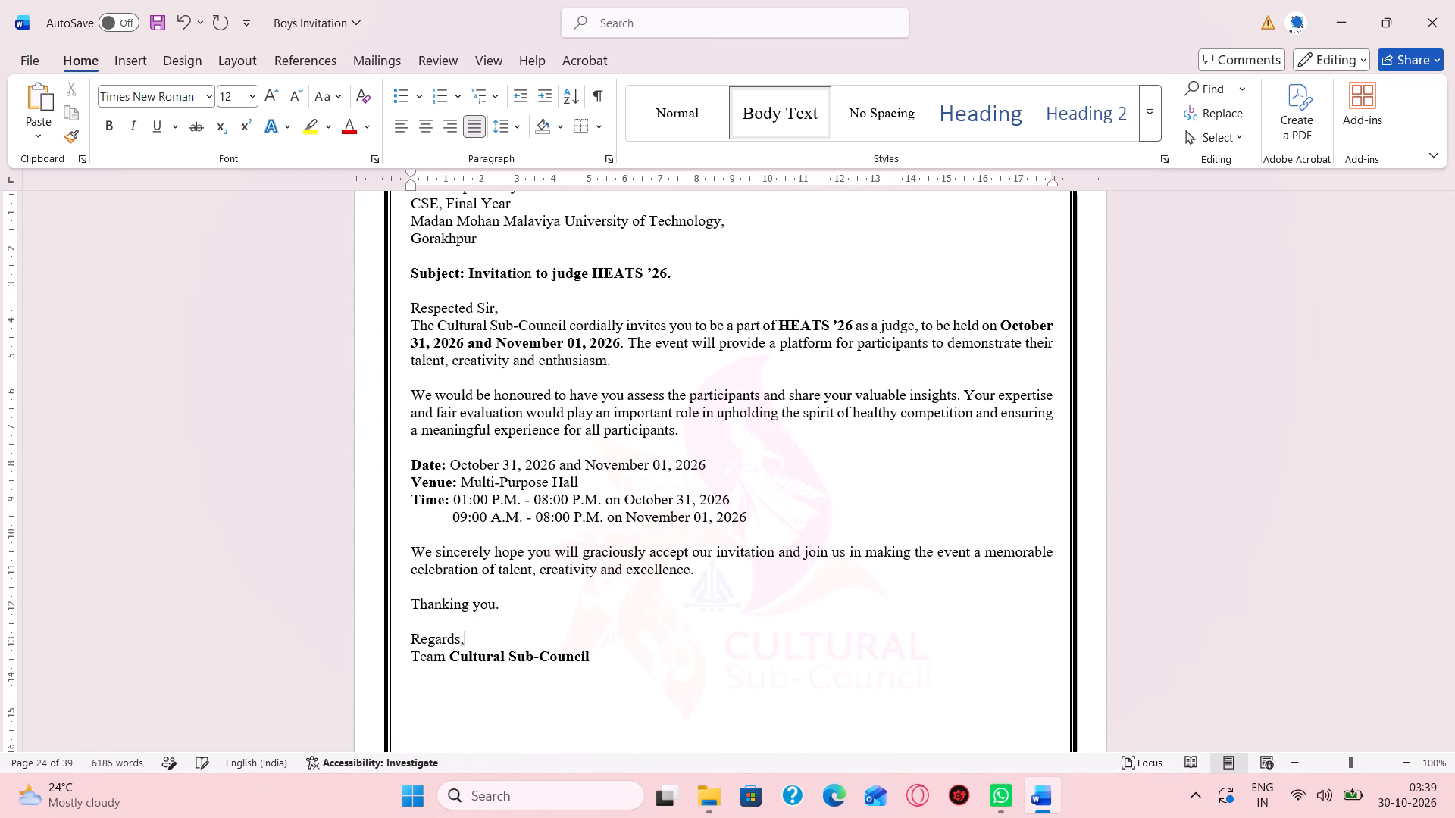
Insert "Regards," above the team line in the letter on page 25, leaving a blank line after "Thanking you.".
{"action": "scroll", "coordinate": [513, 600], "scroll_direction": "down", "scroll_amount": 6}
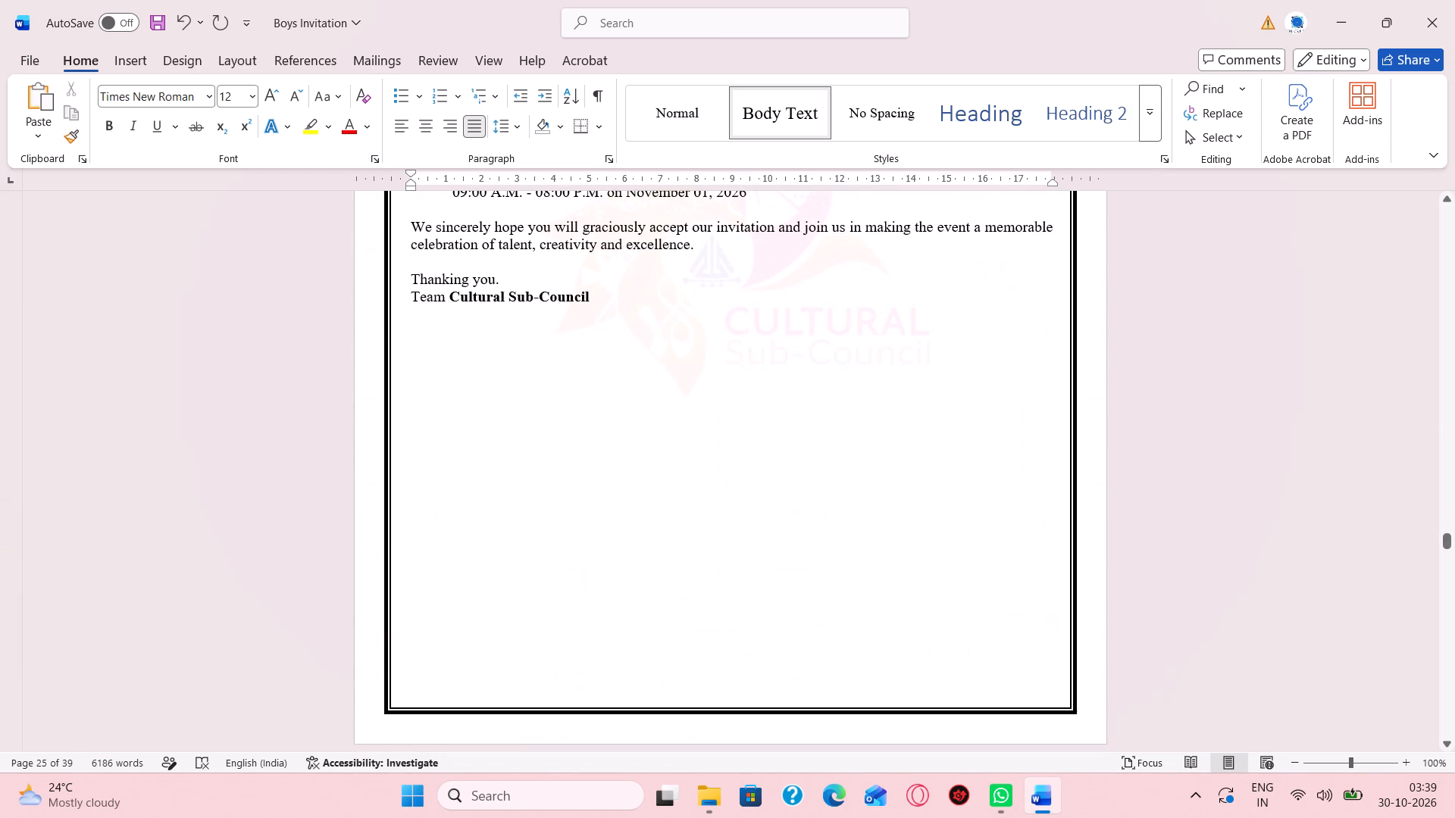
{"action": "left_click", "coordinate": [515, 283]}
{"action": "key", "text": "Return"}
{"action": "key", "text": "Return"}
{"action": "key", "text": "ctrl+v"}
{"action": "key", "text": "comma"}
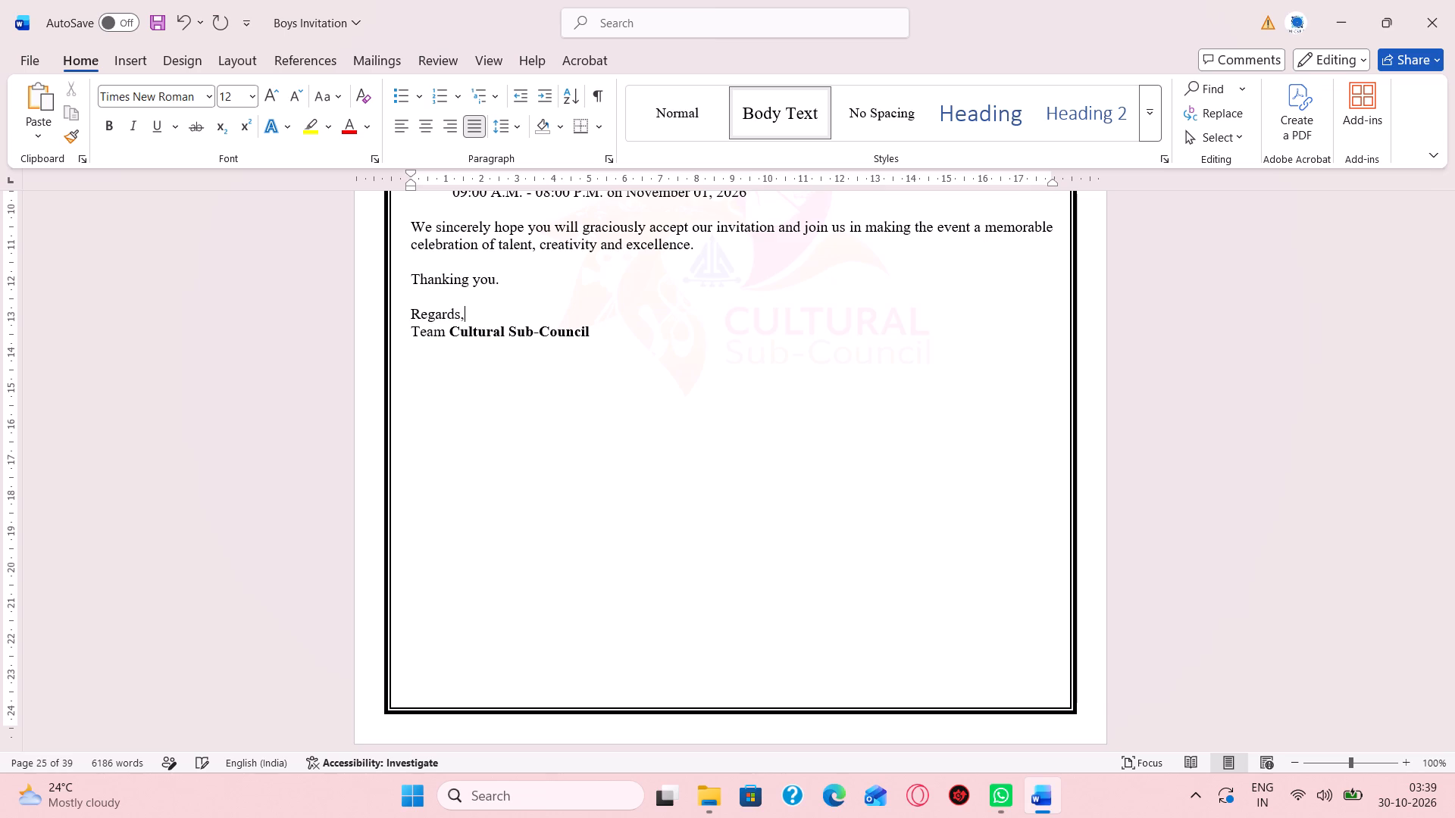
Insert "Regards," above the team line in the letter on page 26, leaving a blank line after "Thanking you.".
{"action": "scroll", "coordinate": [515, 283], "scroll_direction": "down", "scroll_amount": 6}
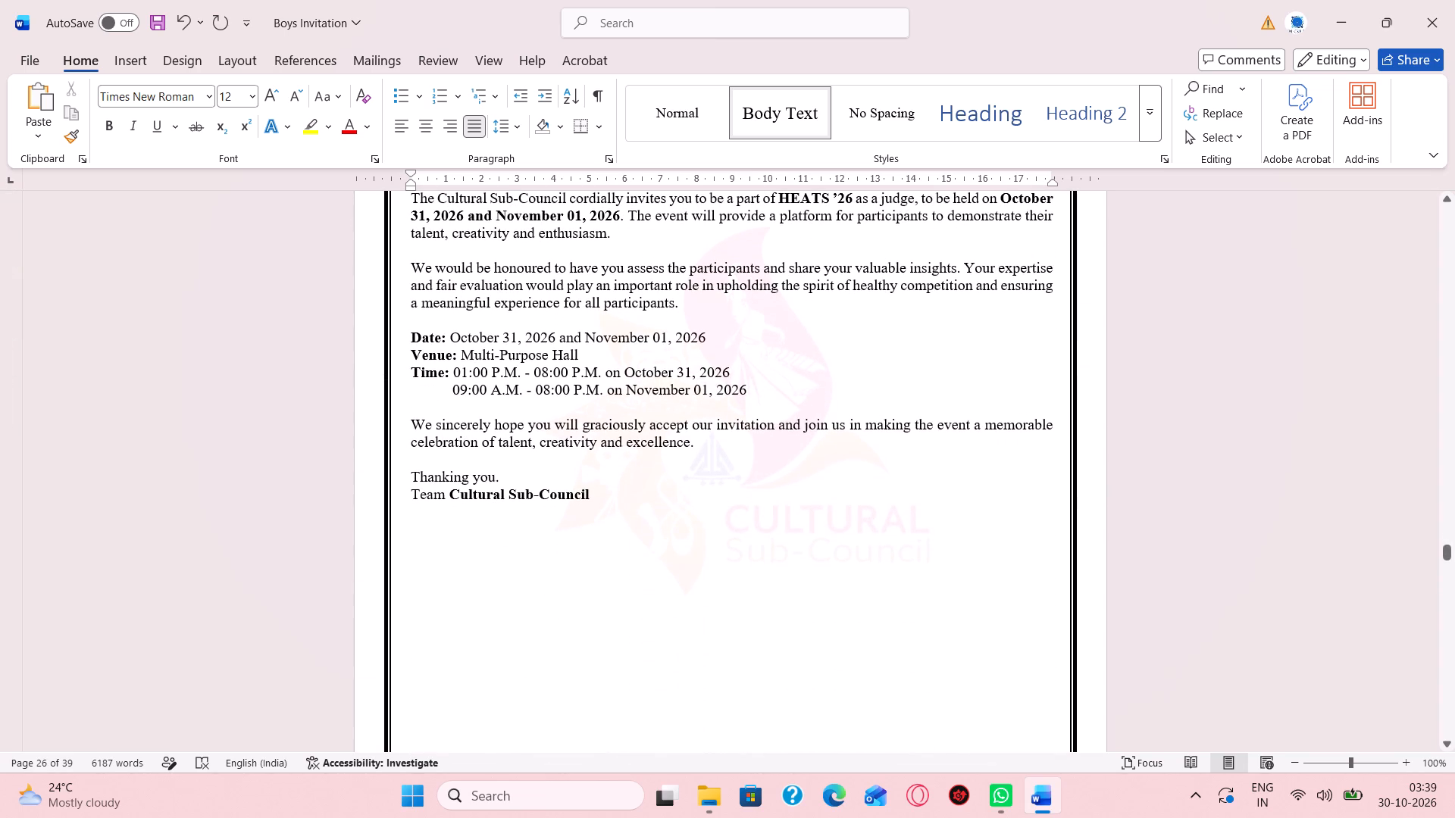
{"action": "left_click", "coordinate": [527, 479]}
{"action": "key", "text": "Return"}
{"action": "key", "text": "Return"}
{"action": "key", "text": "ctrl+v"}
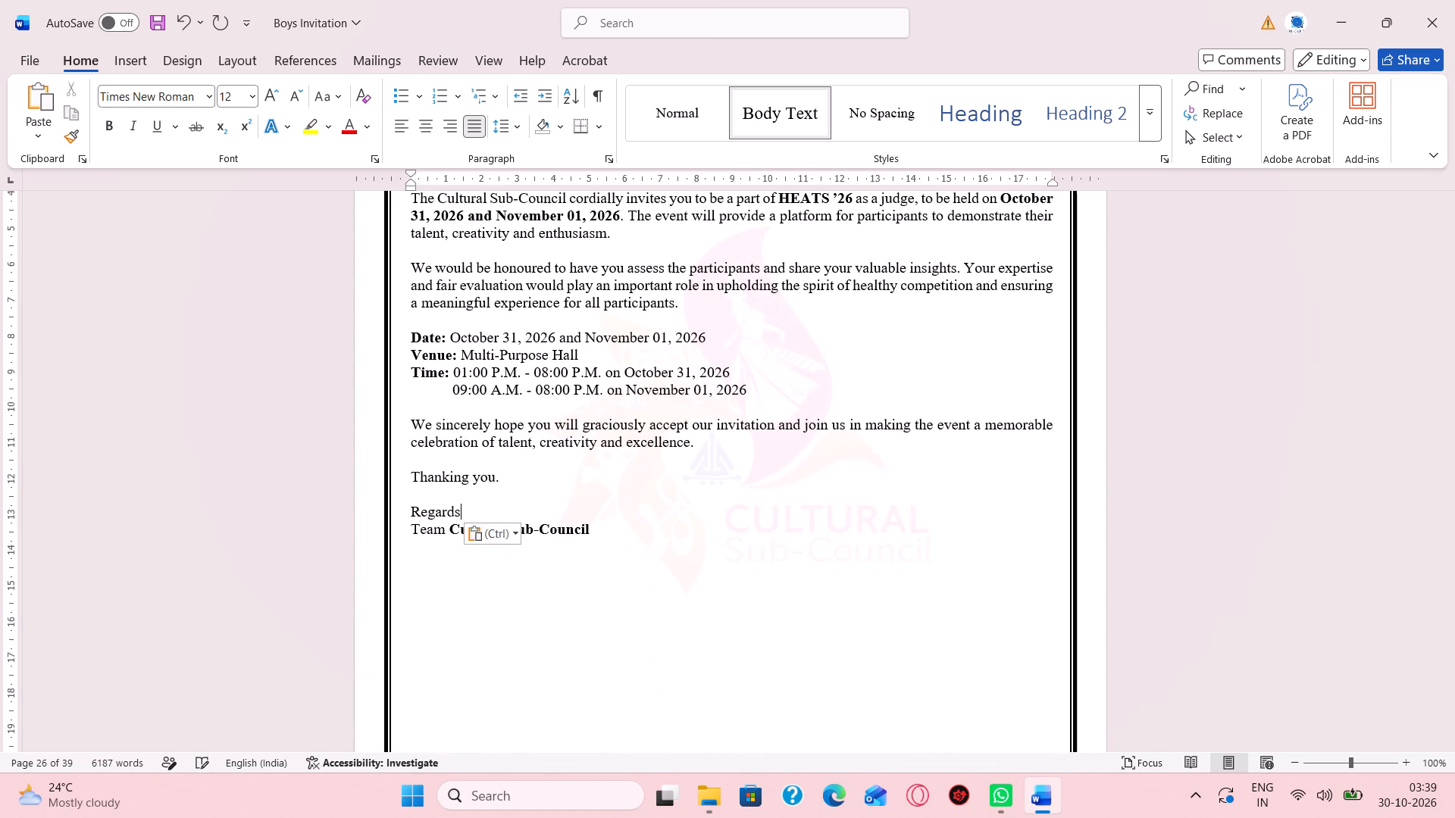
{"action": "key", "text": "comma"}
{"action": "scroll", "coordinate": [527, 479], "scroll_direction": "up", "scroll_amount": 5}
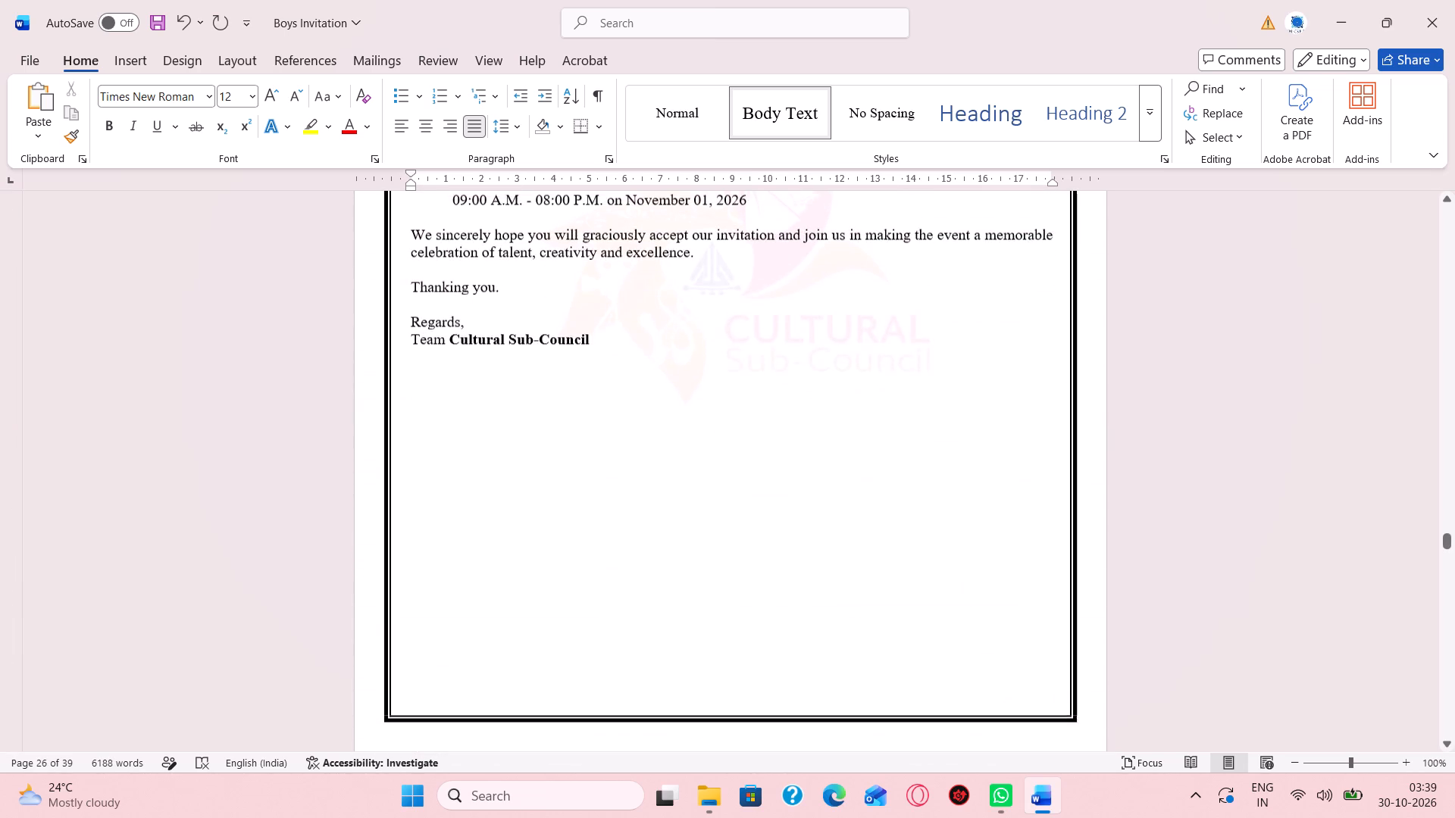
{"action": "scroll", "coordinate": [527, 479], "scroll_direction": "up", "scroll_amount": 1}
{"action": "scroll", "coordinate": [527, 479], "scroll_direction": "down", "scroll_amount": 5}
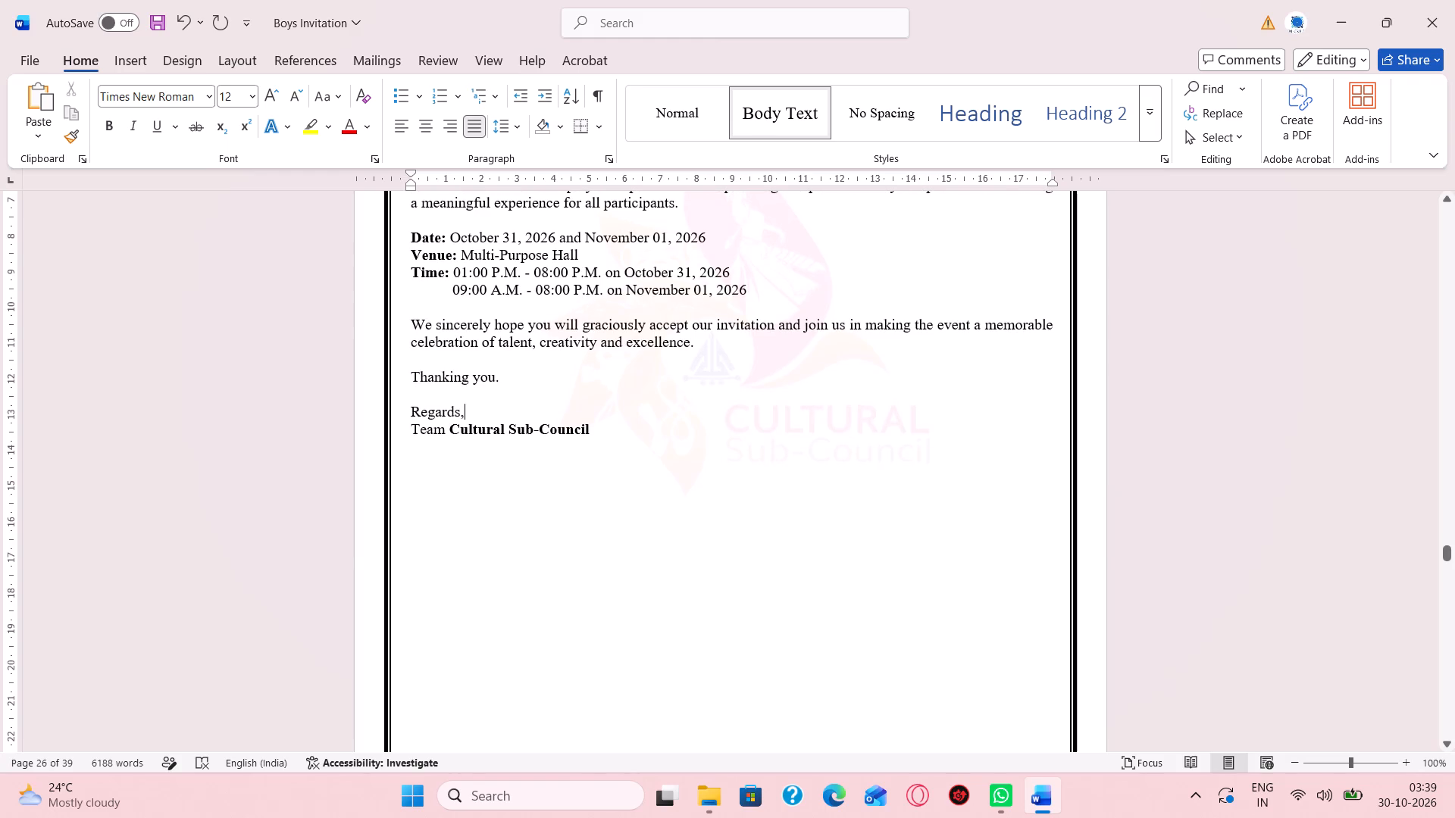
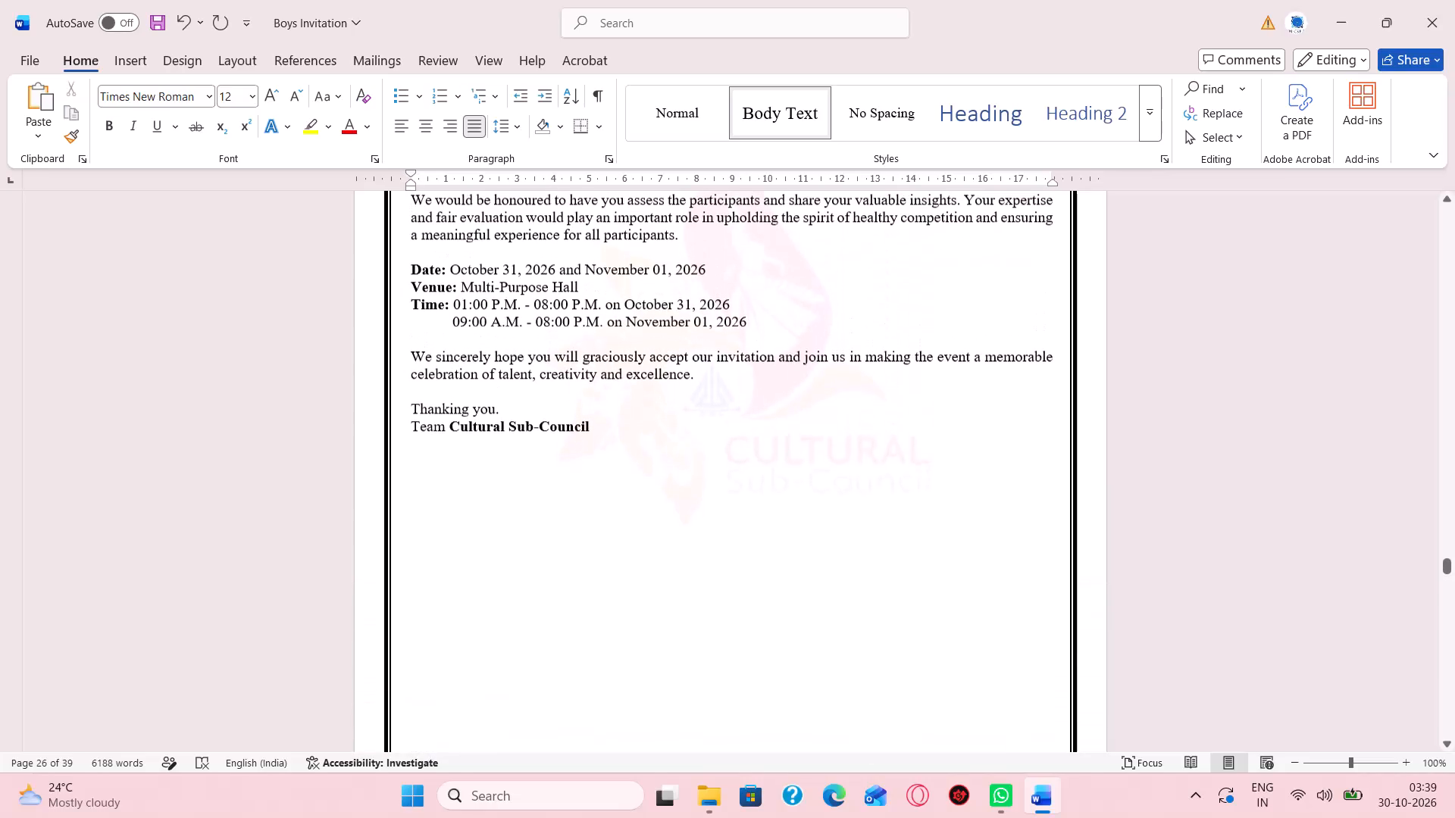
Insert "Regards," above the team line in the letter on page 27, leaving a blank line after "Thanking you.".
{"action": "left_click", "coordinate": [517, 417]}
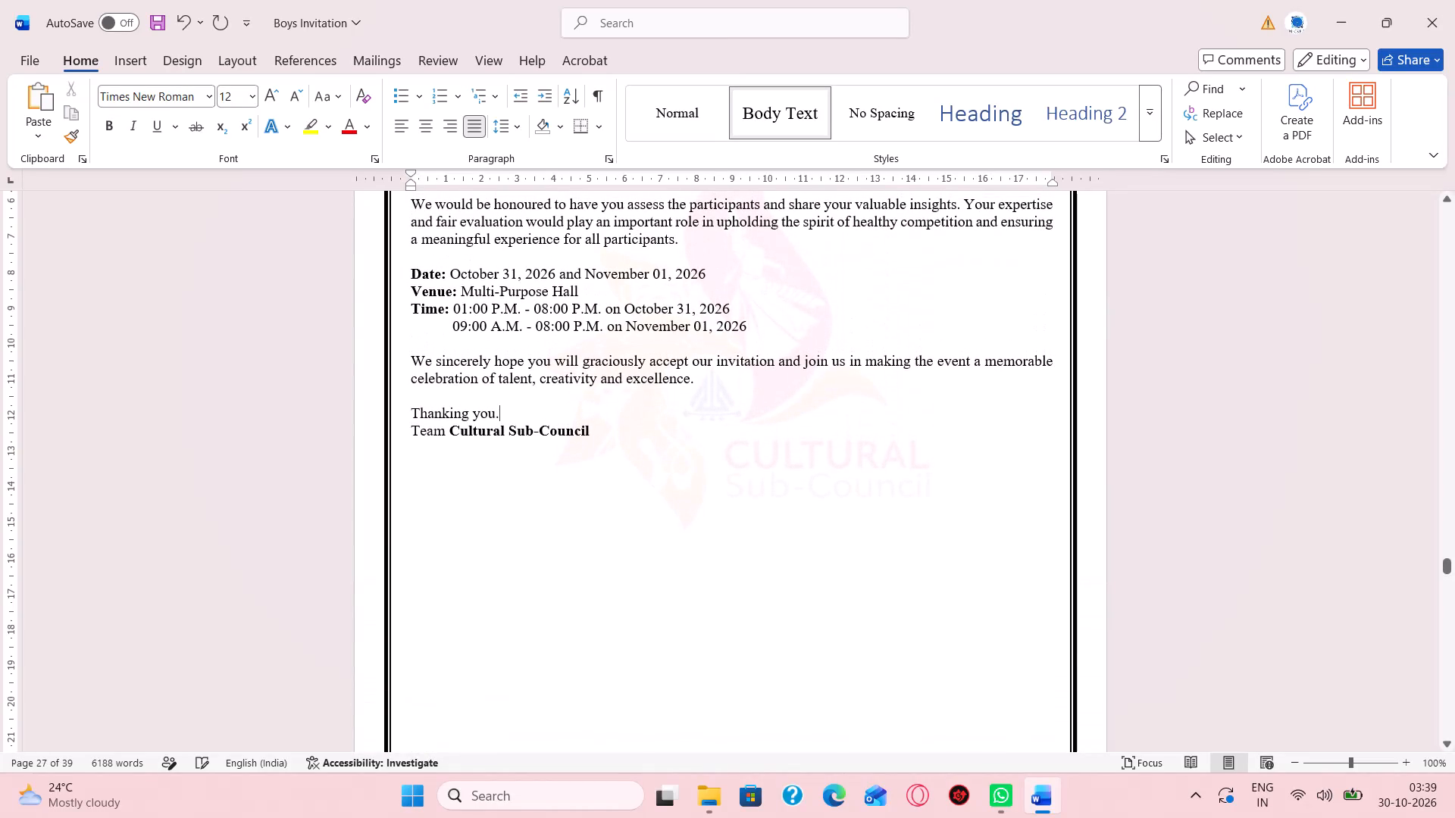
{"action": "key", "text": "Return"}
{"action": "key", "text": "Return"}
{"action": "key", "text": "ctrl+v"}
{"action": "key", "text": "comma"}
Insert "Regards," above the team line in the letter on page 28, leaving a blank line after "Thanking you.".
{"action": "scroll", "coordinate": [517, 417], "scroll_direction": "down", "scroll_amount": 2}
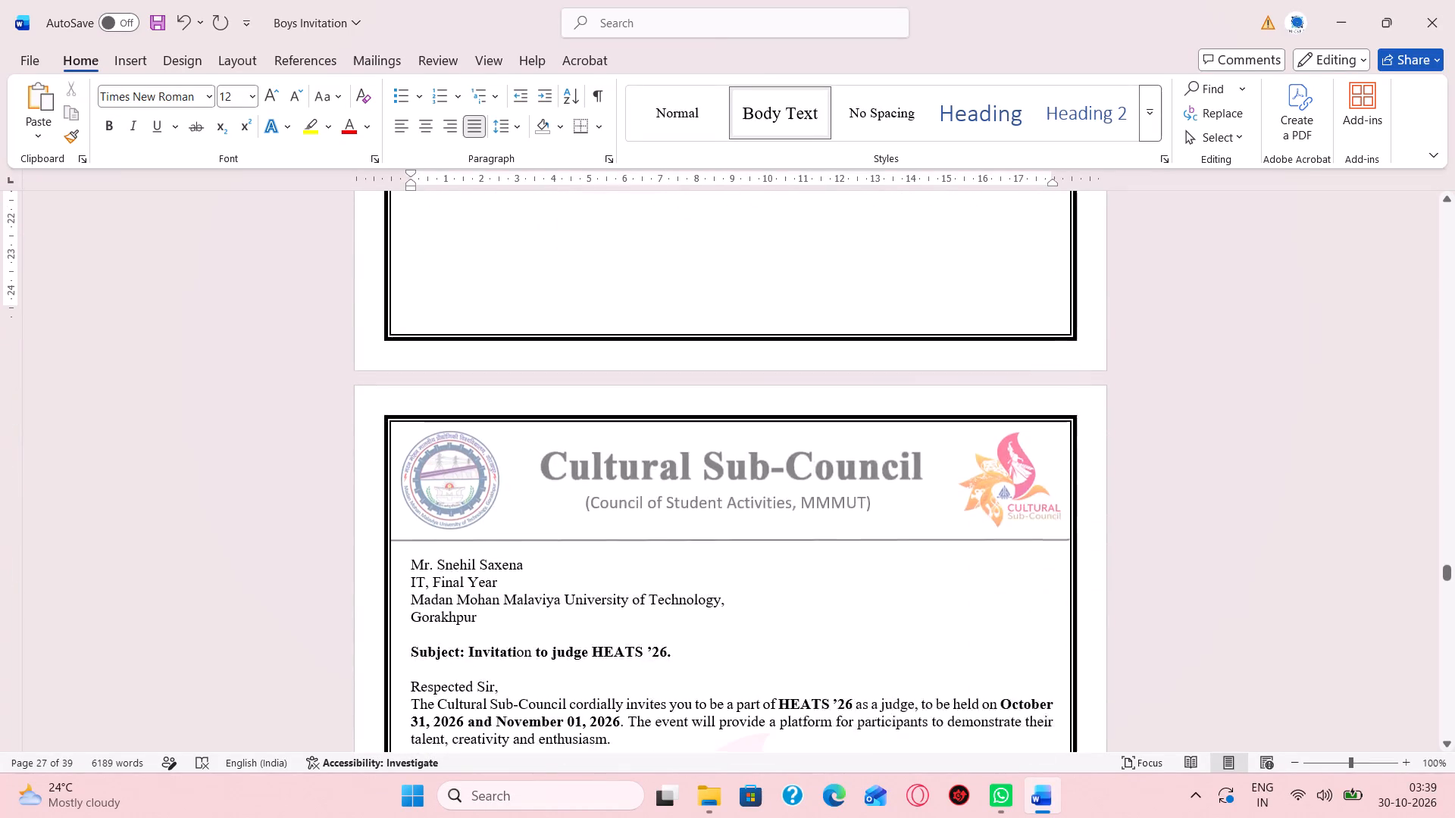
{"action": "scroll", "coordinate": [517, 417], "scroll_direction": "down", "scroll_amount": 3}
{"action": "left_click", "coordinate": [537, 638]}
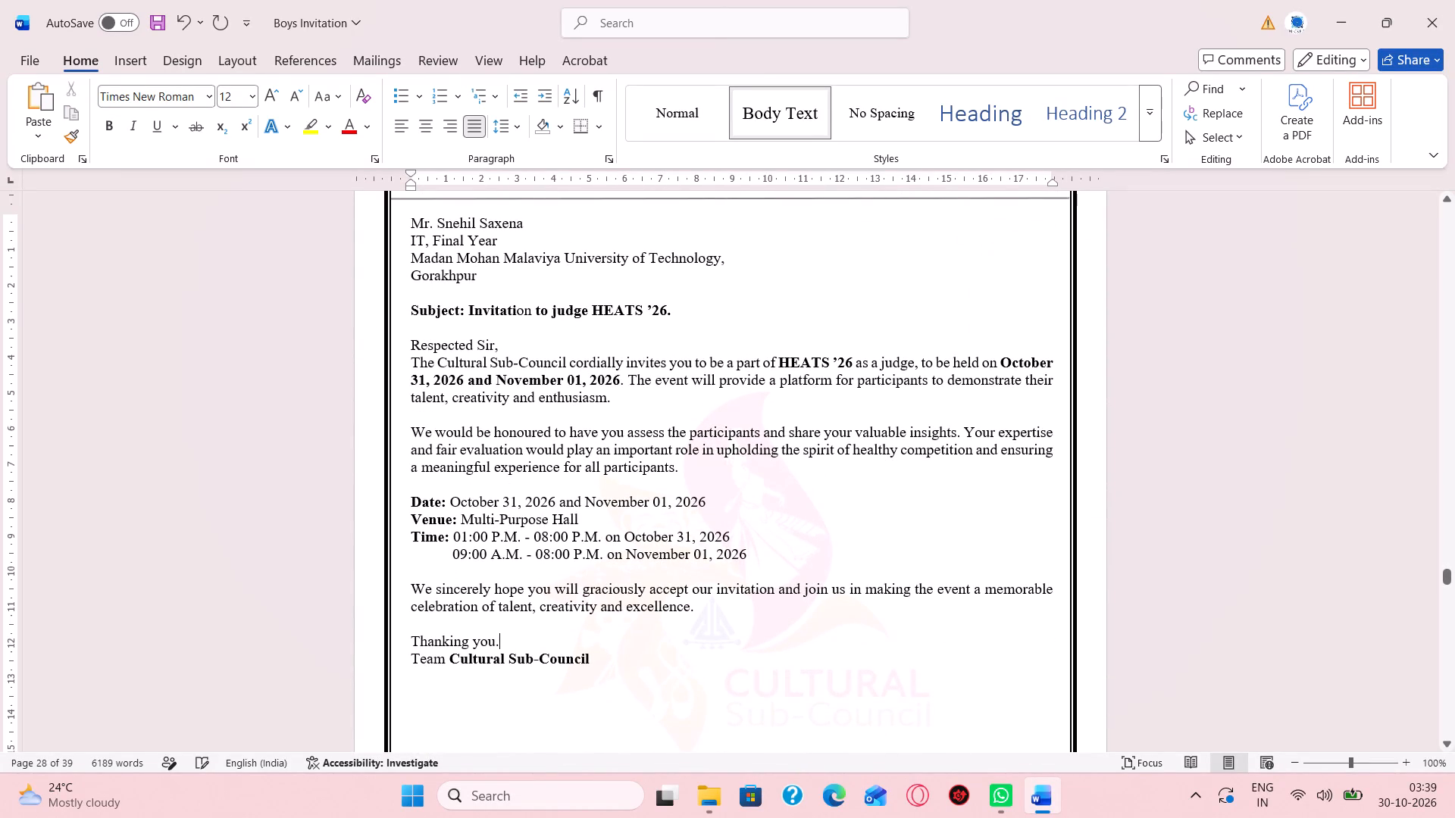
{"action": "key", "text": "Return"}
{"action": "key", "text": "Return"}
{"action": "key", "text": "ctrl+v"}
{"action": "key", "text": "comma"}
Insert "Regards," above the team line in the letter on page 29, leaving a blank line after "Thanking you.".
{"action": "scroll", "coordinate": [537, 638], "scroll_direction": "down", "scroll_amount": 1}
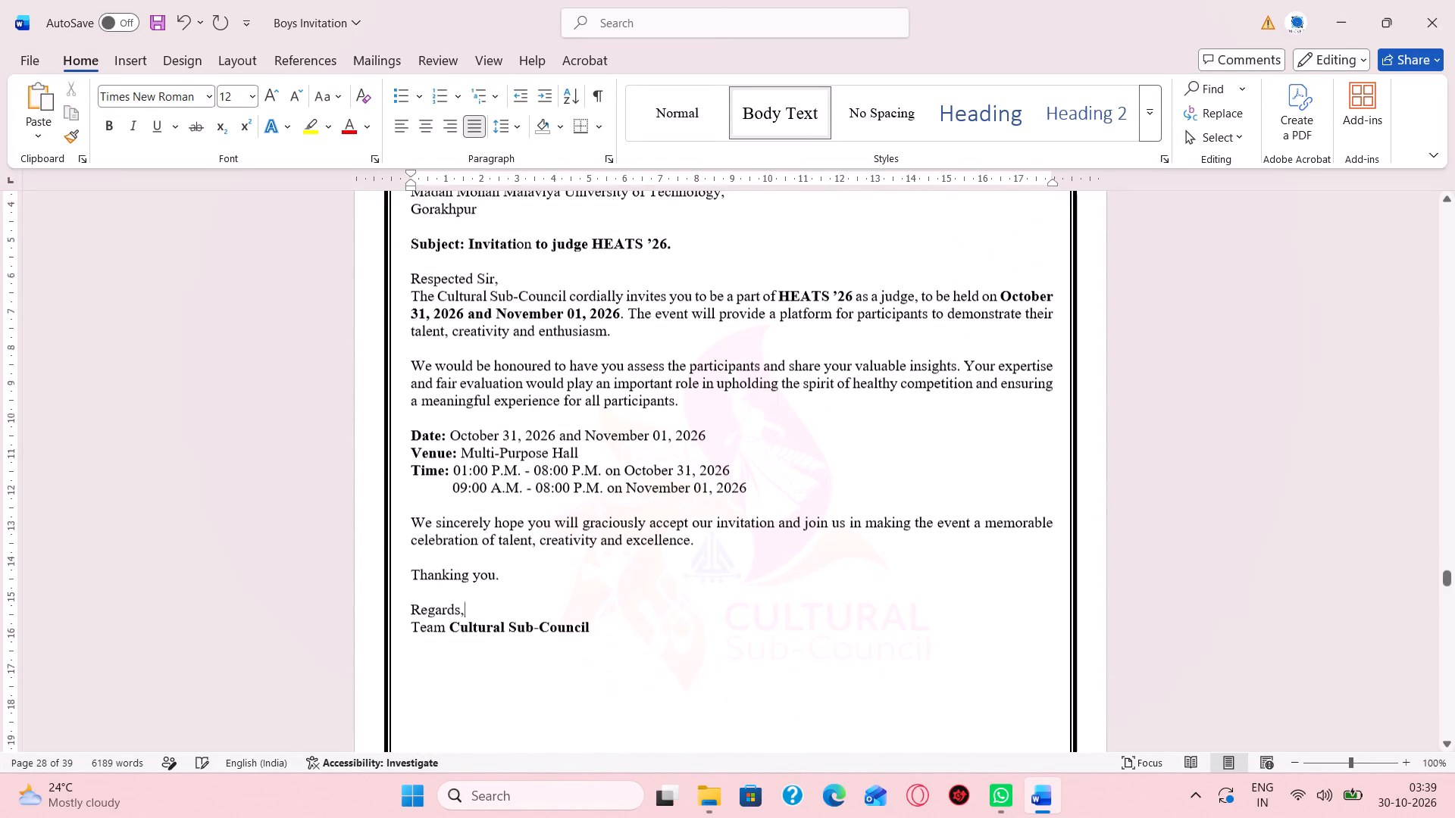
{"action": "scroll", "coordinate": [537, 638], "scroll_direction": "down", "scroll_amount": 6}
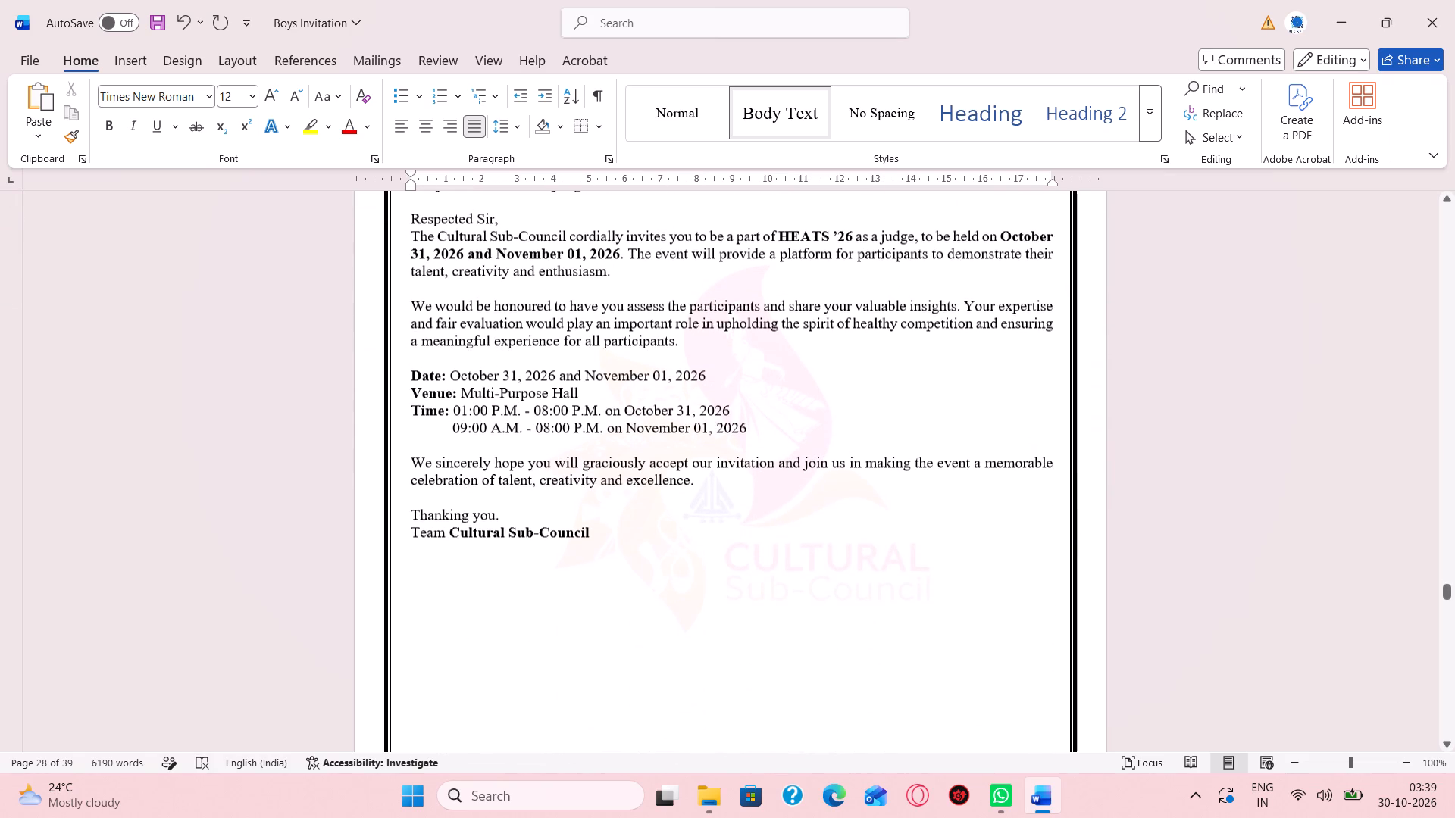
{"action": "left_click", "coordinate": [538, 517]}
{"action": "key", "text": "Return"}
{"action": "key", "text": "Return"}
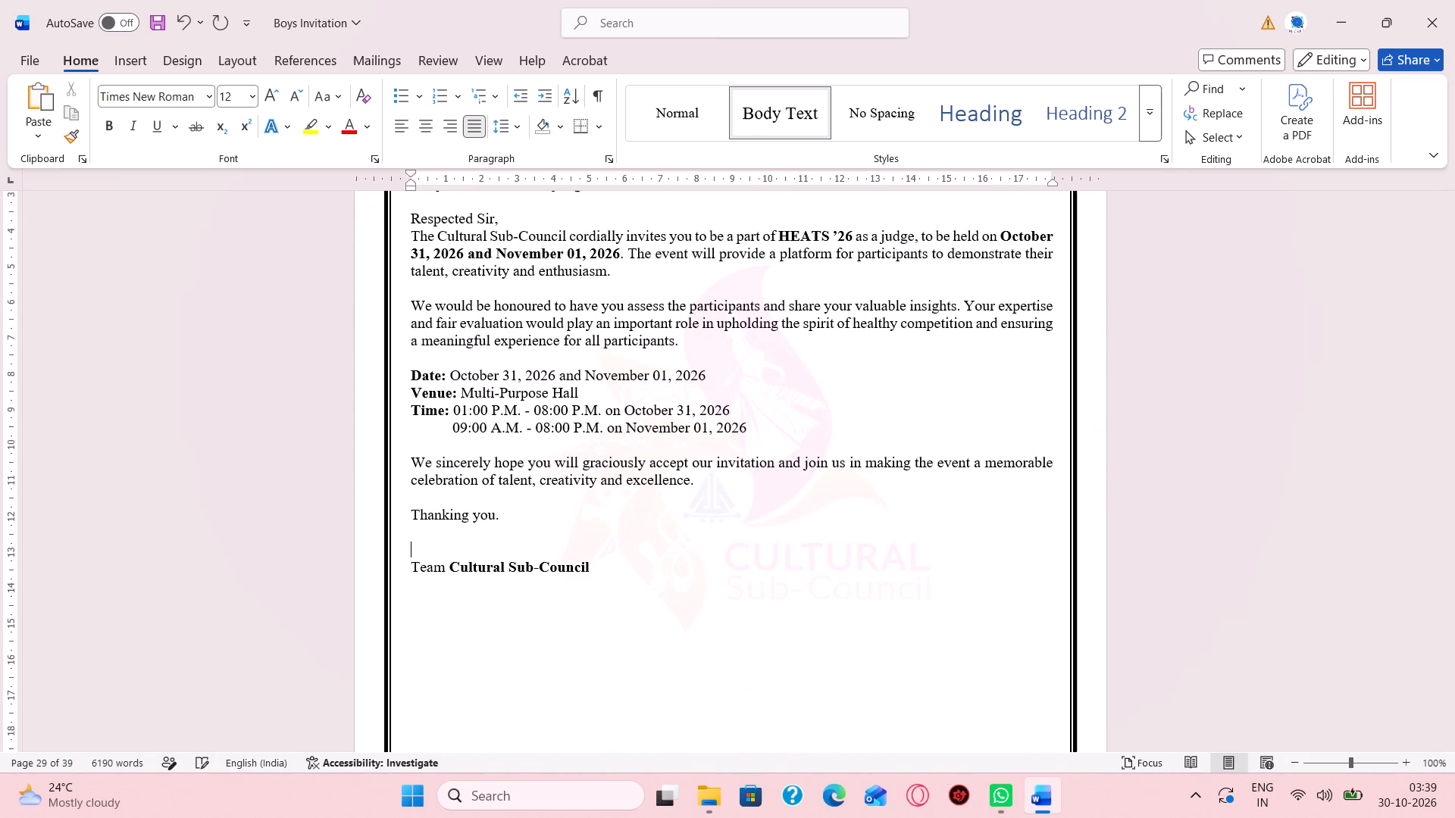
{"action": "key", "text": "ctrl+v"}
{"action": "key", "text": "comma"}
Insert "Regards," above the team line in the letter on page 30, leaving a blank line after "Thanking you.".
{"action": "scroll", "coordinate": [538, 517], "scroll_direction": "down", "scroll_amount": 5}
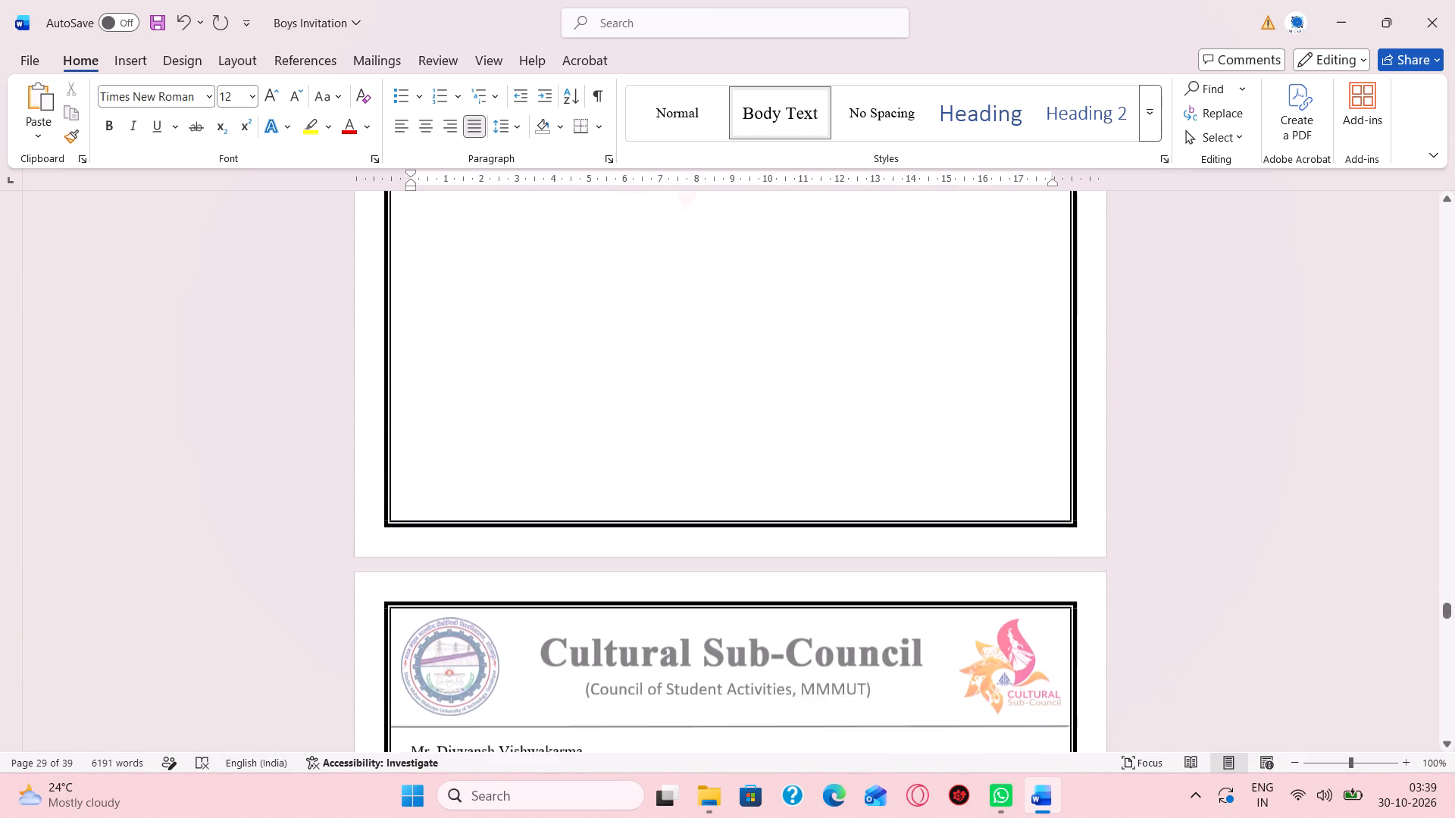
{"action": "scroll", "coordinate": [538, 517], "scroll_direction": "down", "scroll_amount": 1}
{"action": "scroll", "coordinate": [518, 372], "scroll_direction": "up", "scroll_amount": 2}
{"action": "left_click", "coordinate": [522, 403]}
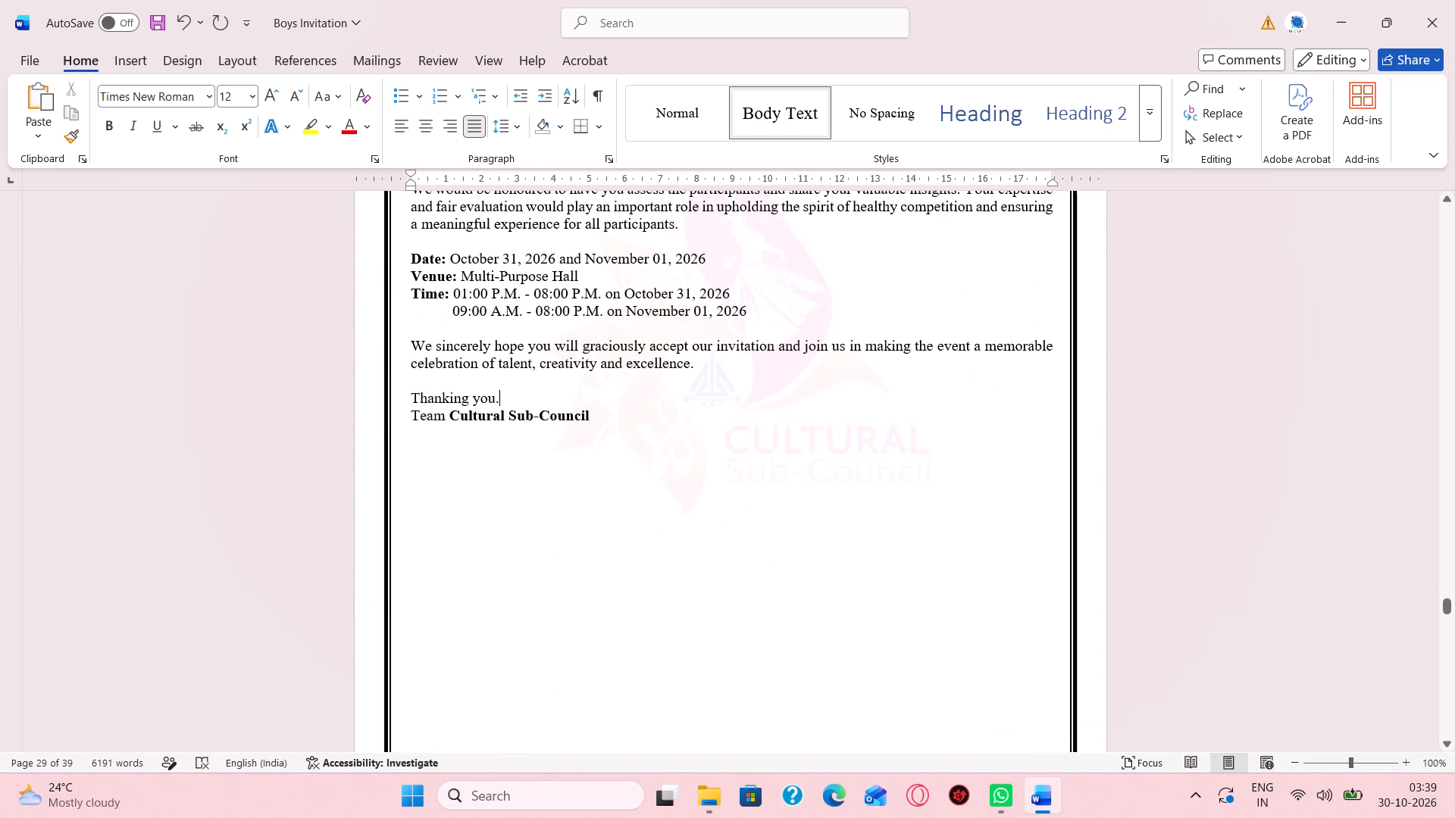
{"action": "key", "text": "Return"}
{"action": "key", "text": "Return"}
{"action": "key", "text": "ctrl+v"}
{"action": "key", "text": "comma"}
Insert "Regards," above the team line in the letter on page 31, leaving a blank line after "Thanking you.".
{"action": "scroll", "coordinate": [522, 403], "scroll_direction": "down", "scroll_amount": 2}
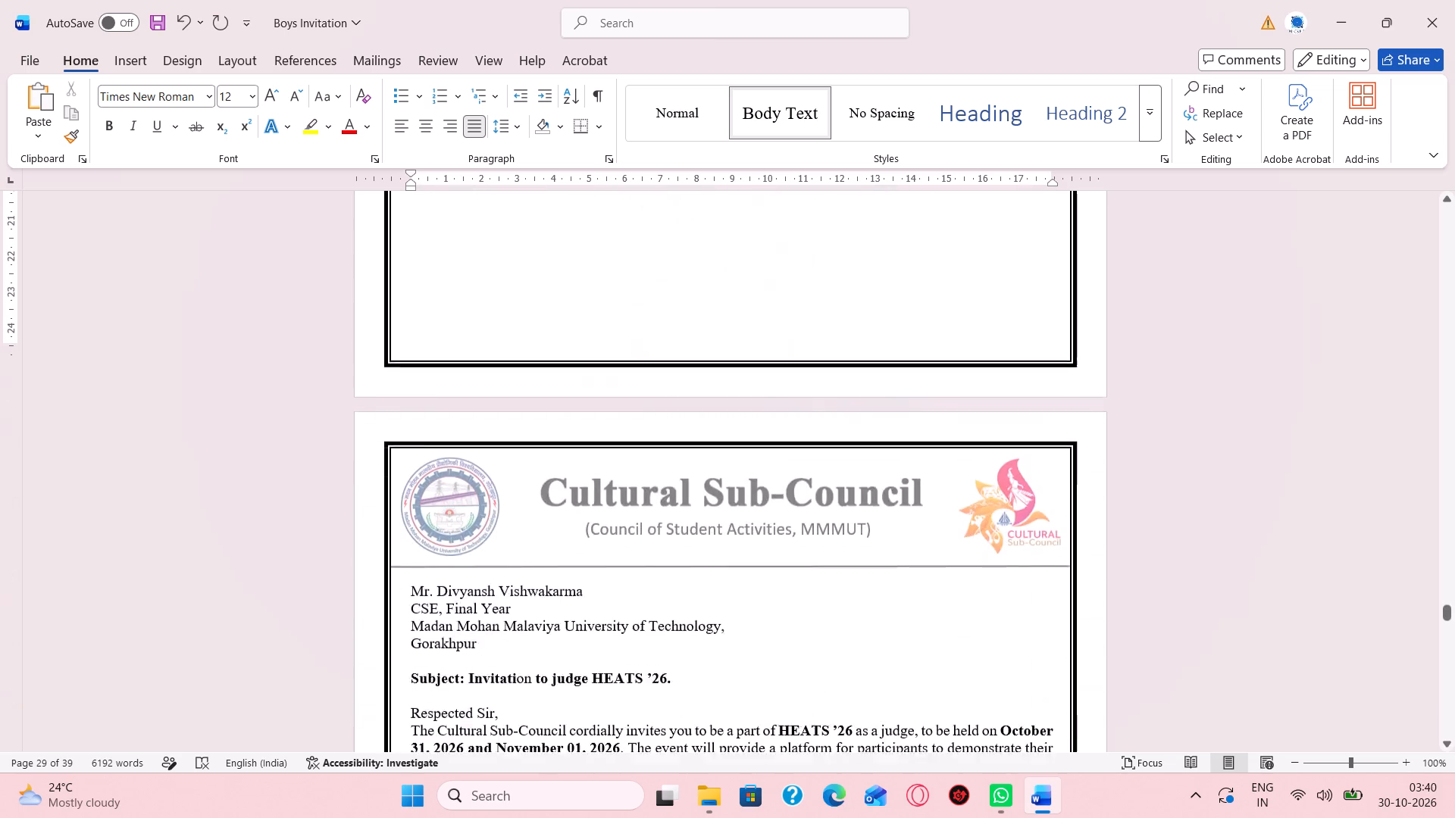
{"action": "scroll", "coordinate": [522, 403], "scroll_direction": "down", "scroll_amount": 2}
{"action": "left_click", "coordinate": [534, 688]}
{"action": "key", "text": "Return"}
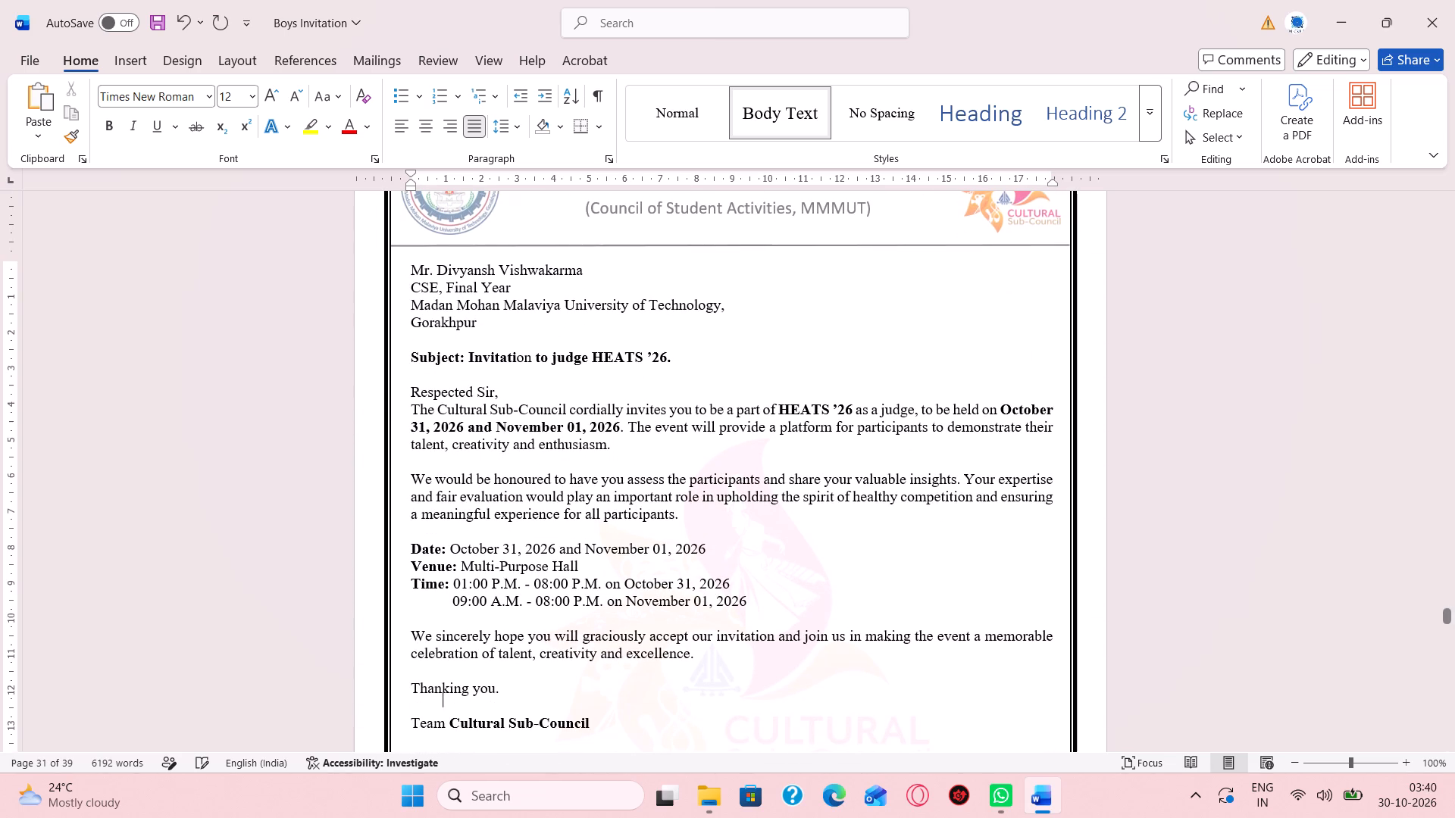
{"action": "key", "text": "Return"}
{"action": "key", "text": "ctrl+v"}
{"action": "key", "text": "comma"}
Insert "Regards," above the team line in the letter on page 32, leaving a blank line after "Thanking you.".
{"action": "scroll", "coordinate": [534, 688], "scroll_direction": "down", "scroll_amount": 2}
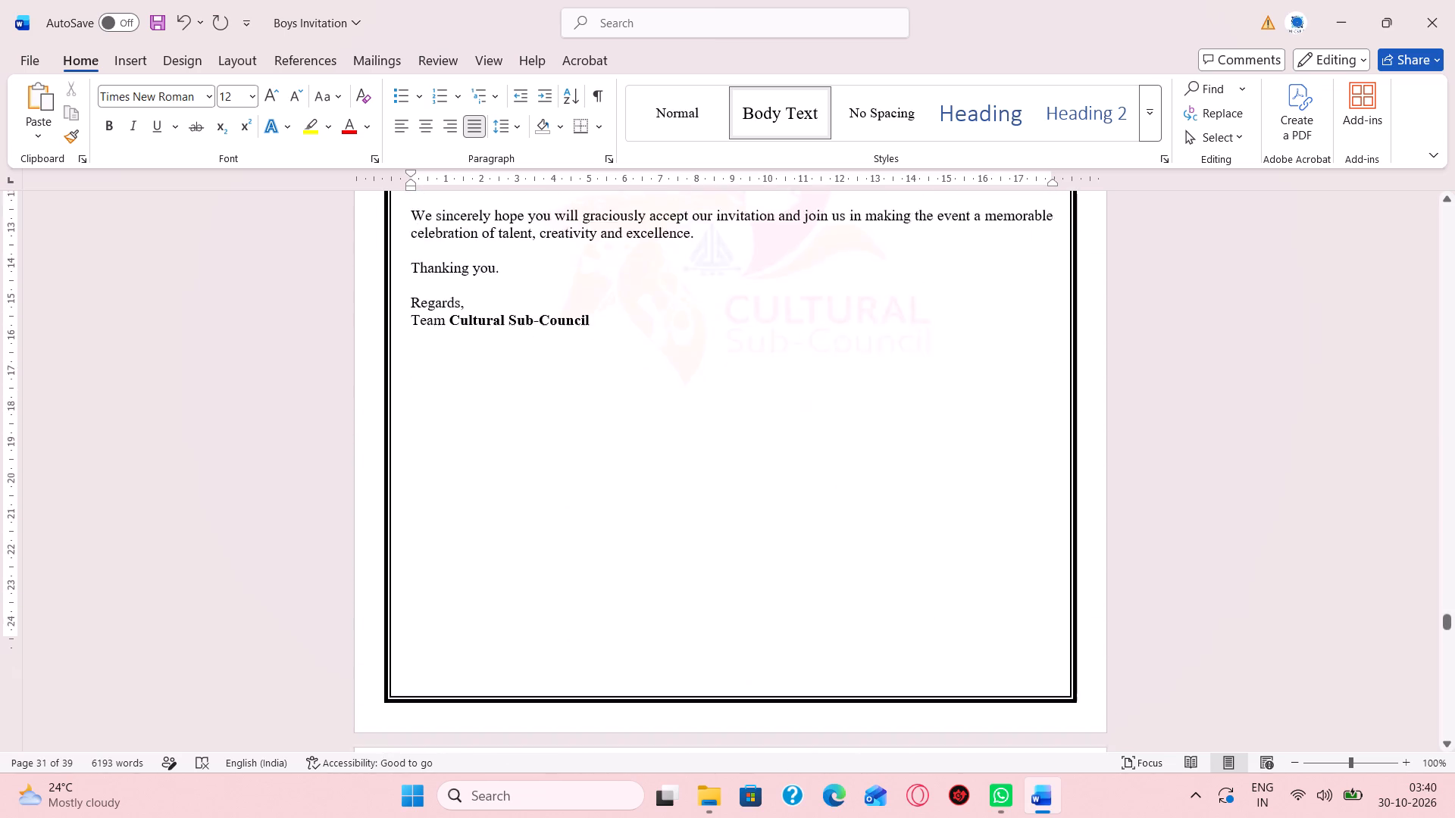
{"action": "scroll", "coordinate": [534, 688], "scroll_direction": "down", "scroll_amount": 5}
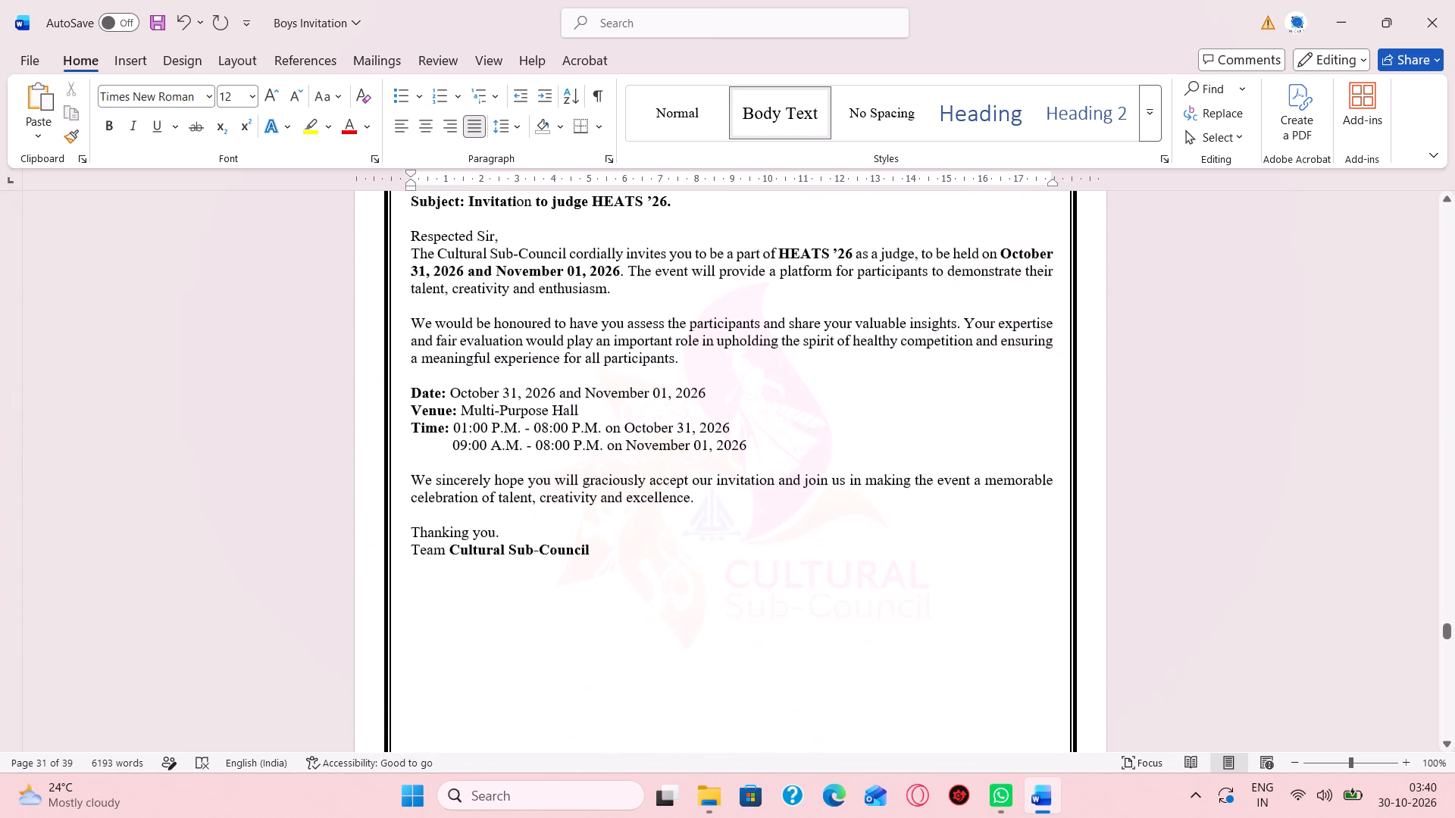
{"action": "left_click", "coordinate": [515, 531]}
{"action": "key", "text": "Return"}
{"action": "key", "text": "Return"}
{"action": "key", "text": "ctrl+v"}
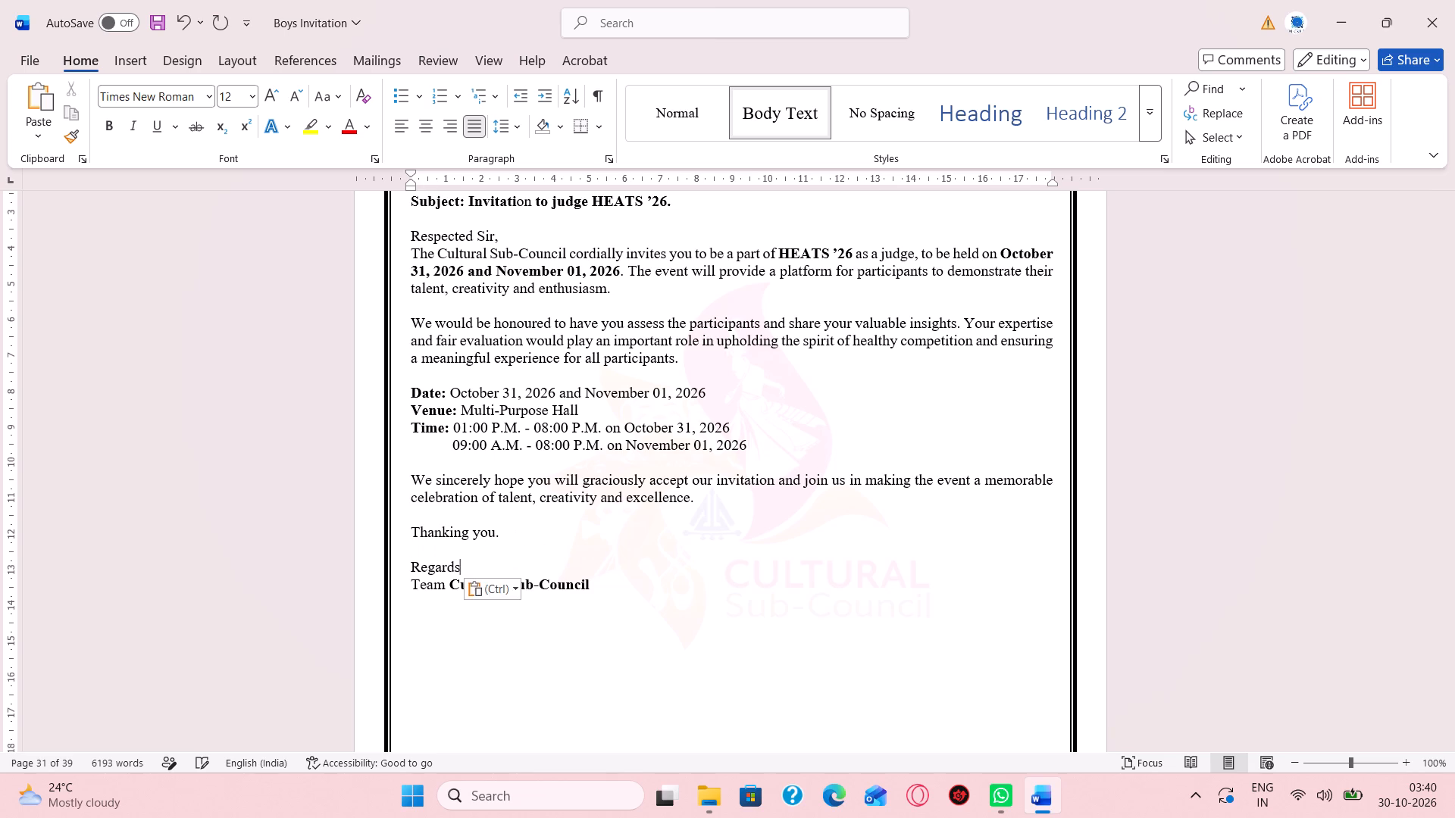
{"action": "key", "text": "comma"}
Insert "Regards," above the team line in the letter on page 33, leaving a blank line after "Thanking you.".
{"action": "scroll", "coordinate": [515, 531], "scroll_direction": "down", "scroll_amount": 5}
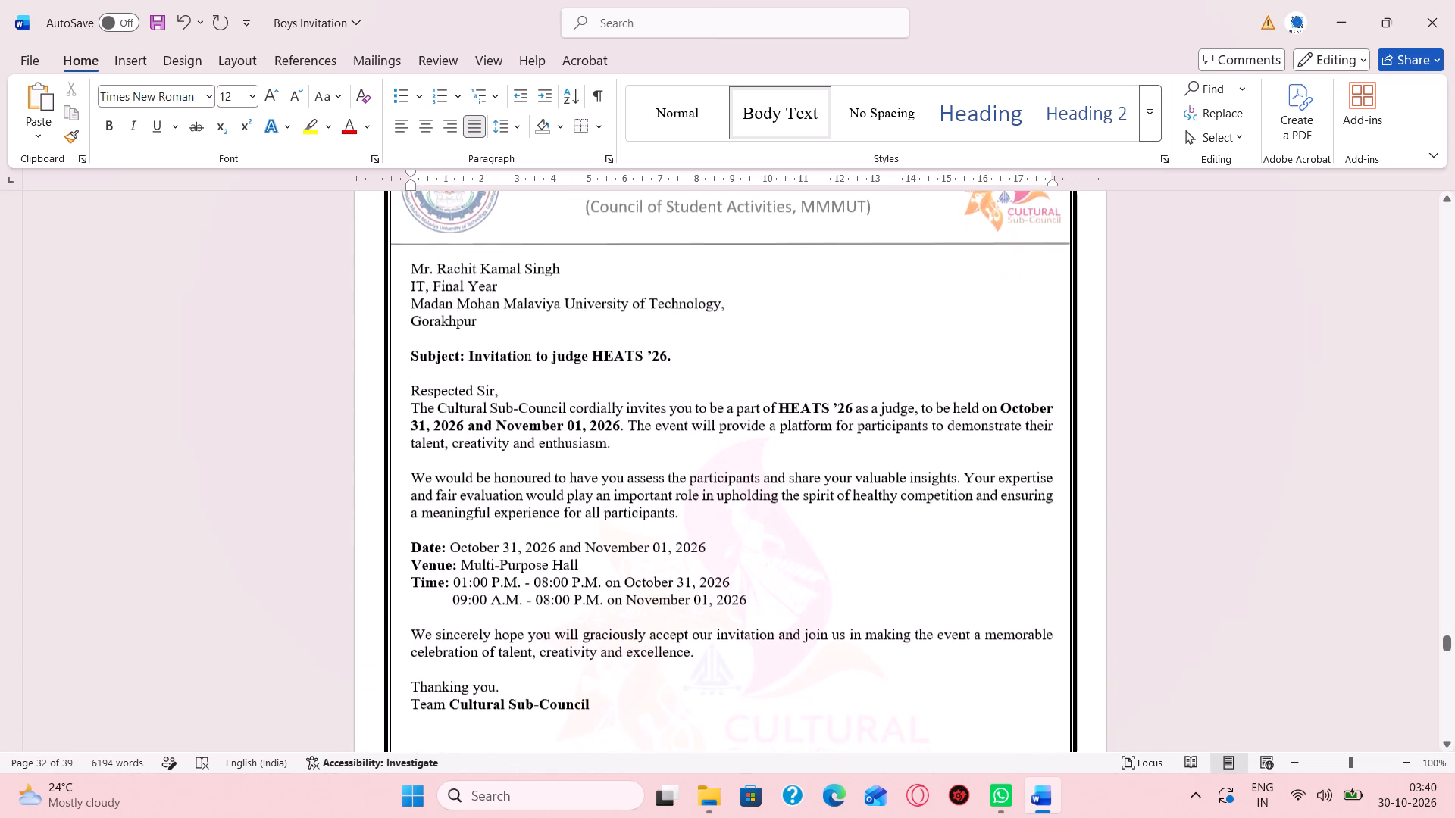
{"action": "scroll", "coordinate": [515, 531], "scroll_direction": "down", "scroll_amount": 1}
{"action": "left_click", "coordinate": [510, 570]}
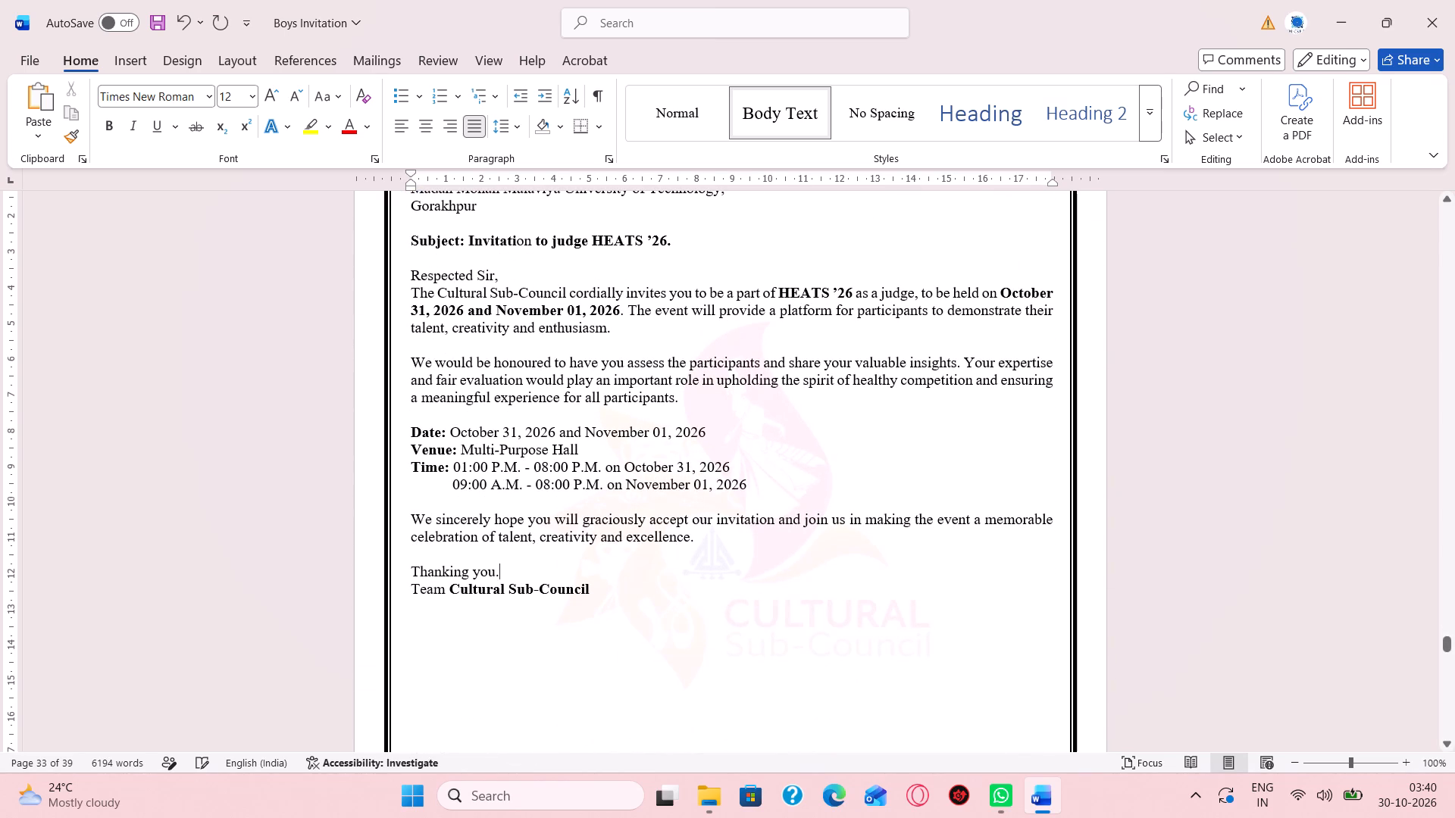
{"action": "key", "text": "Return"}
{"action": "key", "text": "Return"}
{"action": "key", "text": "ctrl+v"}
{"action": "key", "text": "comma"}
Insert "Regards," above the team line in the letter on page 34, leaving a blank line after "Thanking you.".
{"action": "scroll", "coordinate": [510, 570], "scroll_direction": "down", "scroll_amount": 2}
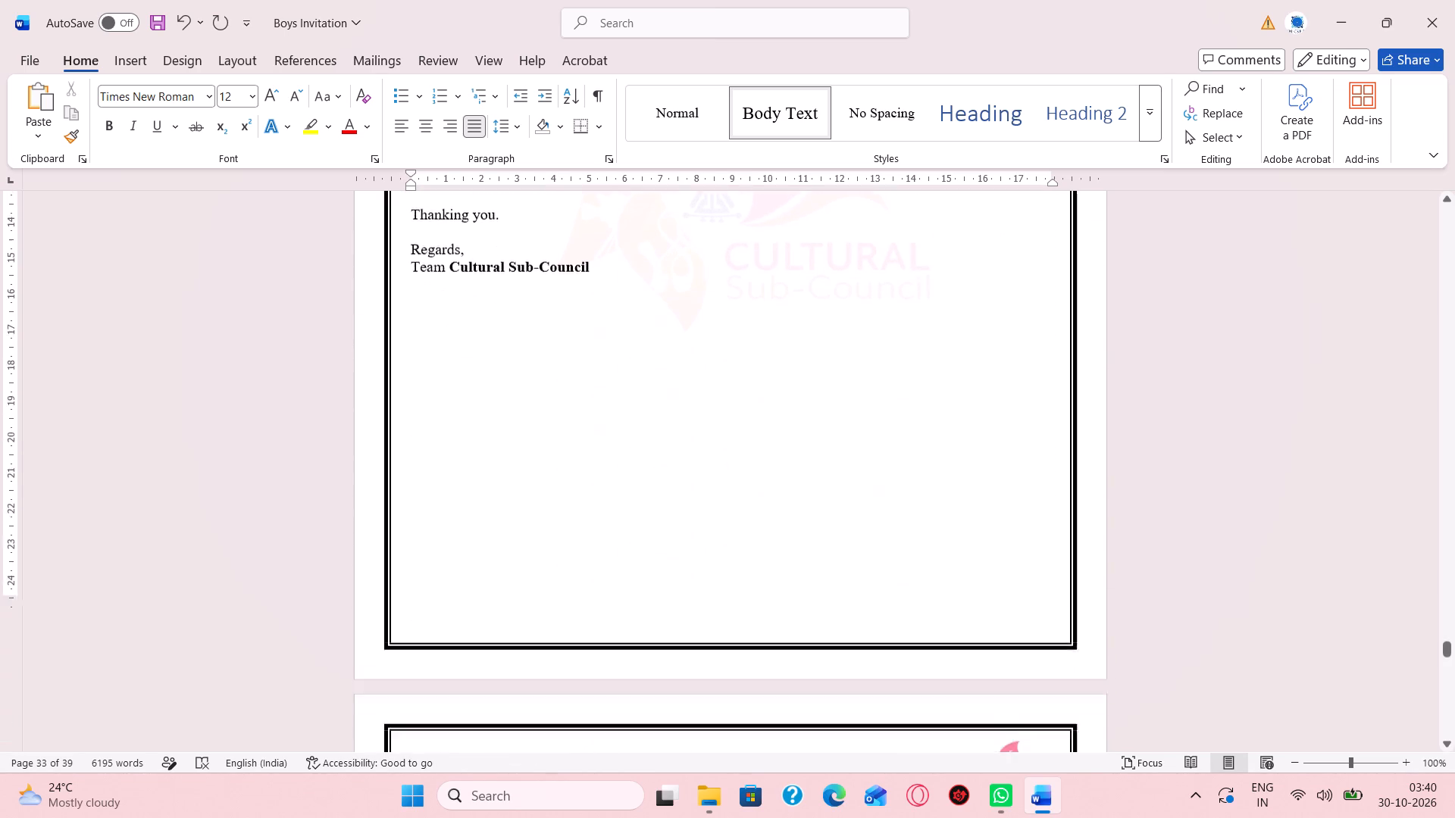
{"action": "scroll", "coordinate": [510, 570], "scroll_direction": "down", "scroll_amount": 3}
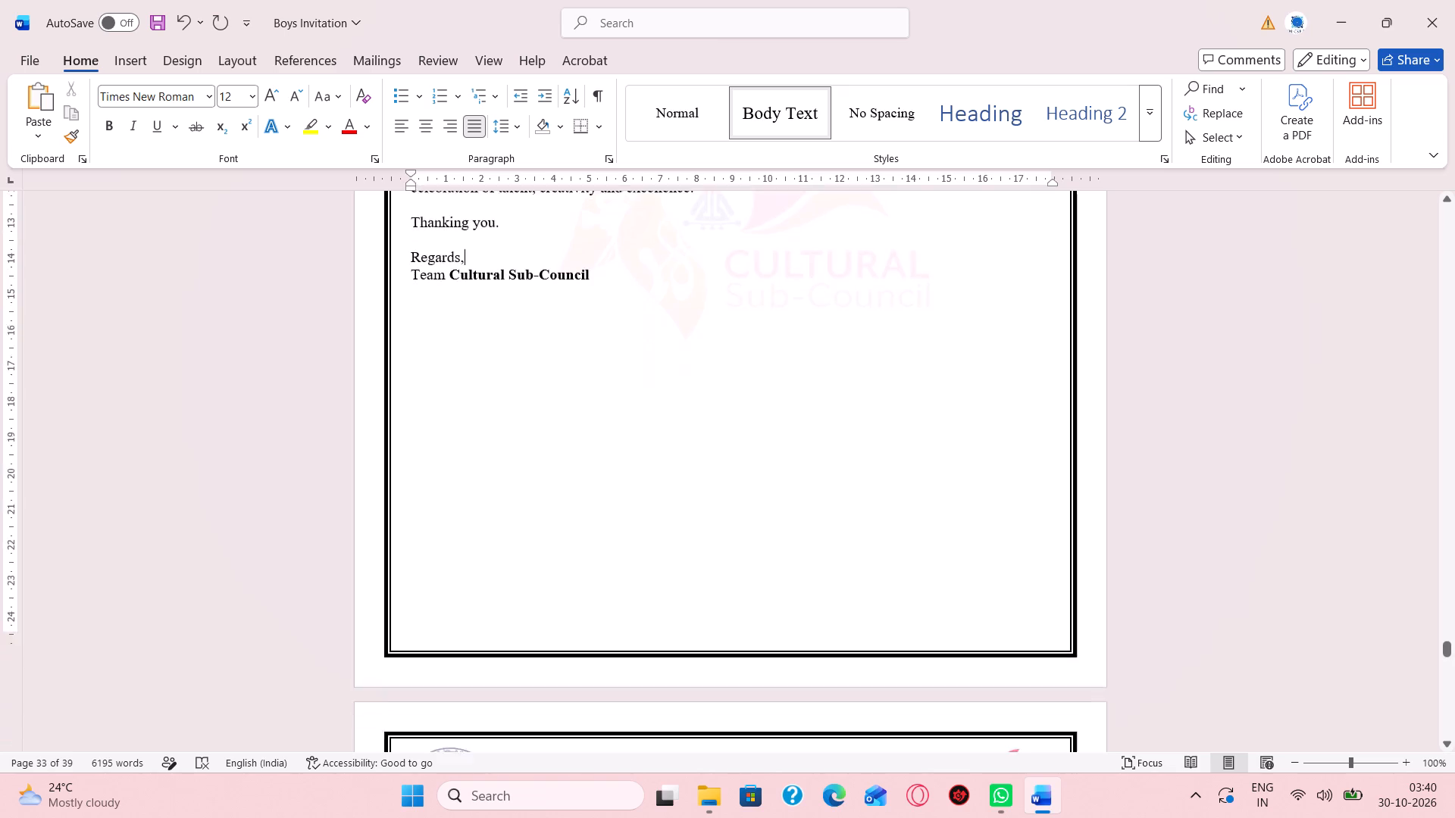
{"action": "scroll", "coordinate": [510, 570], "scroll_direction": "down", "scroll_amount": 2}
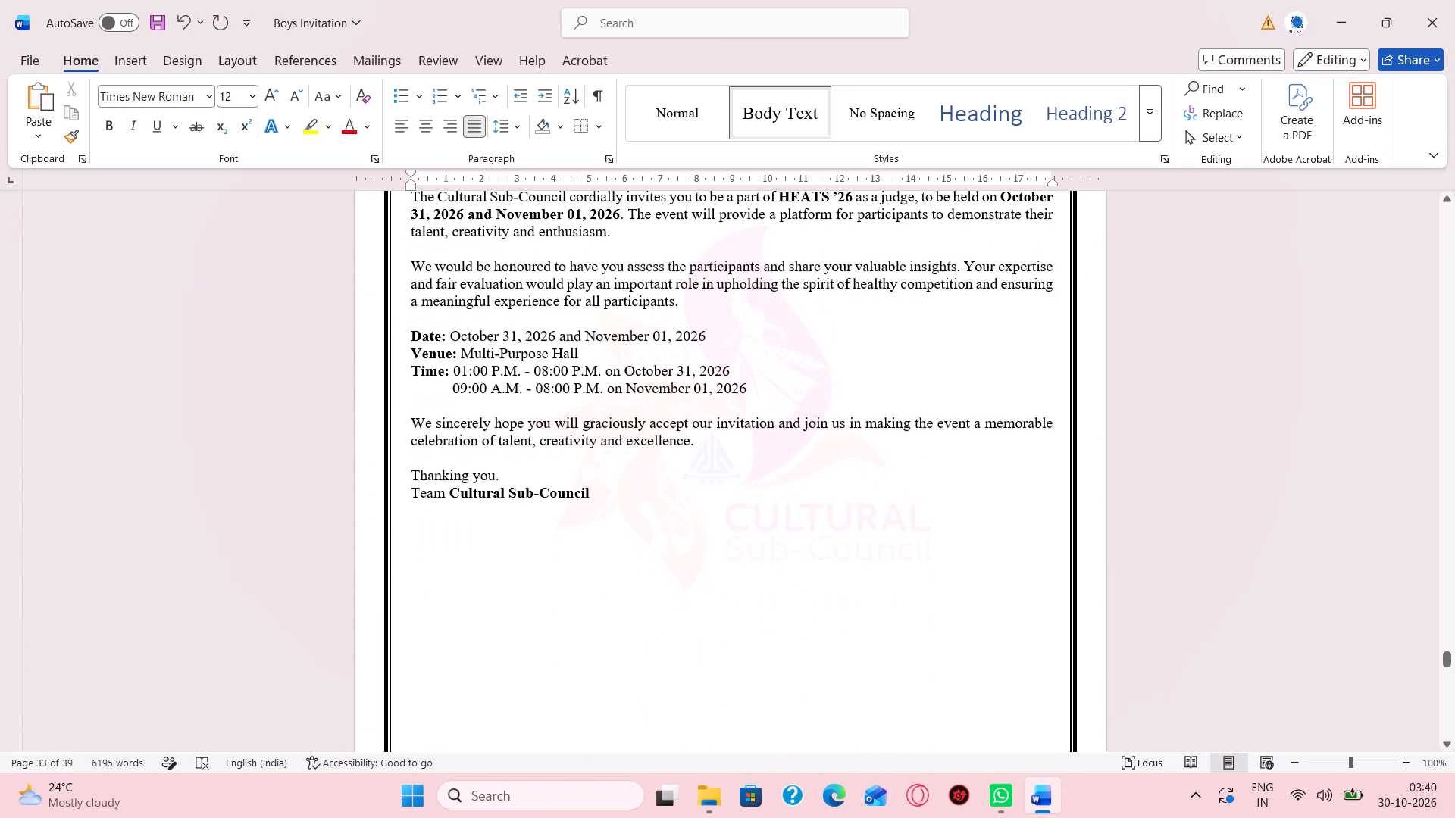
{"action": "left_click", "coordinate": [515, 473]}
{"action": "key", "text": "Return"}
{"action": "key", "text": "Return"}
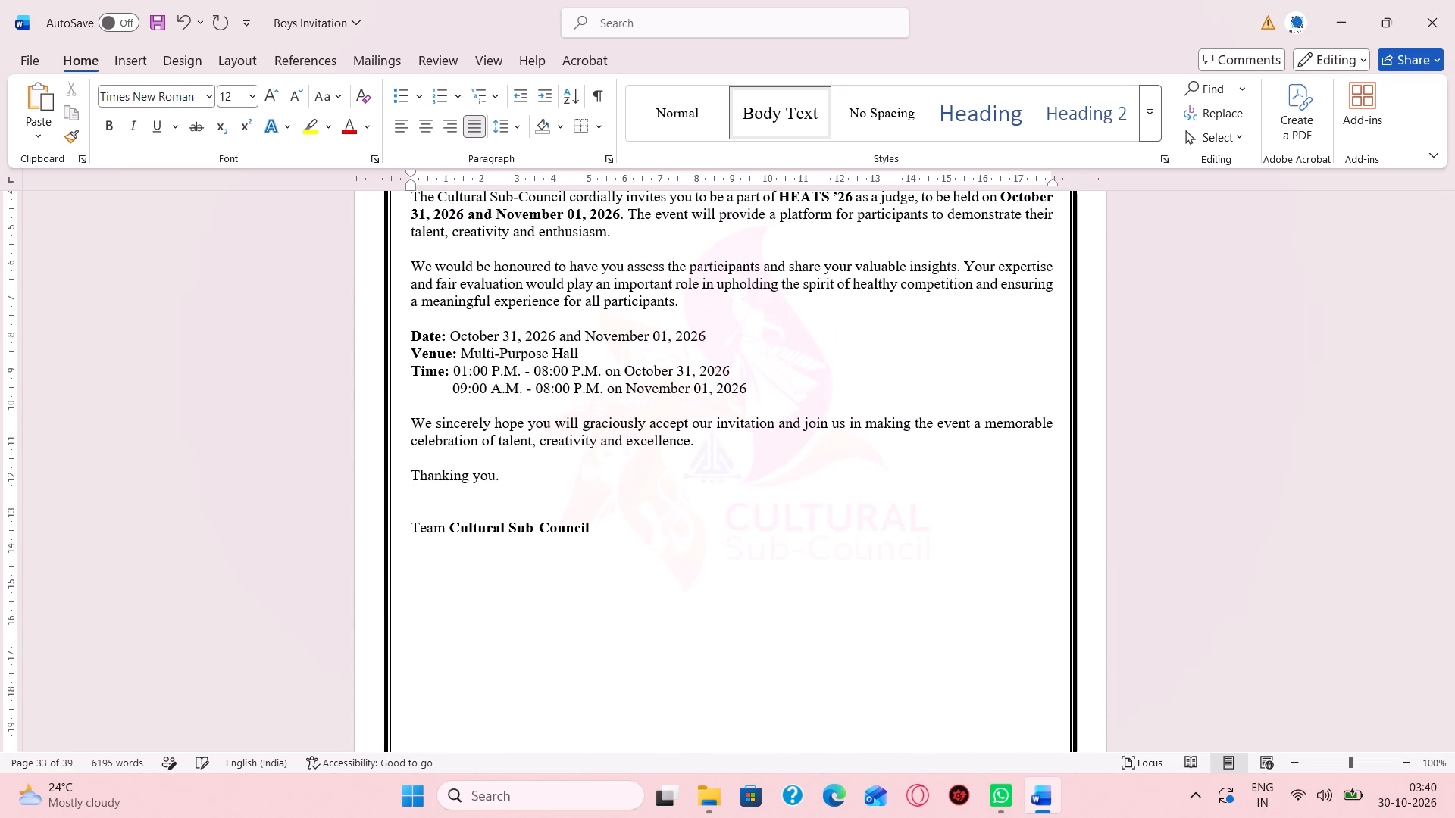
{"action": "key", "text": "ctrl+v"}
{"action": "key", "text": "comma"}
Insert "Regards," above the team line in the letter on page 35, leaving a blank line after "Thanking you.".
{"action": "scroll", "coordinate": [515, 473], "scroll_direction": "down", "scroll_amount": 1}
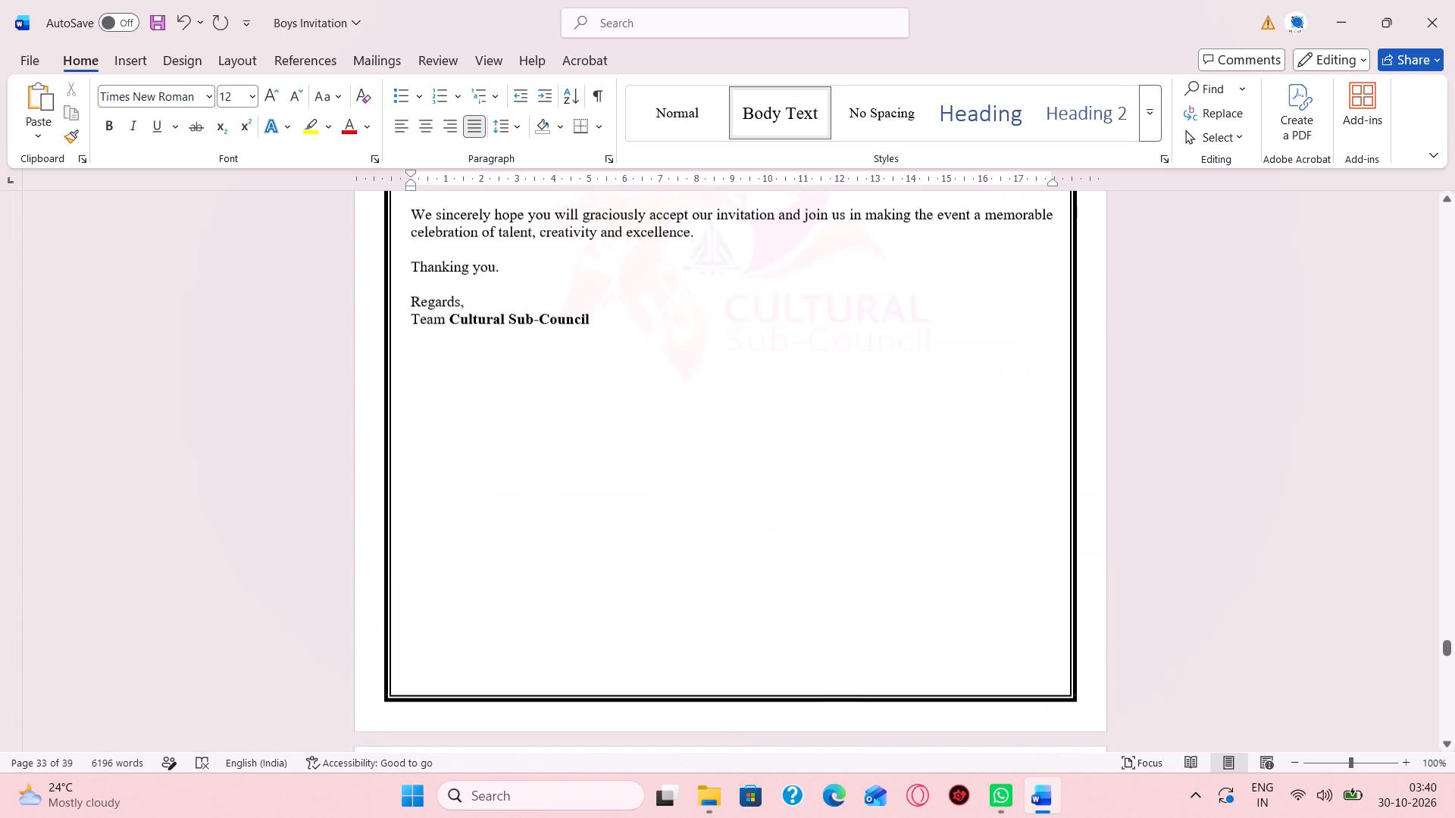
{"action": "scroll", "coordinate": [515, 473], "scroll_direction": "down", "scroll_amount": 2}
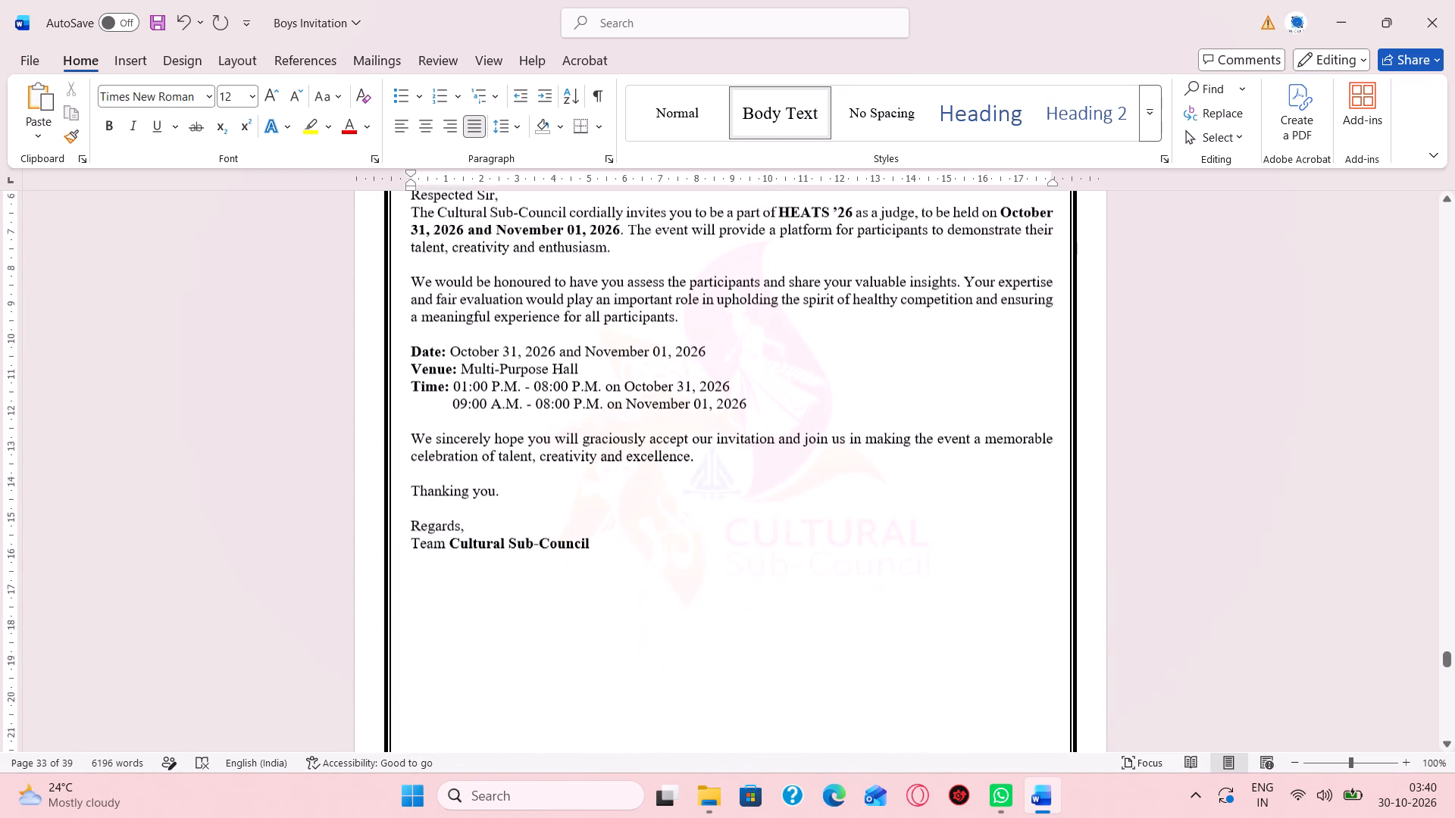
{"action": "scroll", "coordinate": [515, 473], "scroll_direction": "down", "scroll_amount": 5}
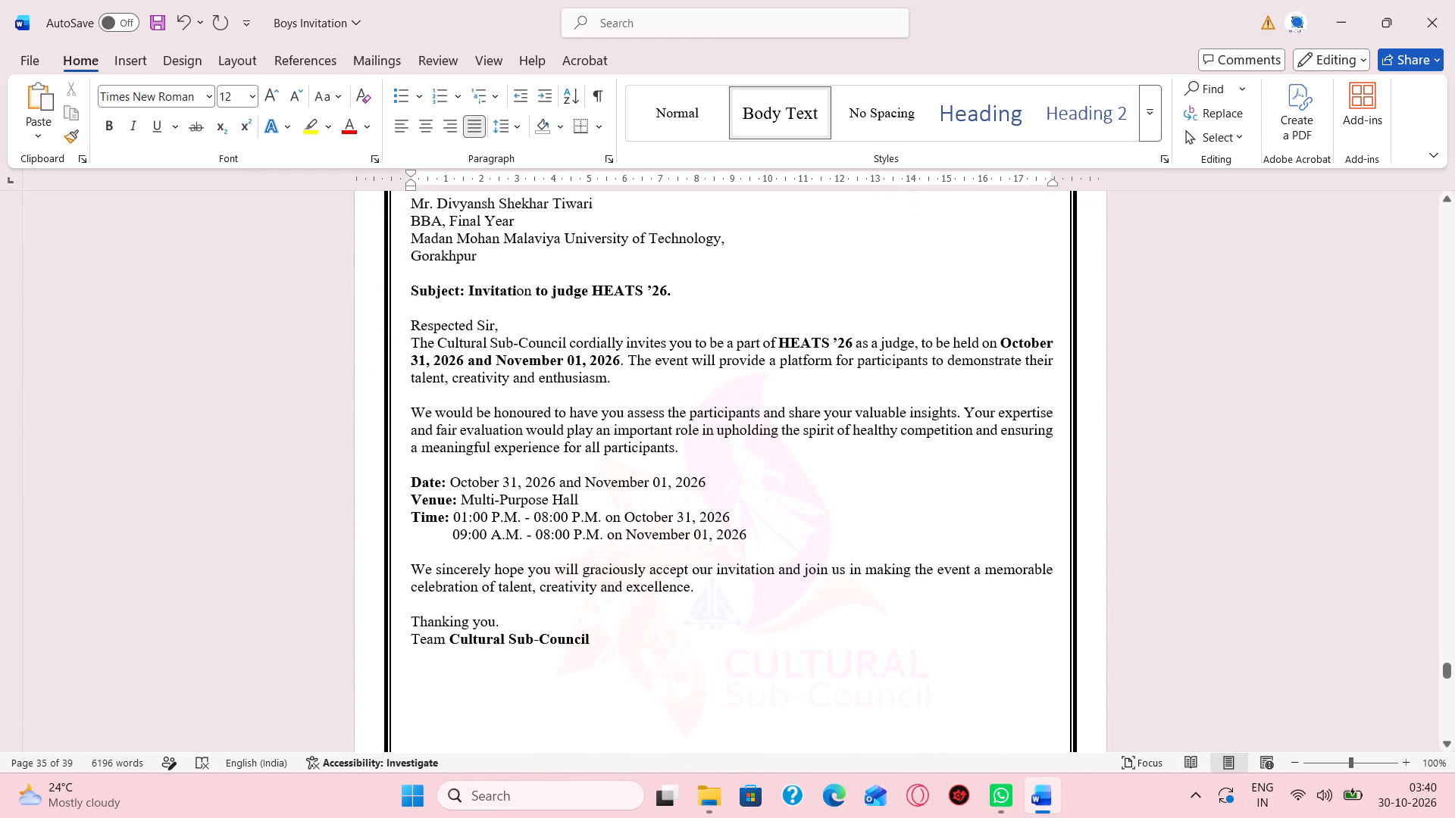
{"action": "left_click", "coordinate": [500, 620]}
{"action": "key", "text": "Return"}
{"action": "key", "text": "Return"}
{"action": "key", "text": "ctrl+v"}
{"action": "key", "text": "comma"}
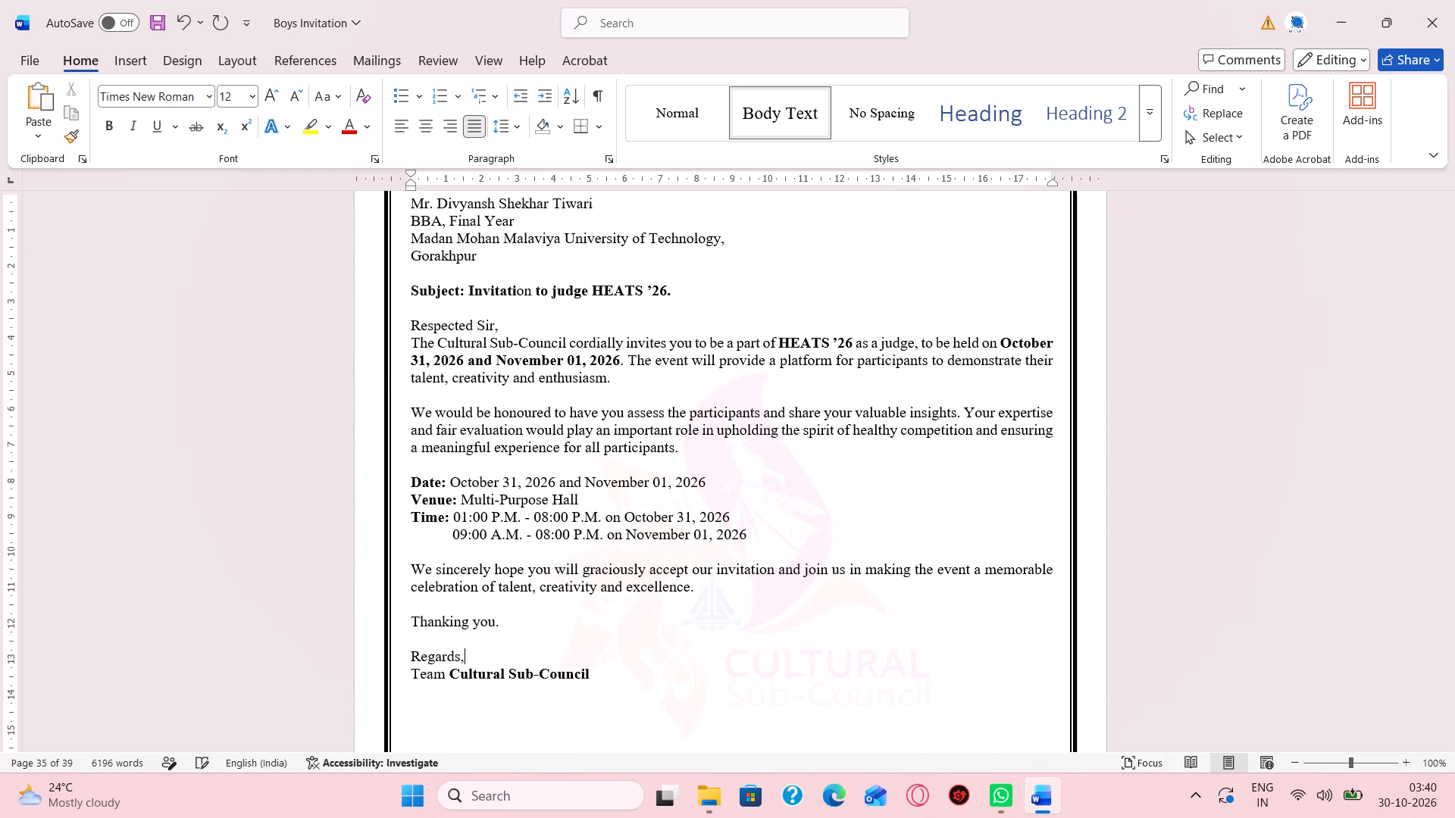
Insert "Regards," above the team line in the letter on page 36, leaving a blank line after "Thanking you.".
{"action": "scroll", "coordinate": [500, 620], "scroll_direction": "down", "scroll_amount": 7}
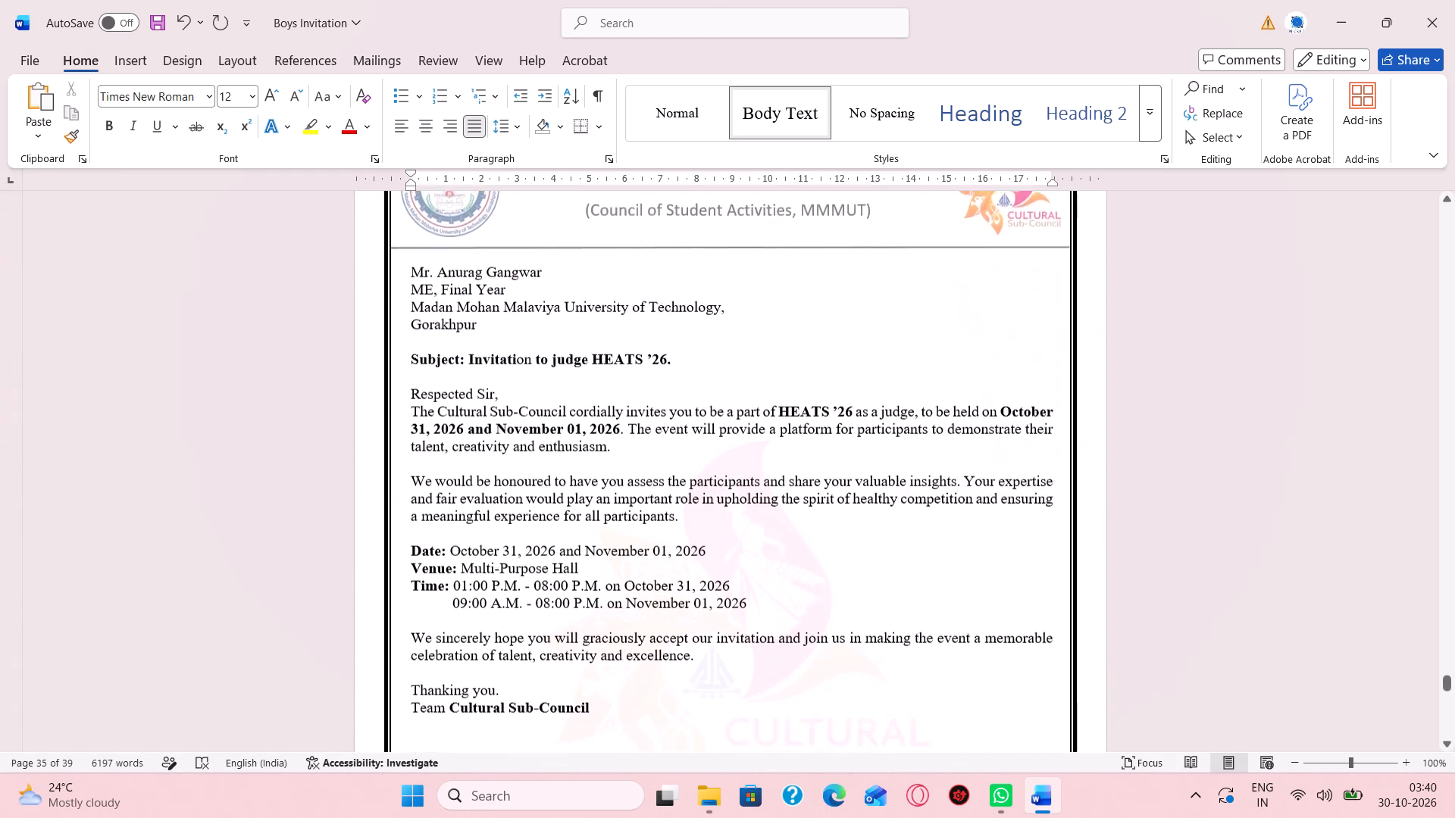
{"action": "scroll", "coordinate": [500, 620], "scroll_direction": "down", "scroll_amount": 2}
{"action": "left_click", "coordinate": [522, 501]}
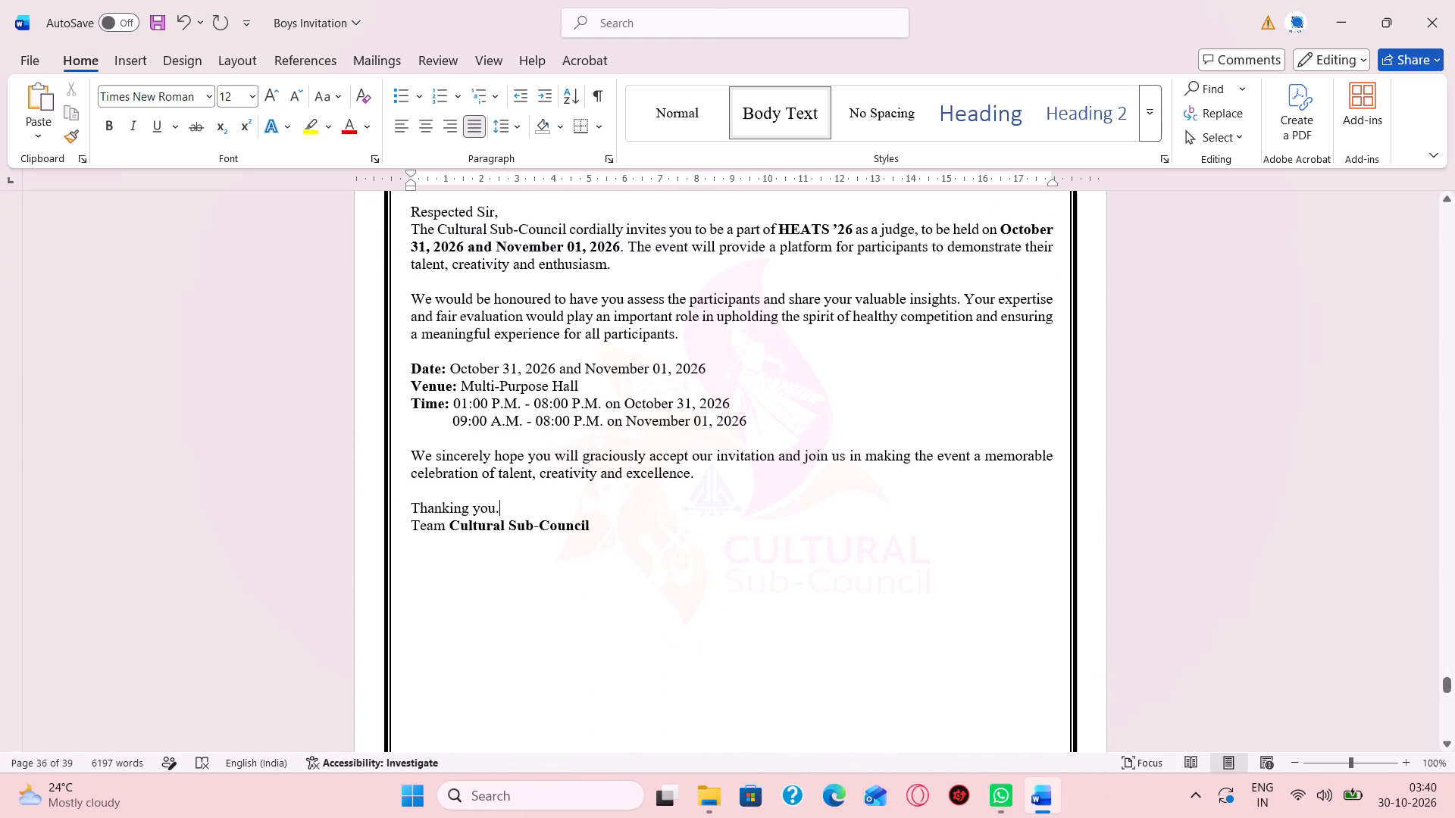
{"action": "key", "text": "Return"}
{"action": "key", "text": "Return"}
{"action": "key", "text": "ctrl+v"}
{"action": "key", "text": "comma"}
Insert "Regards," above the team line in the letter on page 37, leaving a blank line after "Thanking you.".
{"action": "scroll", "coordinate": [522, 501], "scroll_direction": "down", "scroll_amount": 2}
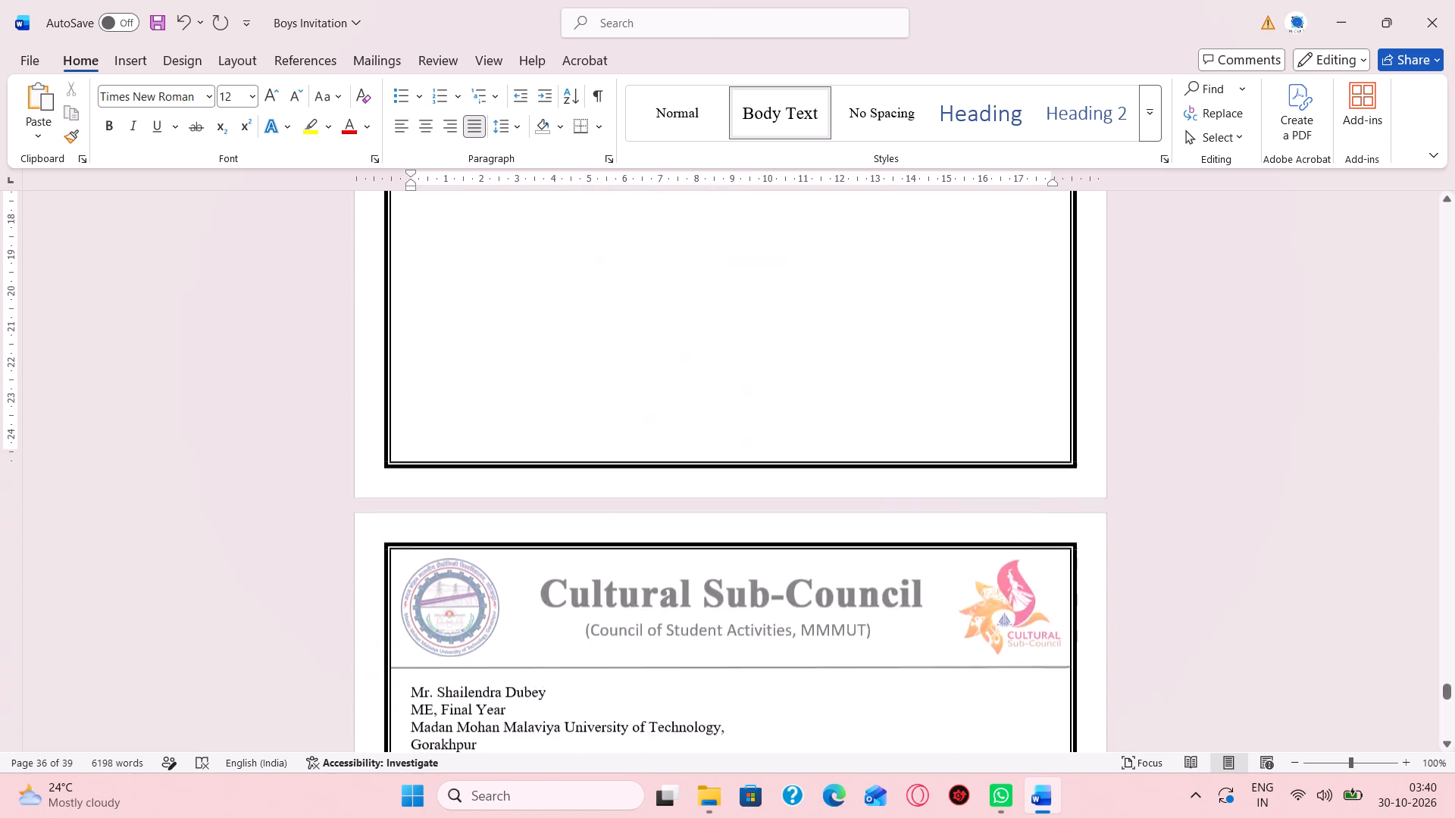
{"action": "scroll", "coordinate": [522, 501], "scroll_direction": "down", "scroll_amount": 4}
{"action": "left_click", "coordinate": [530, 596]}
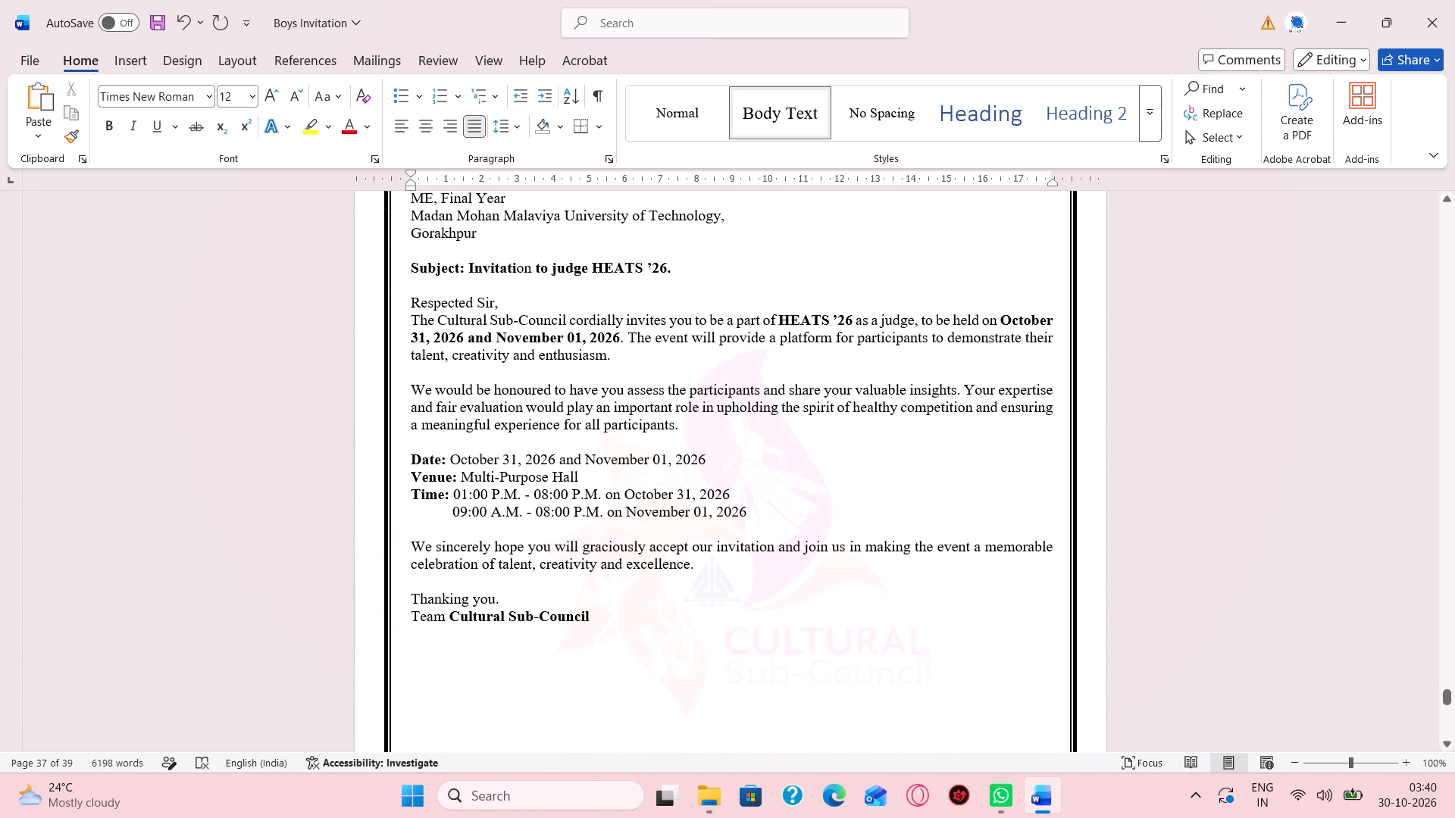
{"action": "key", "text": "Return"}
{"action": "key", "text": "Return"}
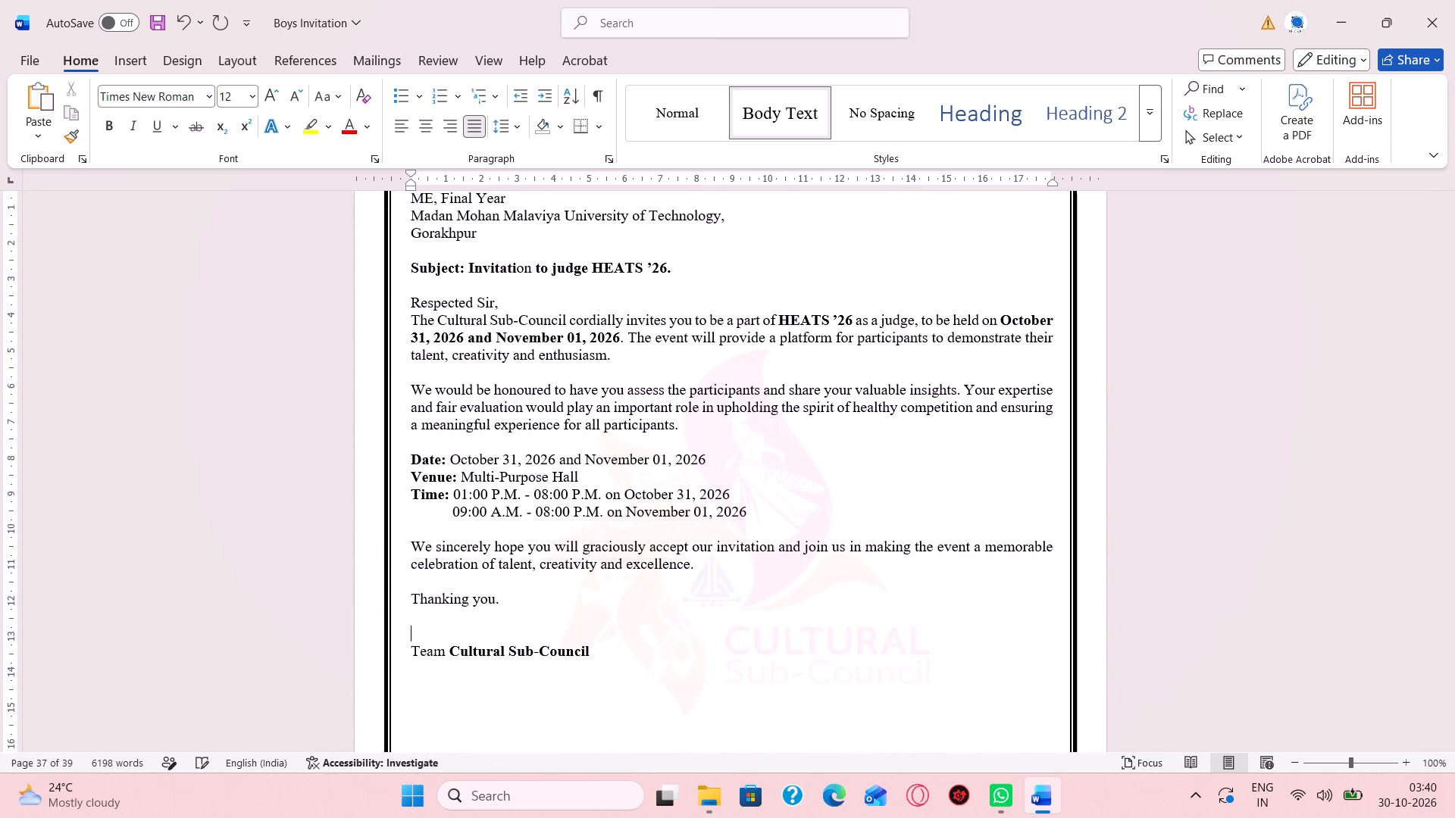
{"action": "key", "text": "ctrl+v"}
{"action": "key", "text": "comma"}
Insert "Regards," above the team line in the letter on page 38, leaving a blank line after "Thanking you.".
{"action": "scroll", "coordinate": [530, 596], "scroll_direction": "down", "scroll_amount": 4}
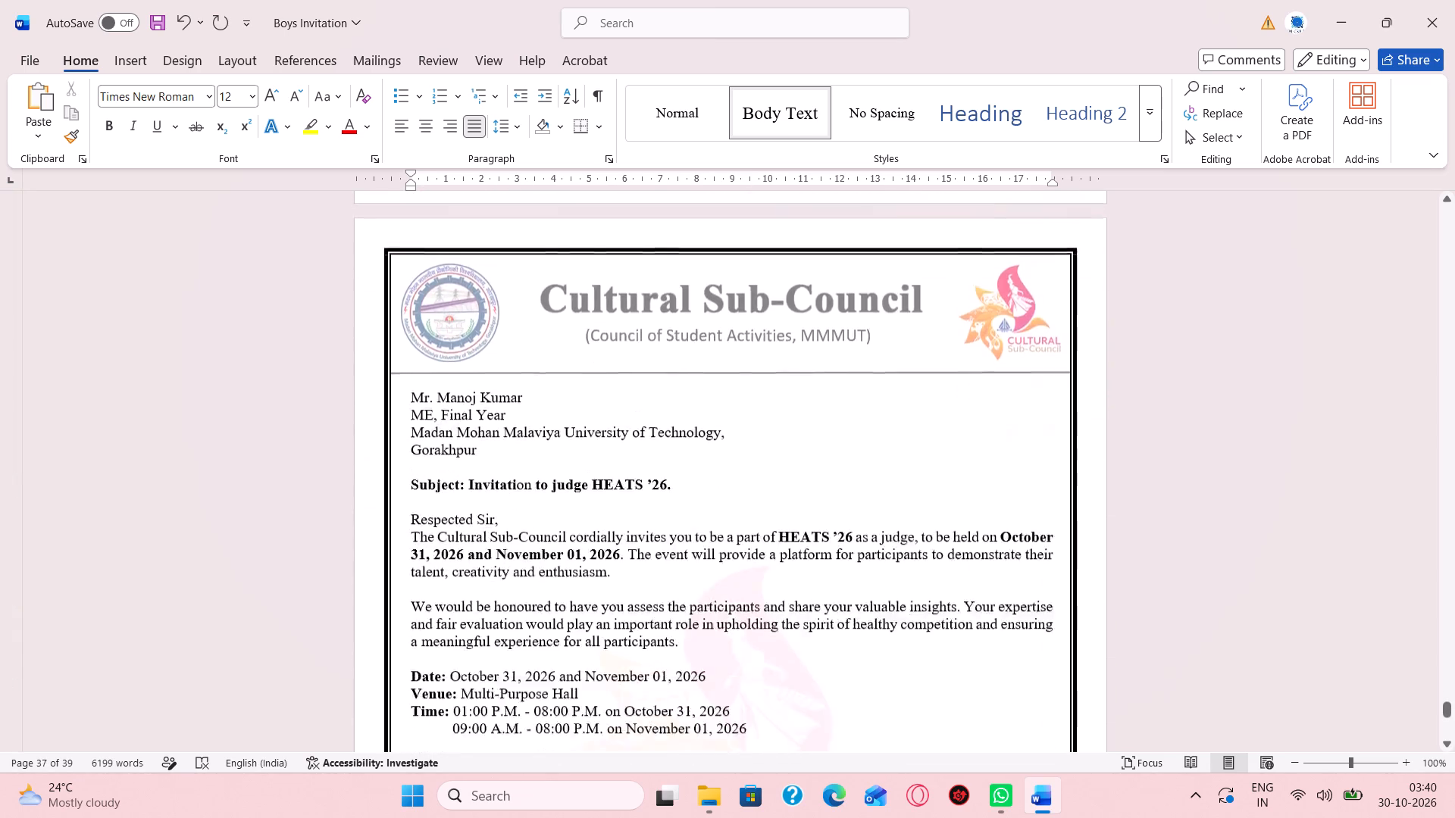
{"action": "scroll", "coordinate": [530, 596], "scroll_direction": "down", "scroll_amount": 1}
{"action": "left_click", "coordinate": [512, 666]}
{"action": "key", "text": "Return"}
{"action": "key", "text": "Return"}
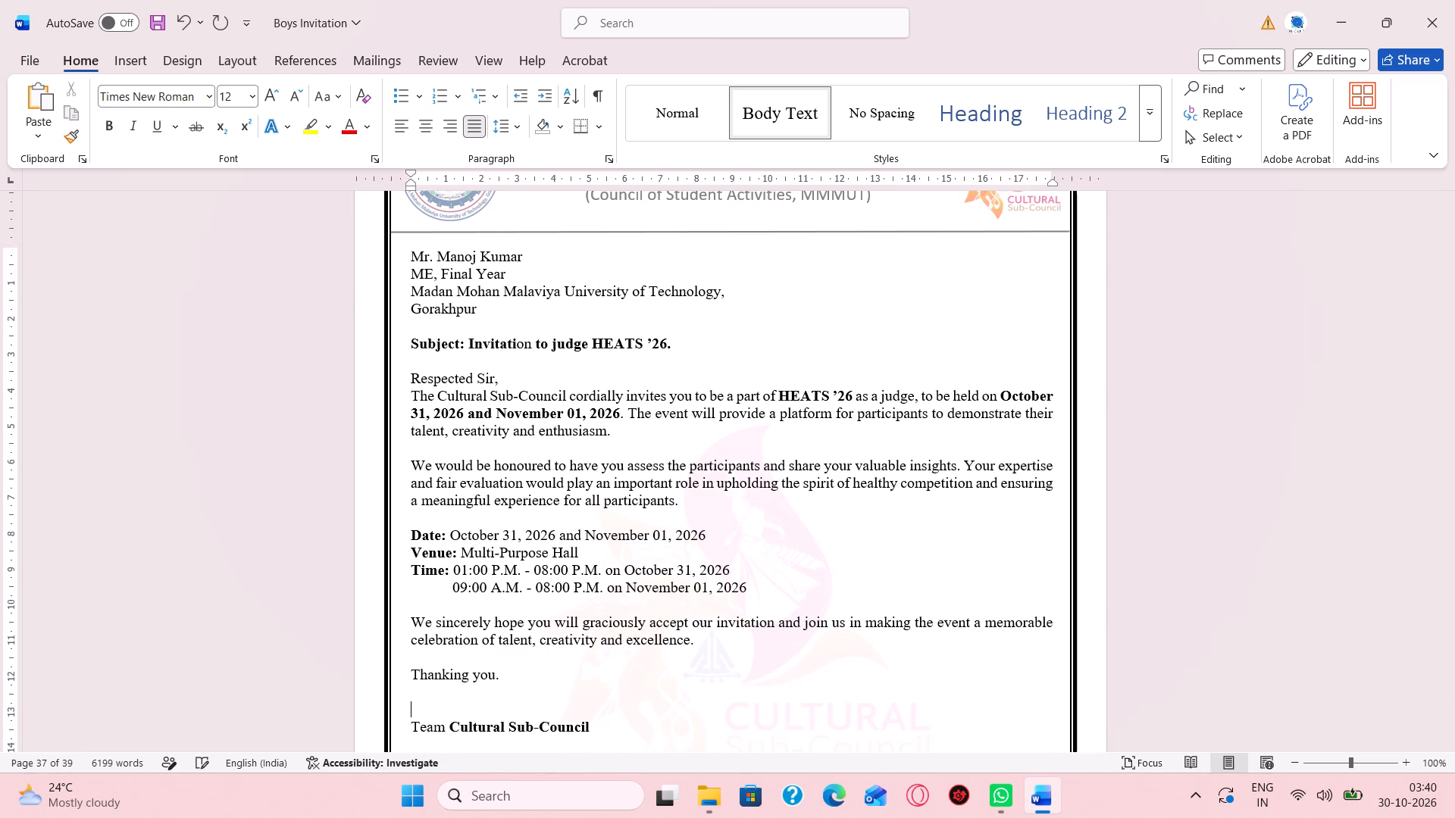
{"action": "key", "text": "ctrl+v"}
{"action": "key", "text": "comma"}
Insert "Regards," above the team line in the last letter on page 39, leaving a blank line after "Thanking you.".
{"action": "scroll", "coordinate": [512, 666], "scroll_direction": "down", "scroll_amount": 4}
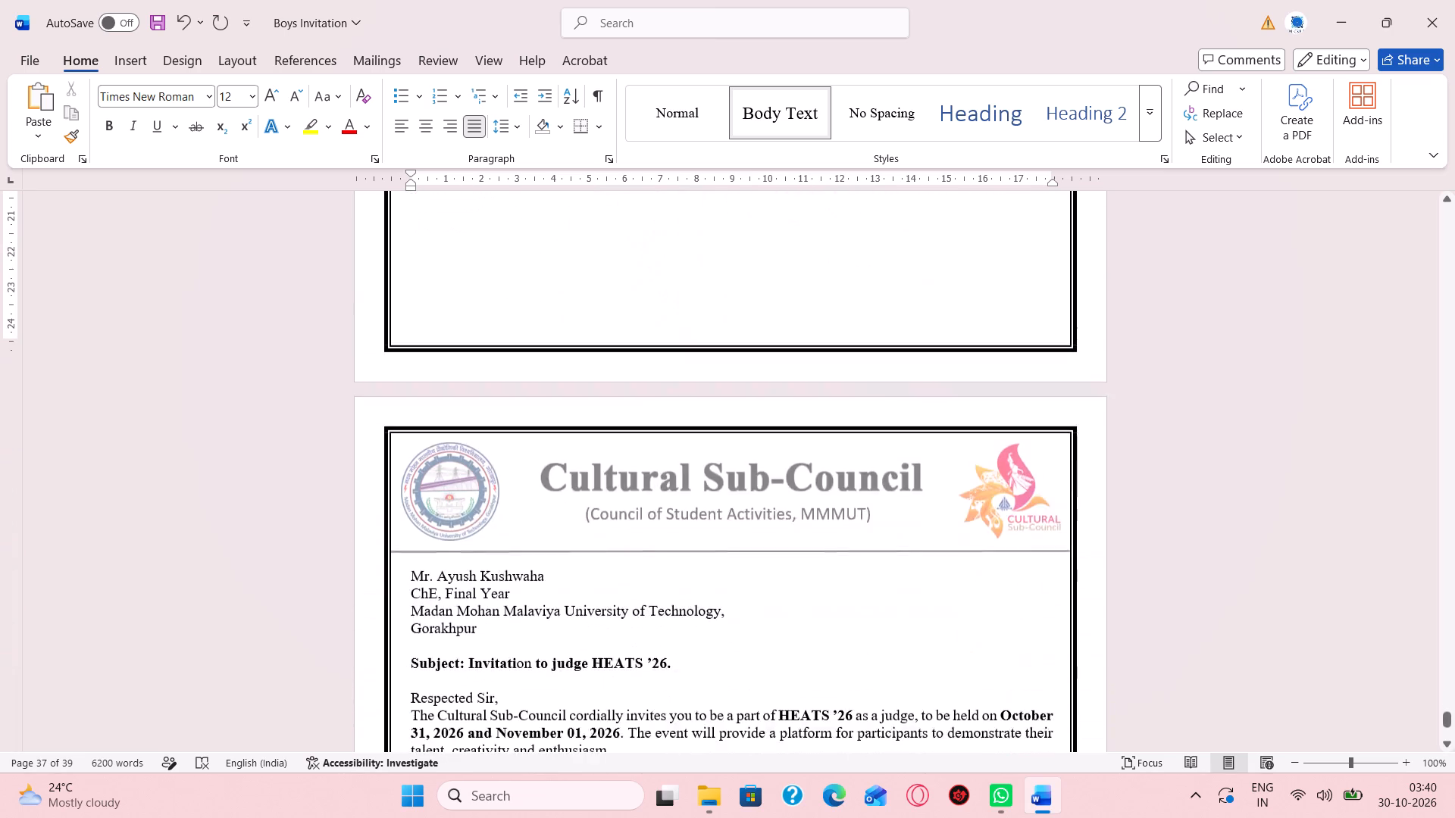
{"action": "scroll", "coordinate": [512, 666], "scroll_direction": "down", "scroll_amount": 3}
{"action": "left_click", "coordinate": [515, 645]}
{"action": "key", "text": "Return"}
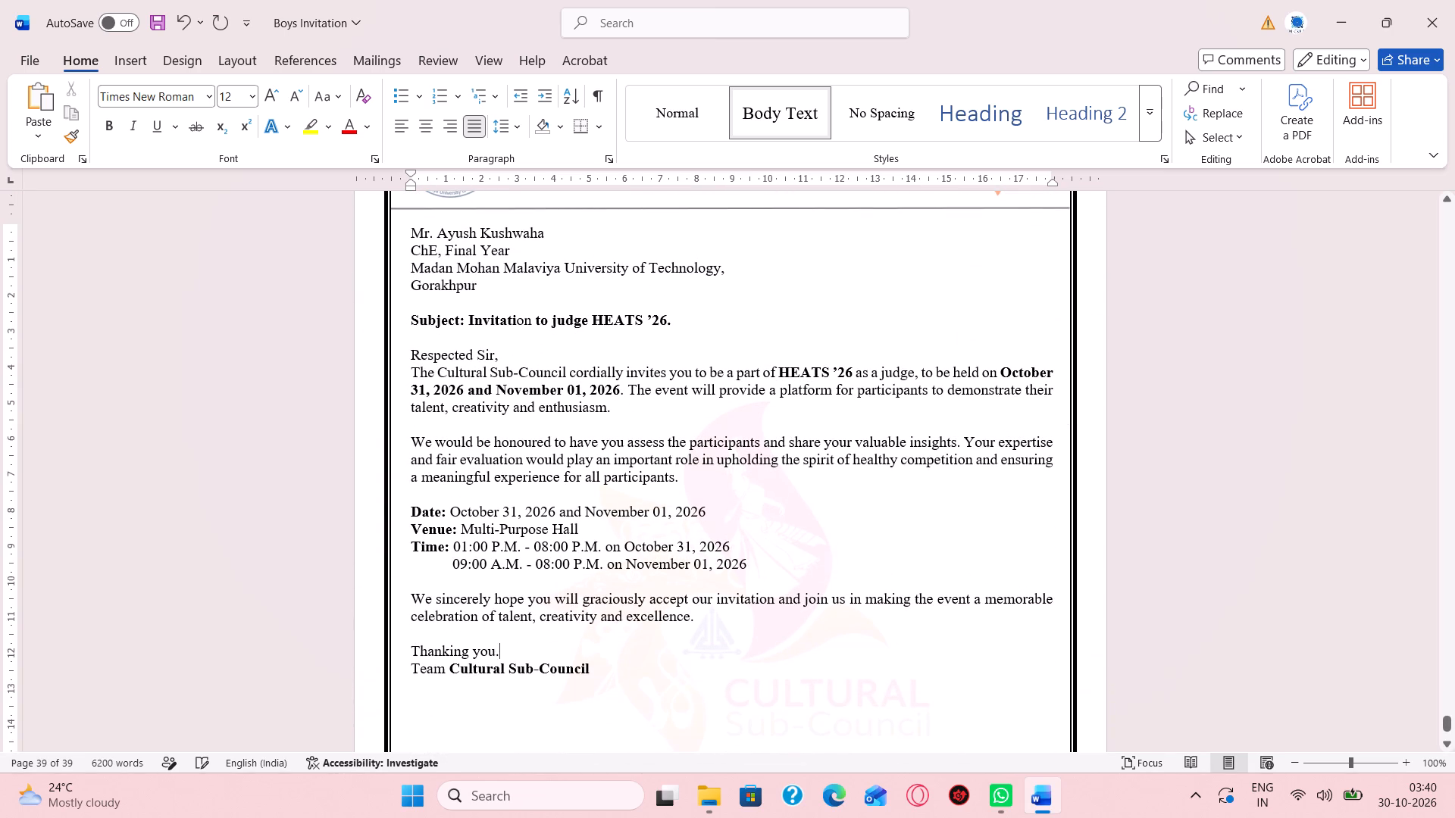
{"action": "key", "text": "Return"}
{"action": "key", "text": "ctrl+v"}
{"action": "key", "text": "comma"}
Save the Boys Invitation document after reaching the end of the last letter.
{"action": "scroll", "coordinate": [515, 645], "scroll_direction": "down", "scroll_amount": 2}
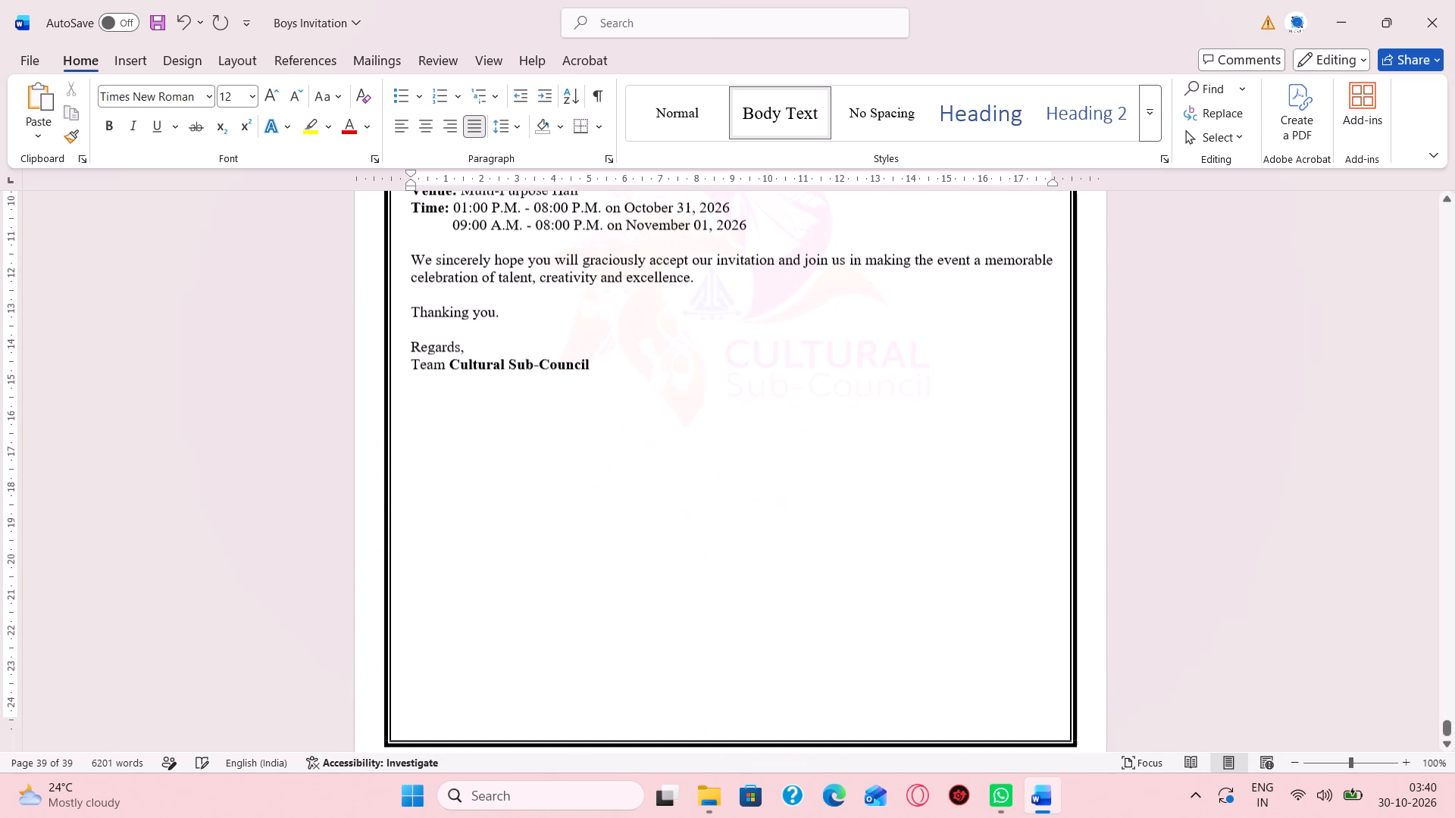
{"action": "scroll", "coordinate": [515, 645], "scroll_direction": "down", "scroll_amount": 2}
{"action": "key", "text": "ctrl+s"}
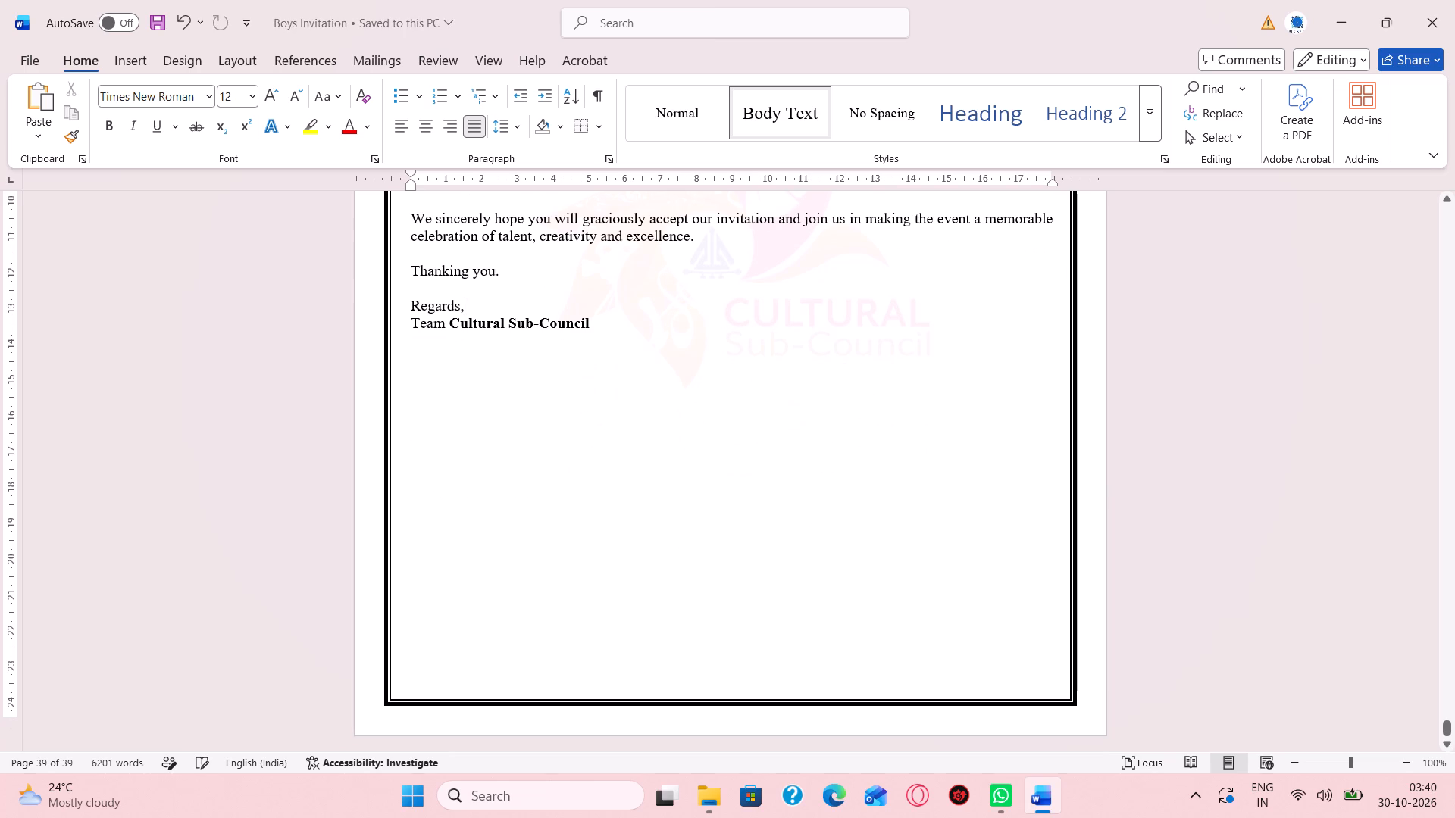
Print the whole document with Microsoft Print to PDF as Boys Invitation.pdf on the Desktop, replacing the existing file.
{"action": "key", "text": "ctrl+p"}
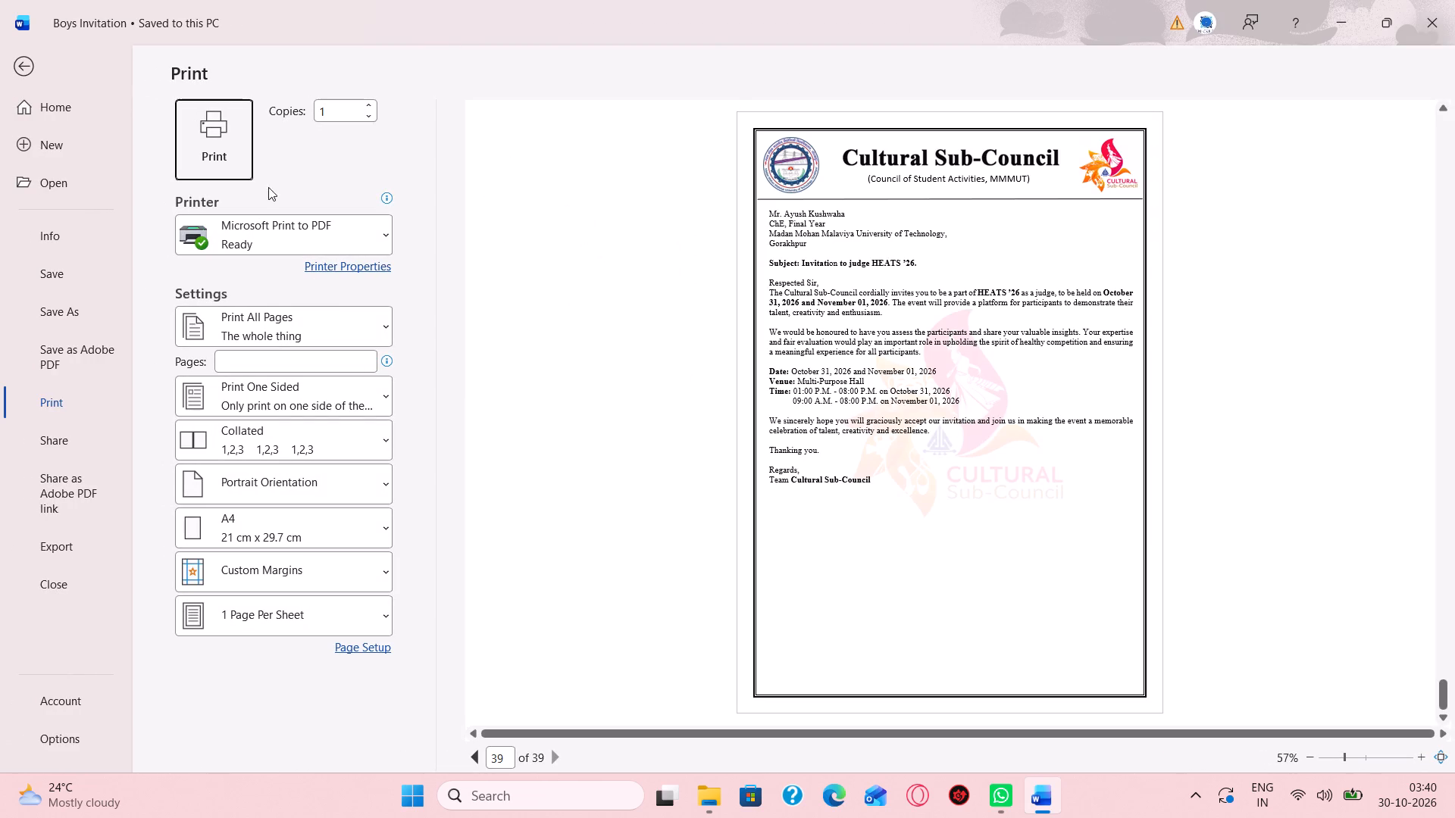
{"action": "left_click", "coordinate": [228, 135]}
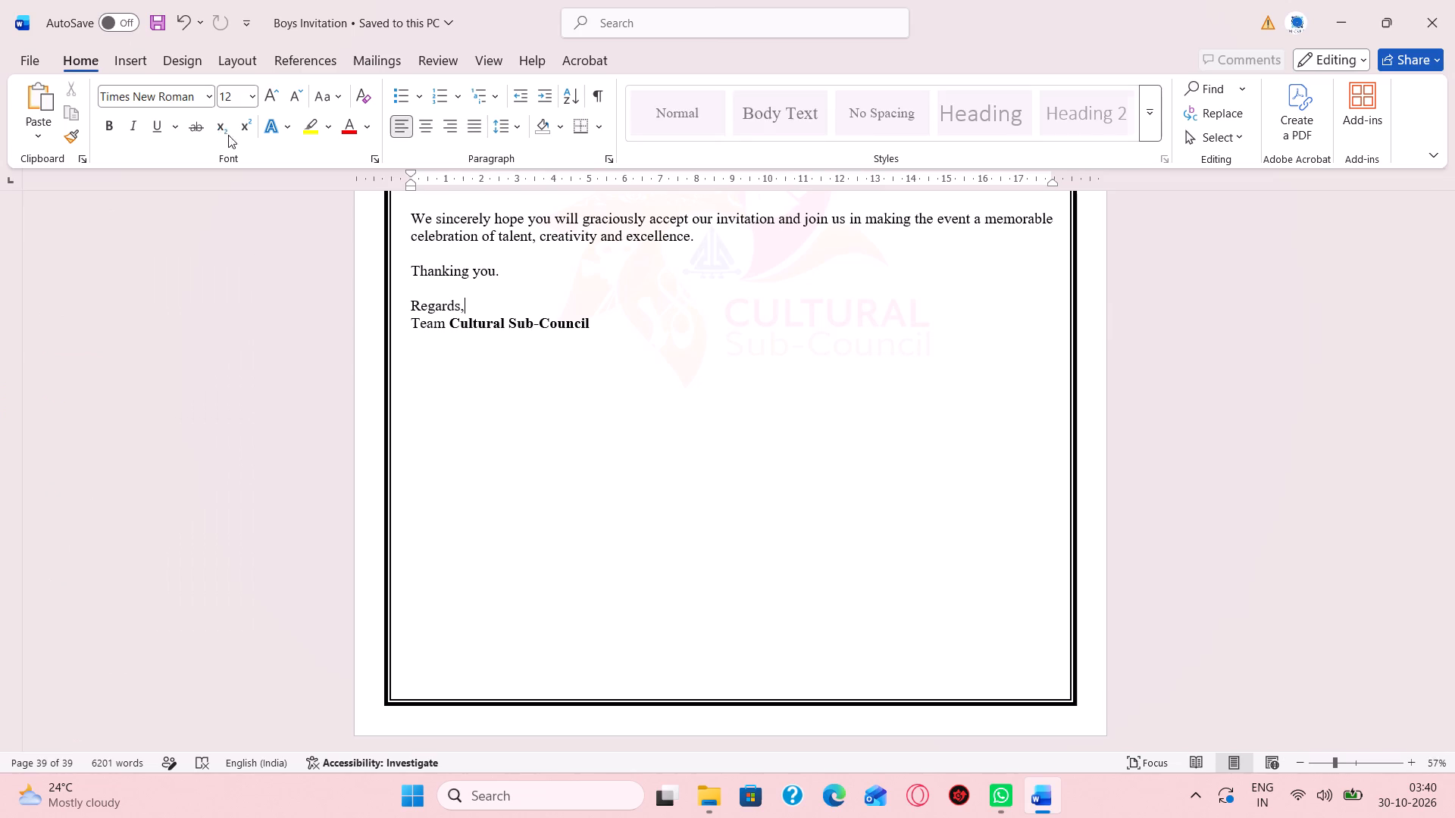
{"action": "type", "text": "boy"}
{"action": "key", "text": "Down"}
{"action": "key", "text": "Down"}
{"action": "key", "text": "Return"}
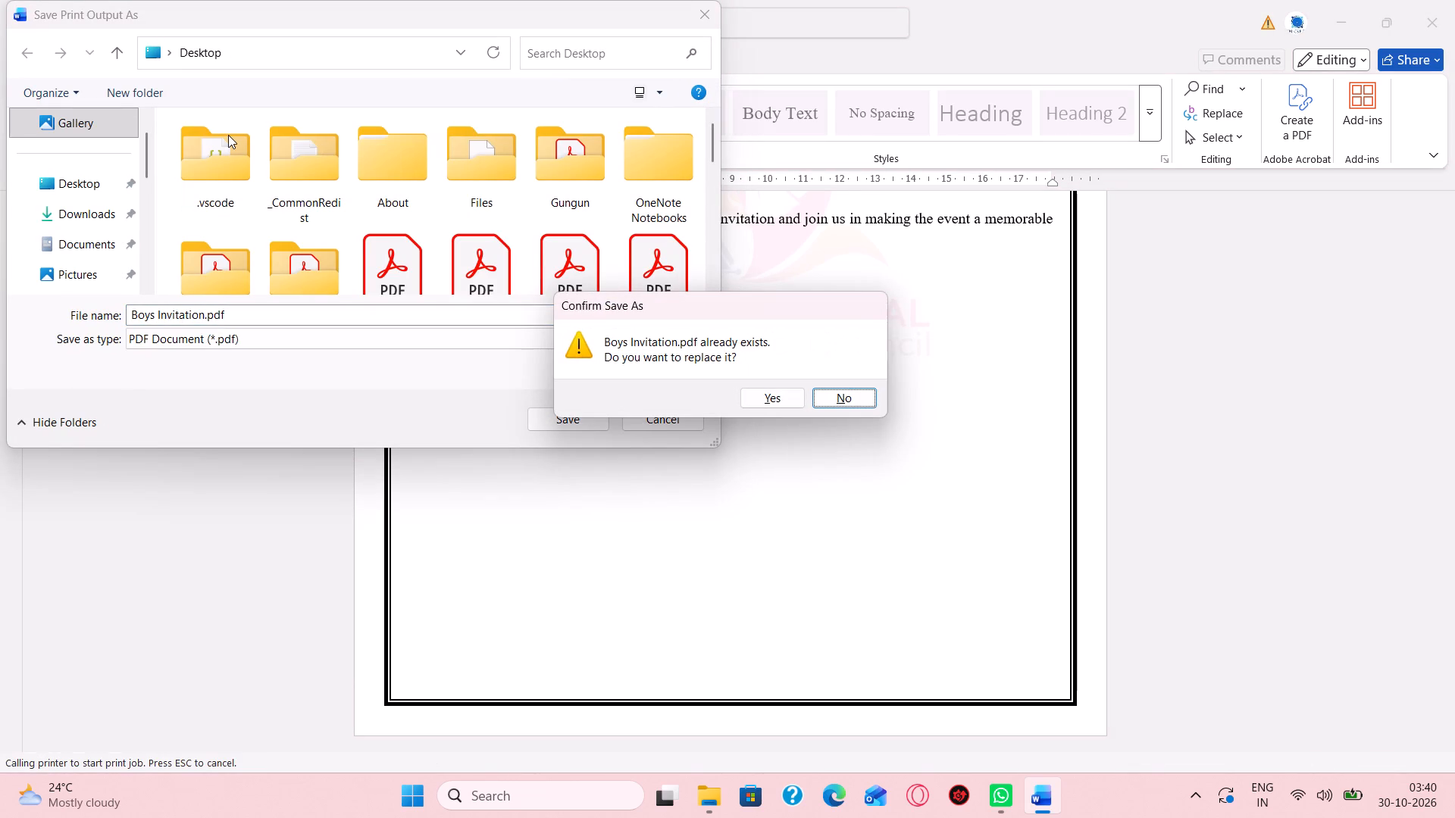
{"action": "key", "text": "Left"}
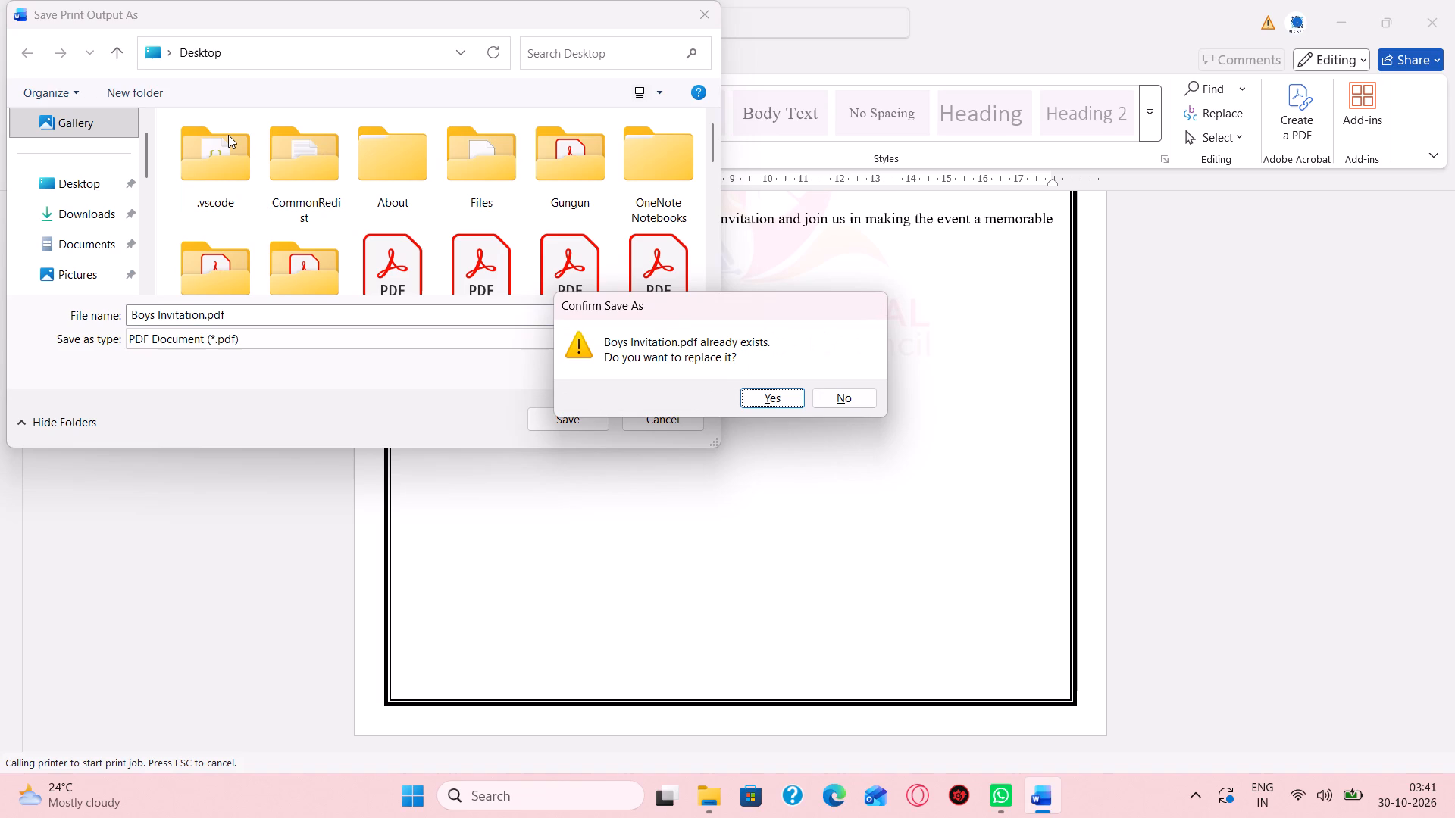
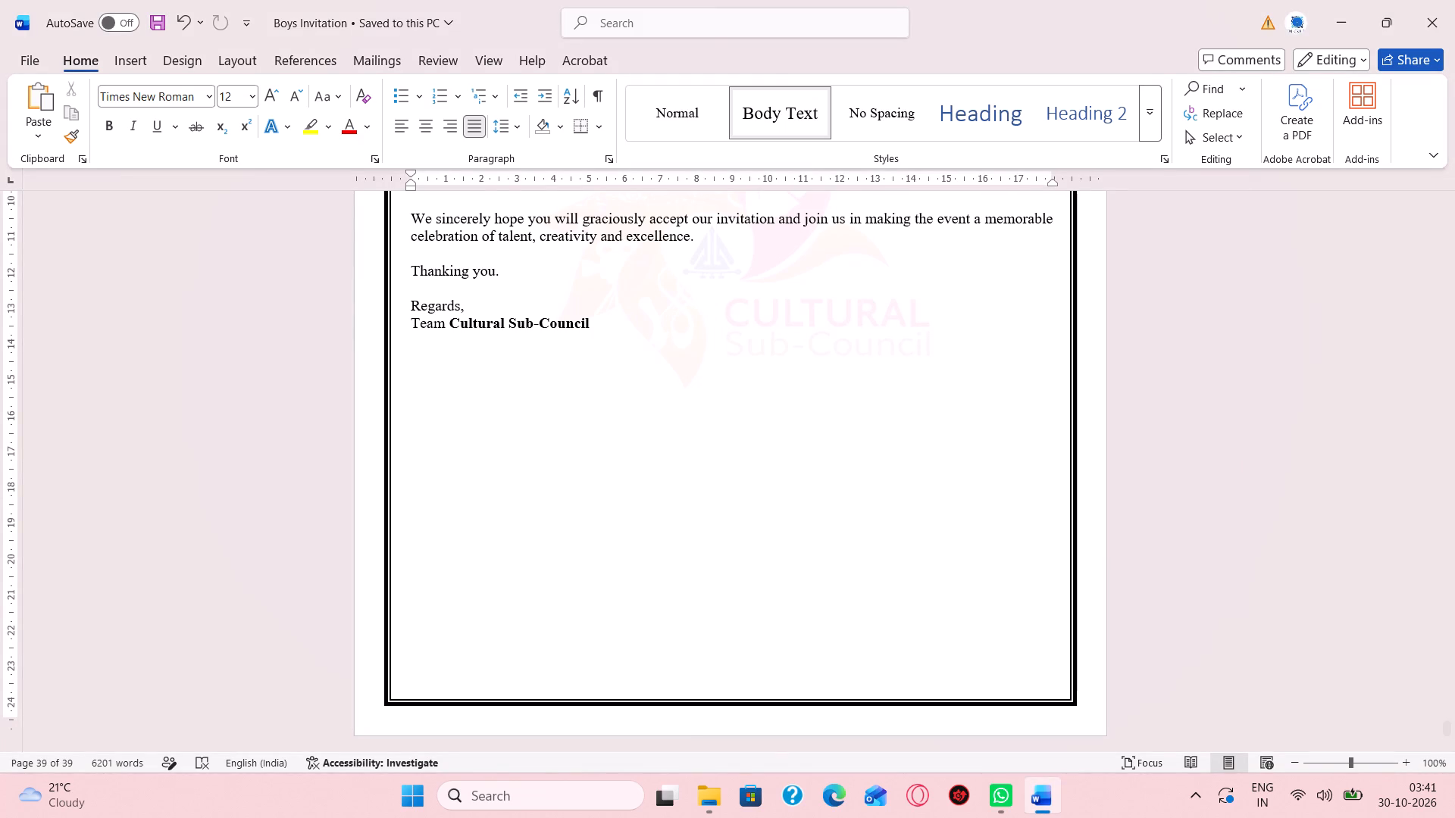
Open the Boys Invitation PDF from the desktop, check the first letter's body and closing lines, and close it.
{"action": "key", "text": "super+d"}
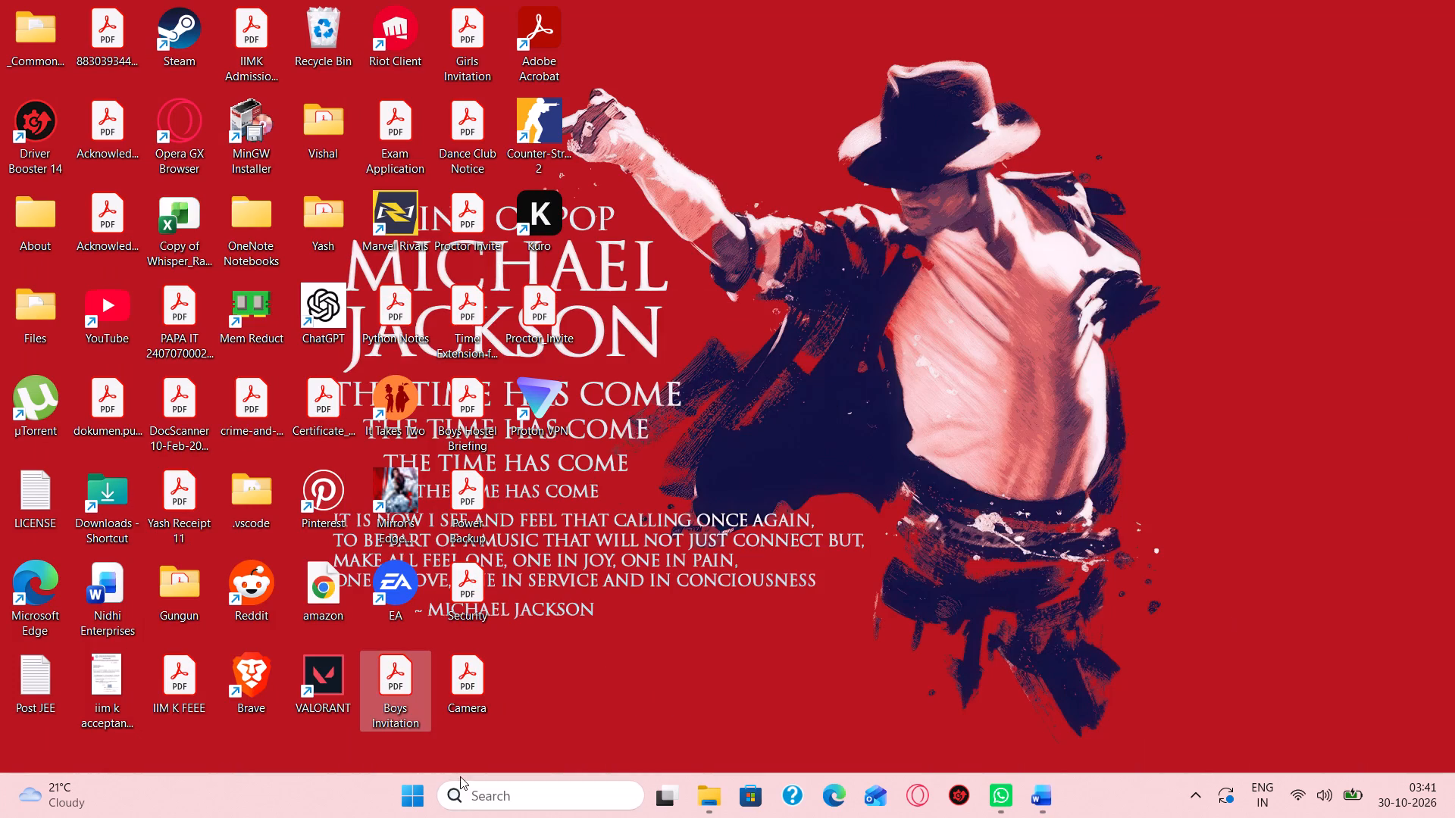
{"action": "double_click", "coordinate": [387, 679]}
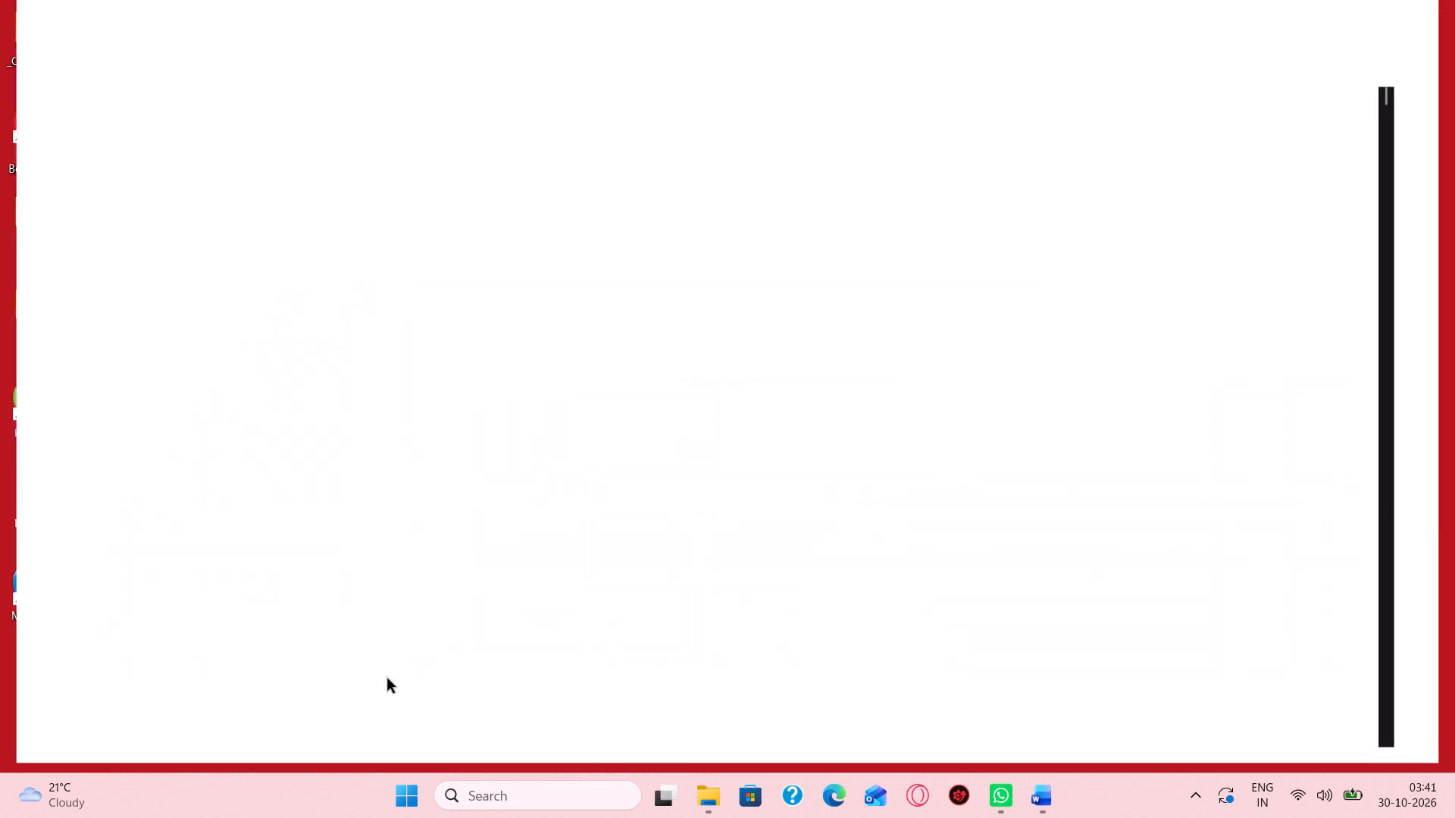
{"action": "scroll", "coordinate": [774, 420], "scroll_direction": "down", "scroll_amount": 1}
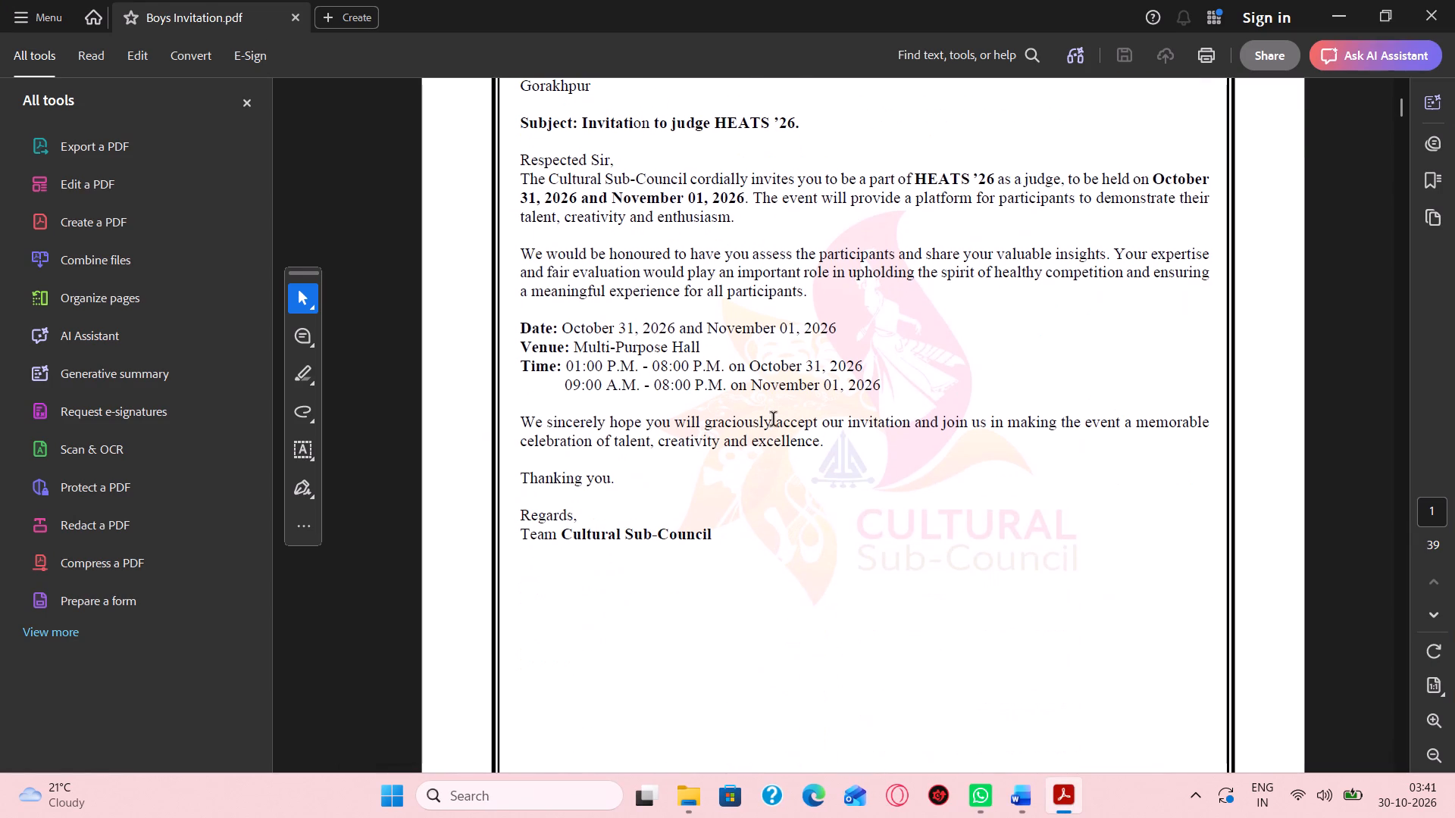
{"action": "scroll", "coordinate": [774, 420], "scroll_direction": "down", "scroll_amount": 1}
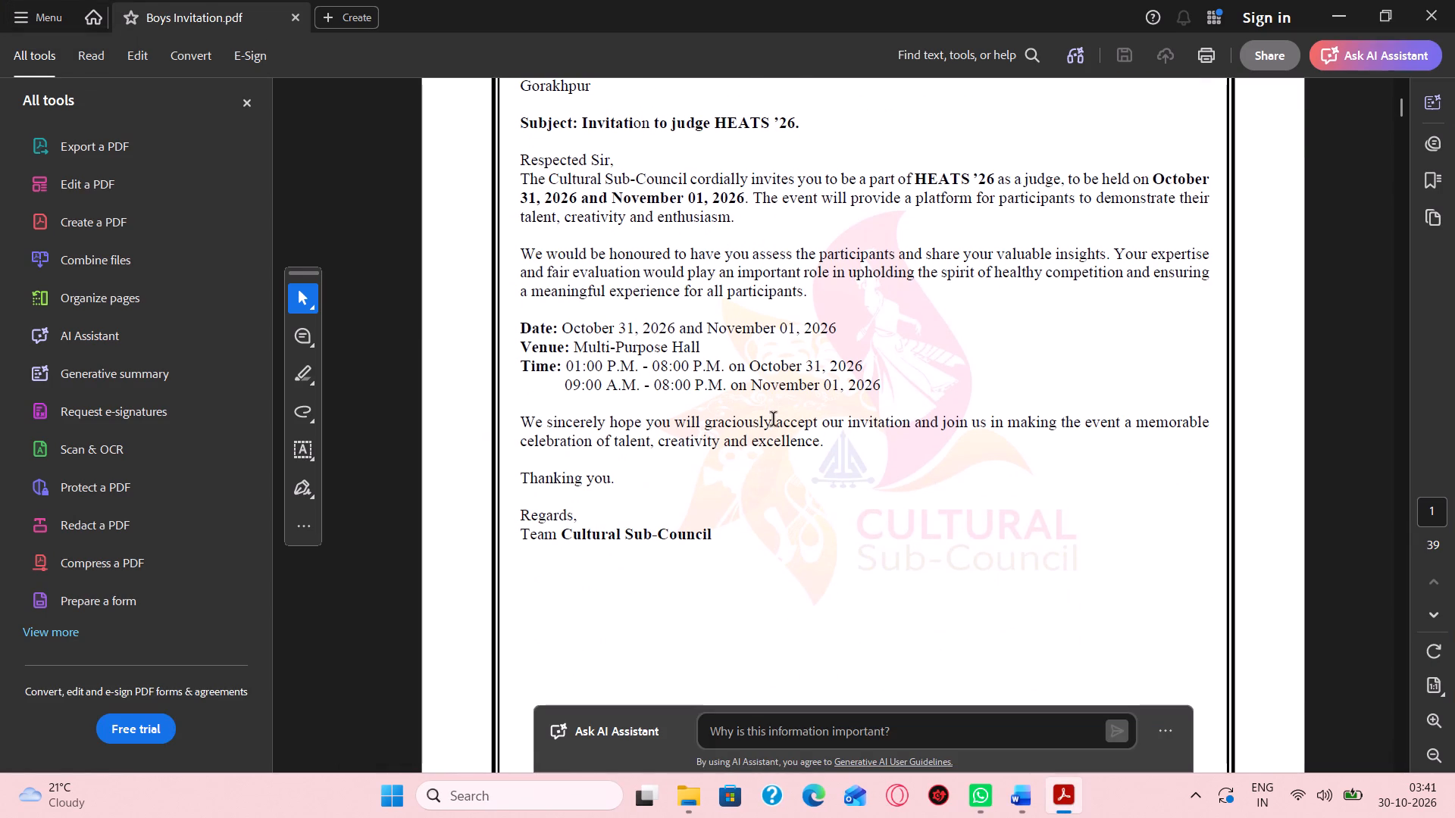
{"action": "scroll", "coordinate": [774, 420], "scroll_direction": "down", "scroll_amount": 3}
{"action": "left_click", "coordinate": [1454, 0]}
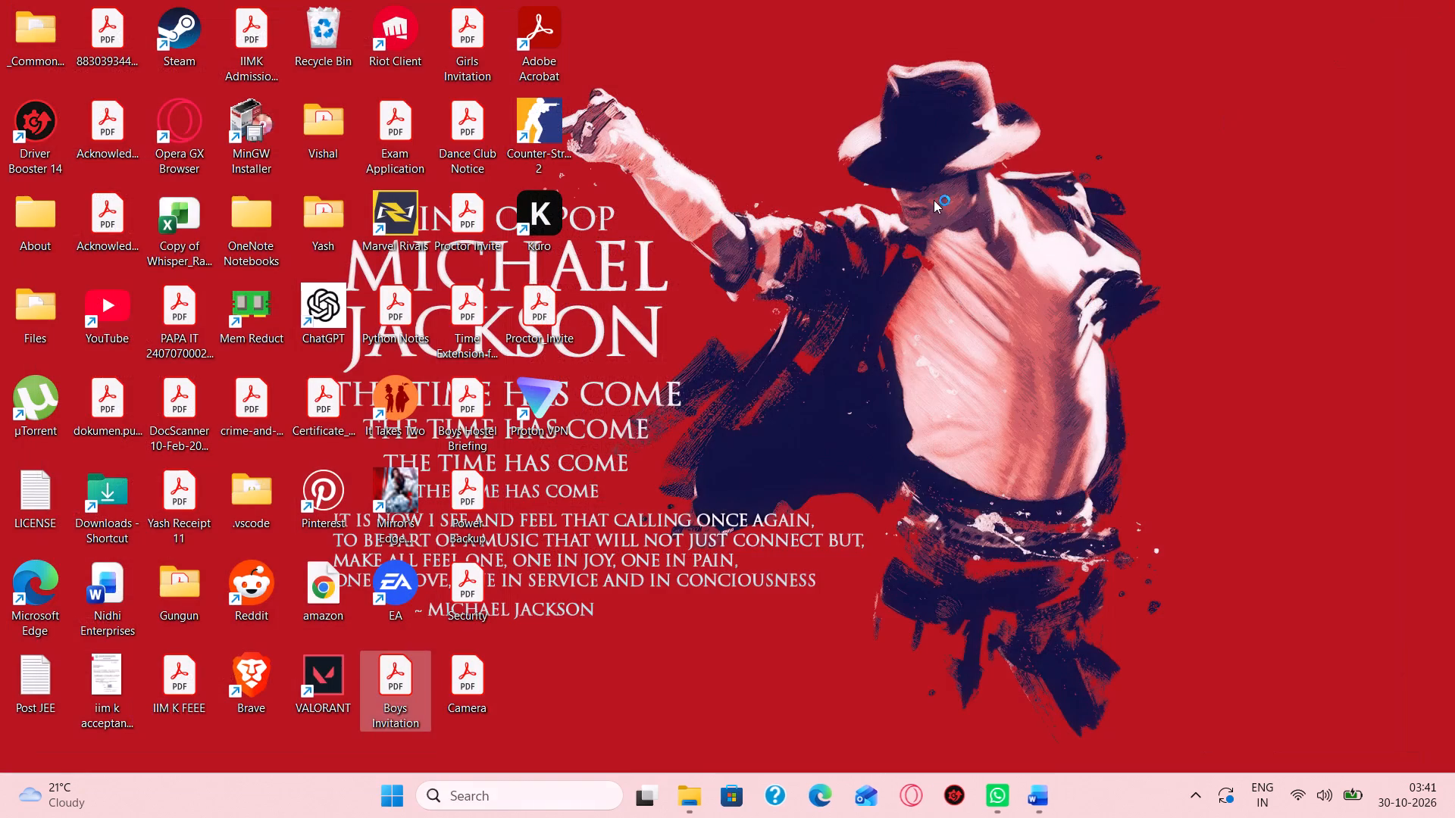
Pick up the Boys Invitation PDF on the desktop and start moving it.
{"action": "left_click", "coordinate": [392, 673]}
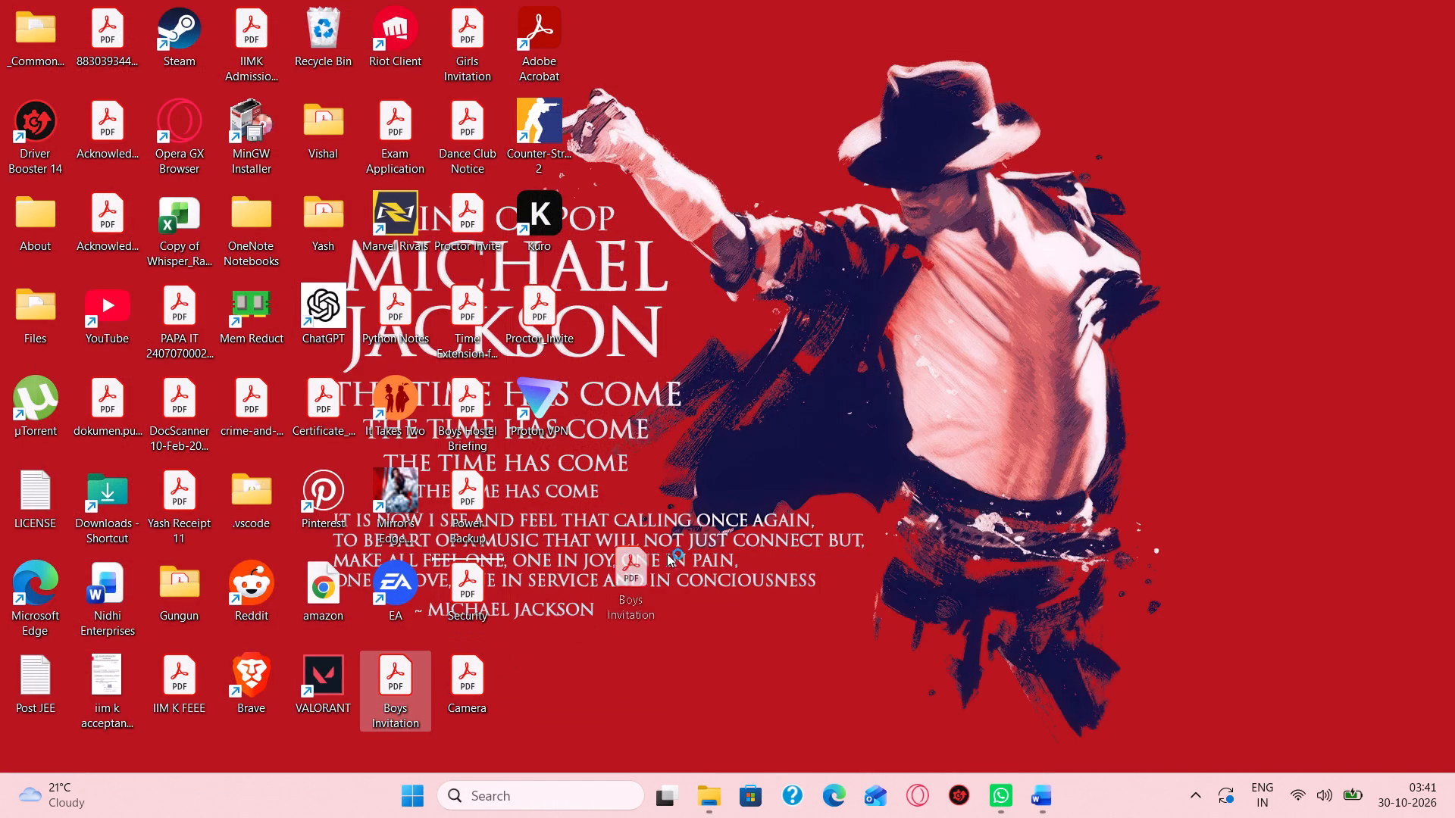
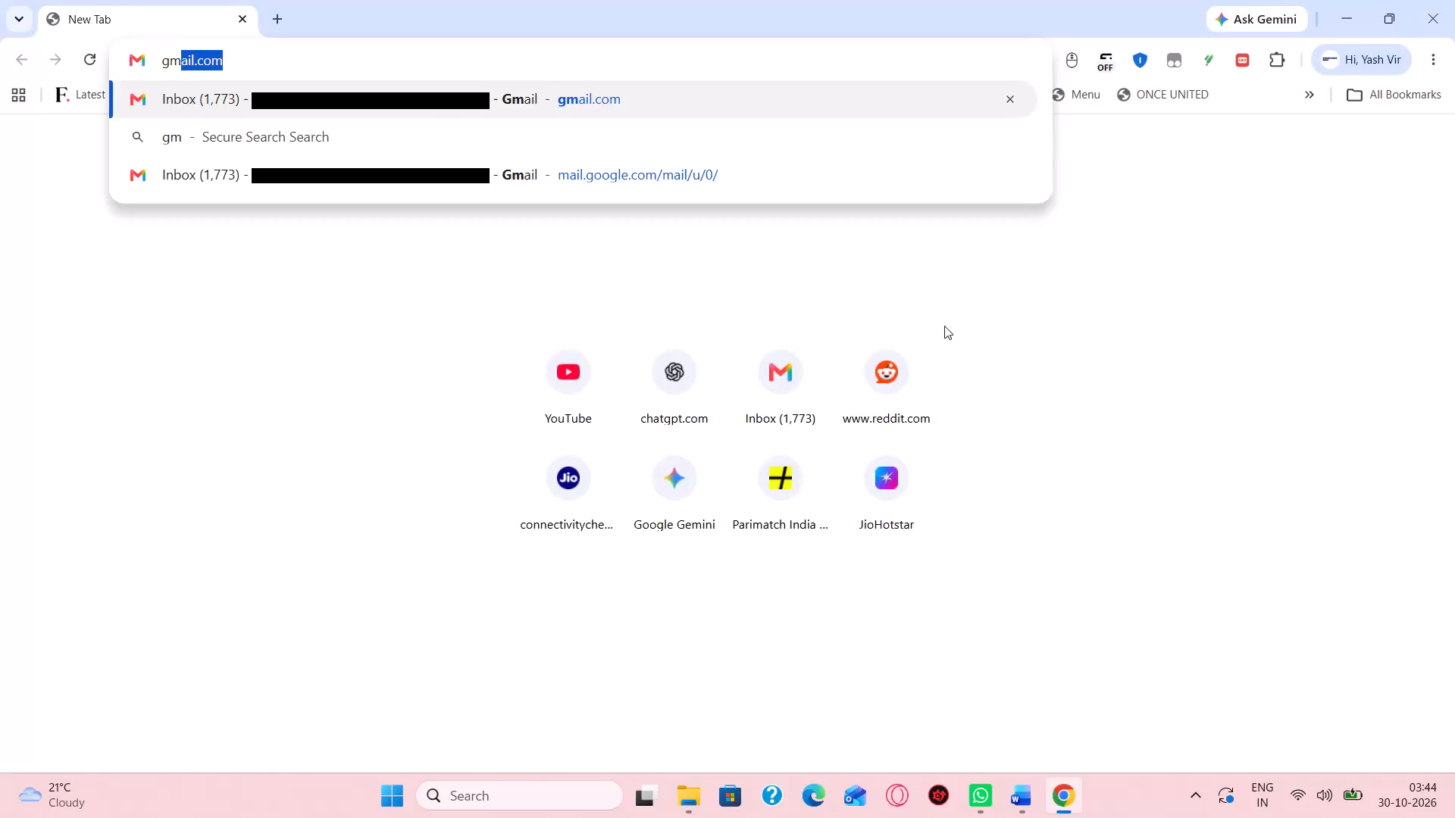
Open the Gmail inbox in Chrome.
{"action": "key", "text": "Return"}
Switch to the WhatsApp window.
{"action": "key", "text": "alt+Tab"}
{"action": "key", "text": "alt+Tab"}
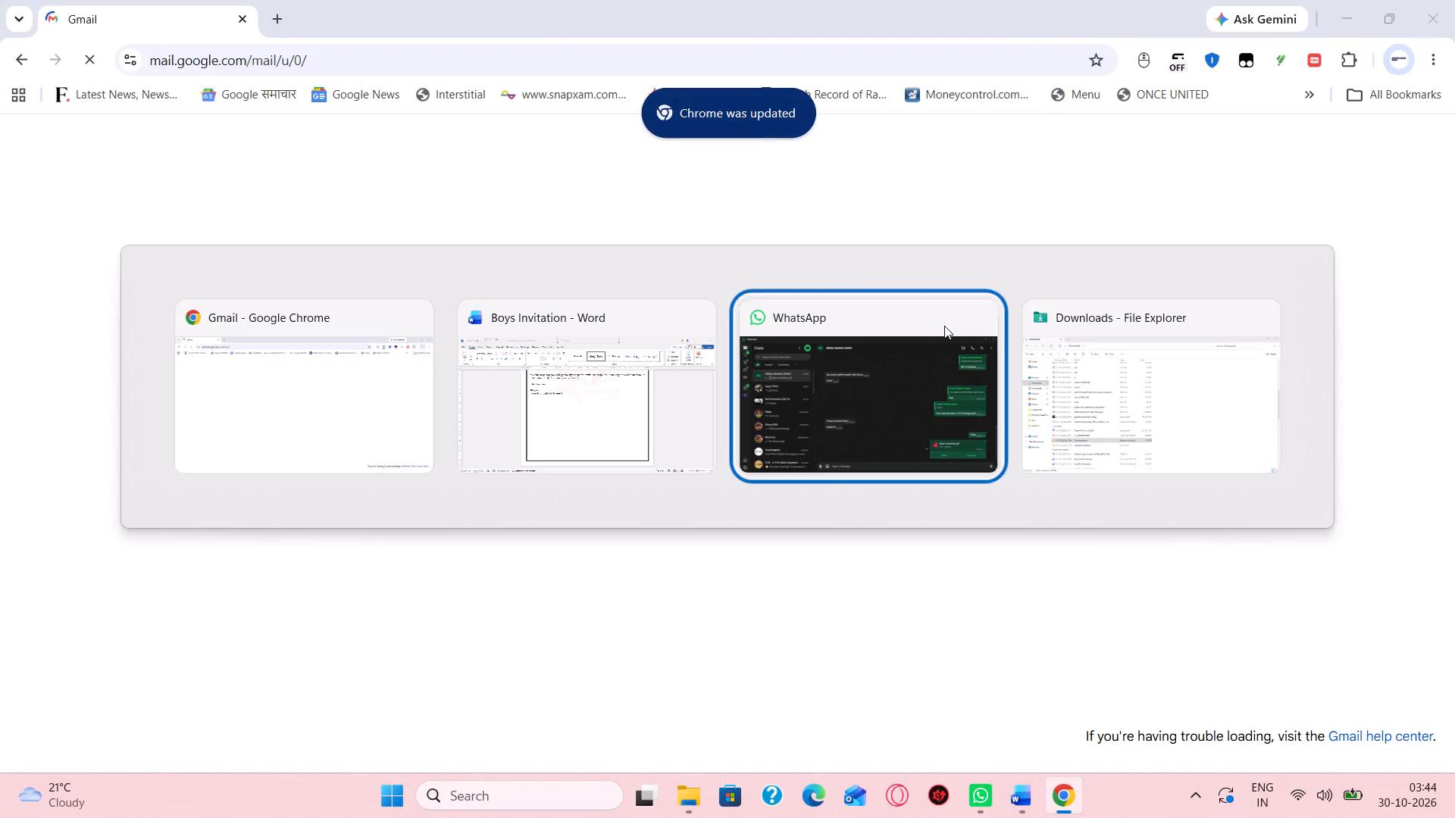
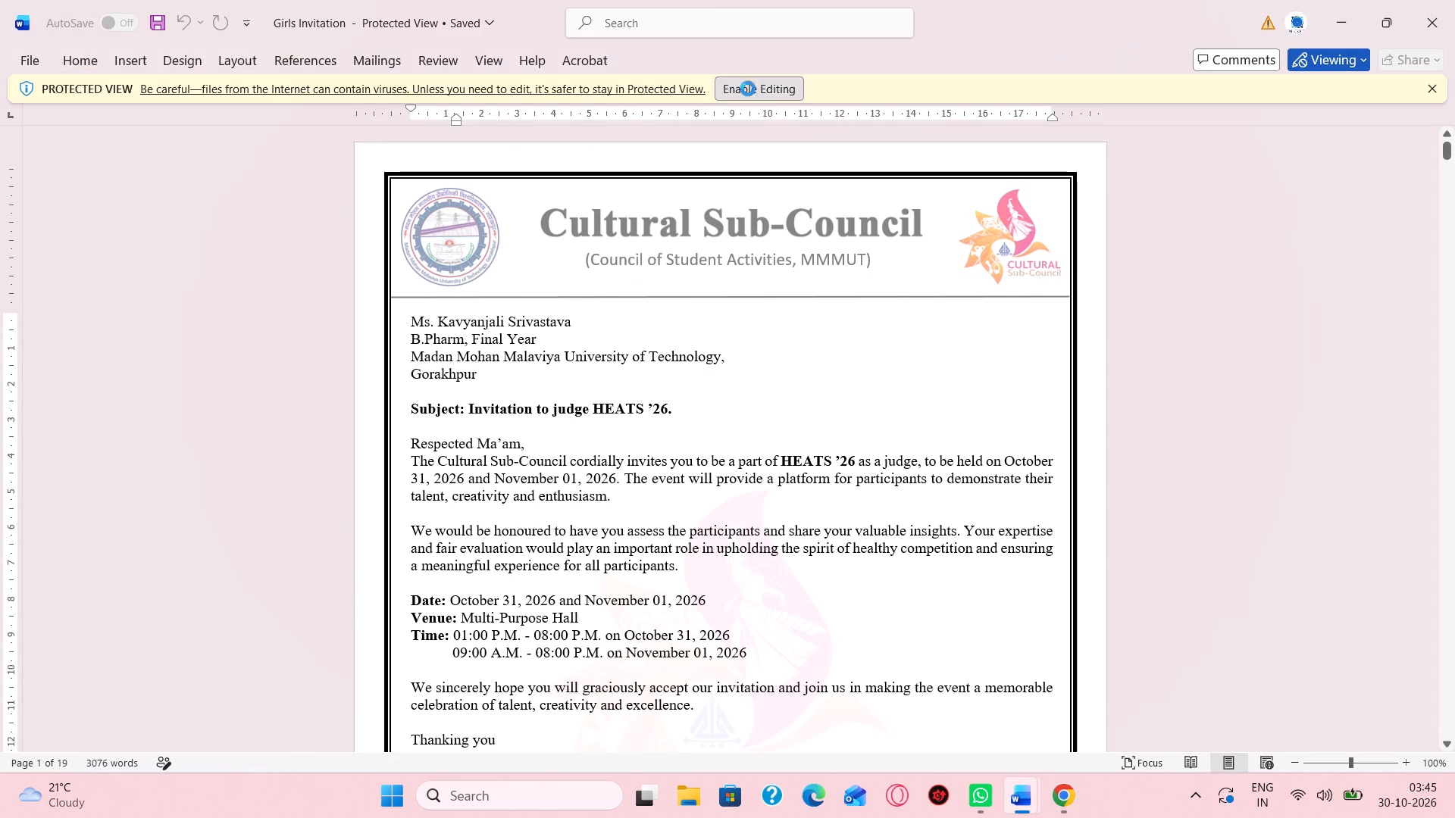
Minimize the Girls Invitation document window to return to the Boys Invitation document.
{"action": "left_click", "coordinate": [1341, 0]}
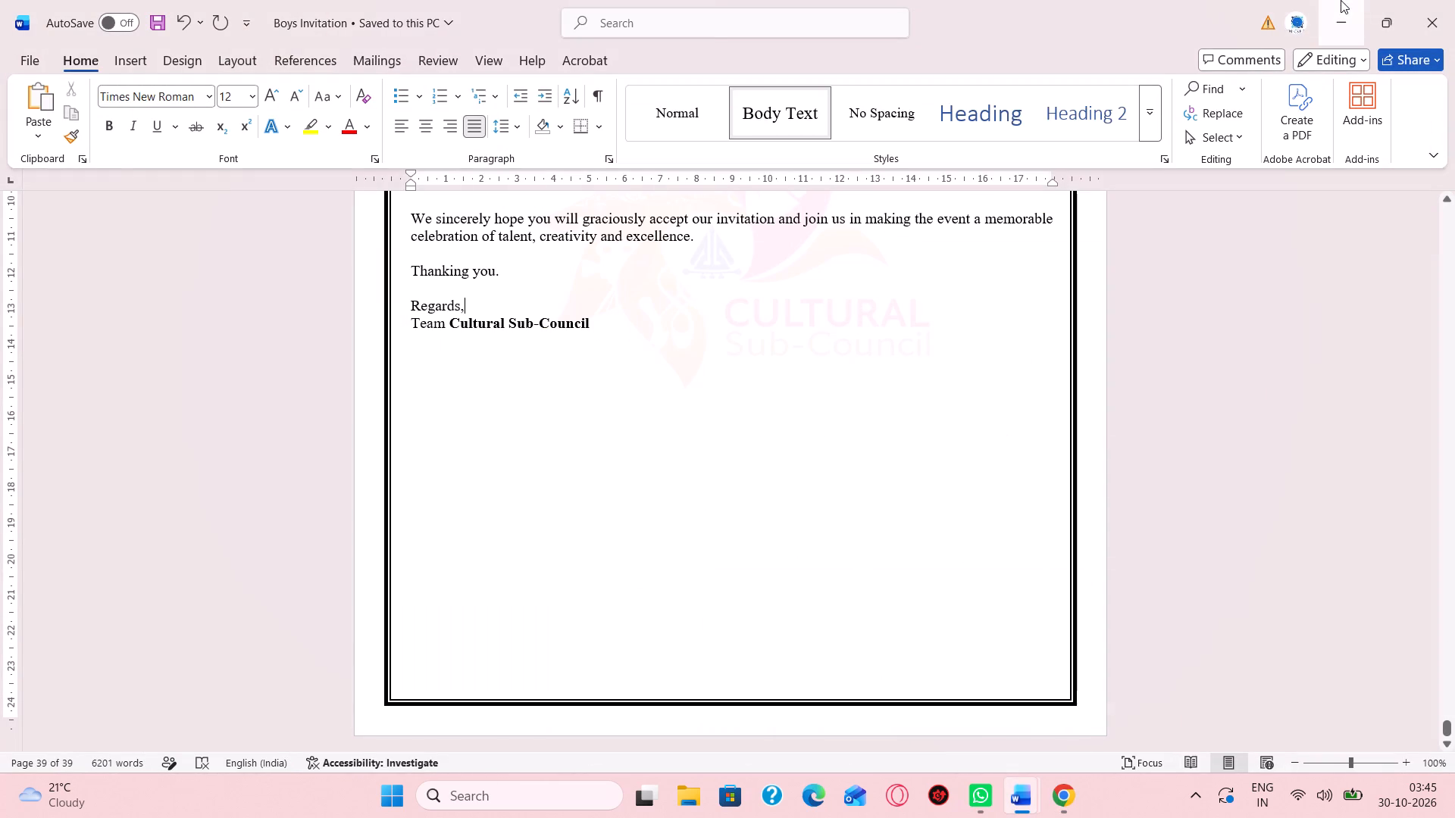
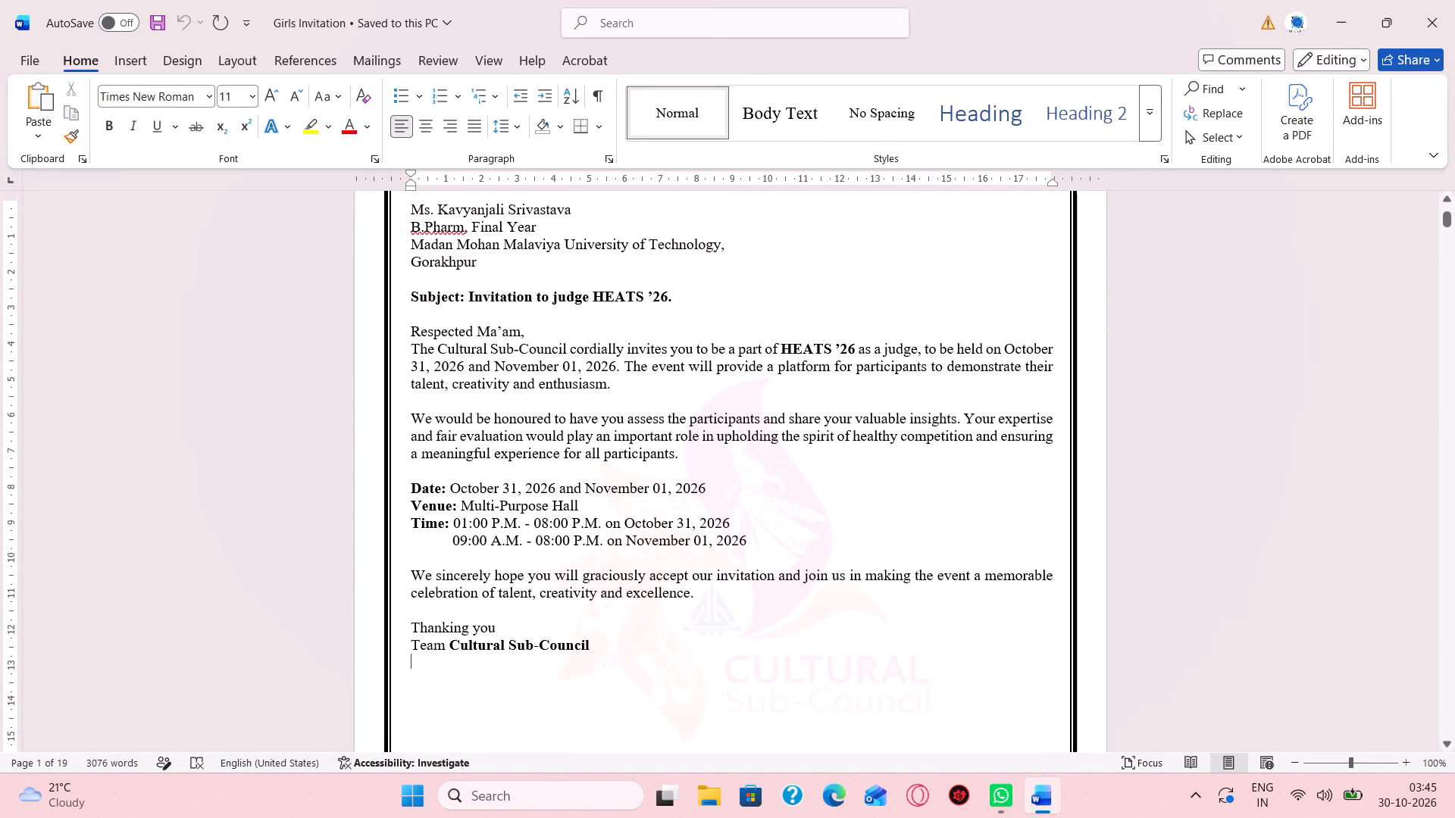
Replace every "on October 31, 2026 and November 01, 2026" with the same text in bold throughout the Girls Invitation letters.
{"action": "left_click_drag", "start_coordinate": [984, 349], "coordinate": [1001, 373]}
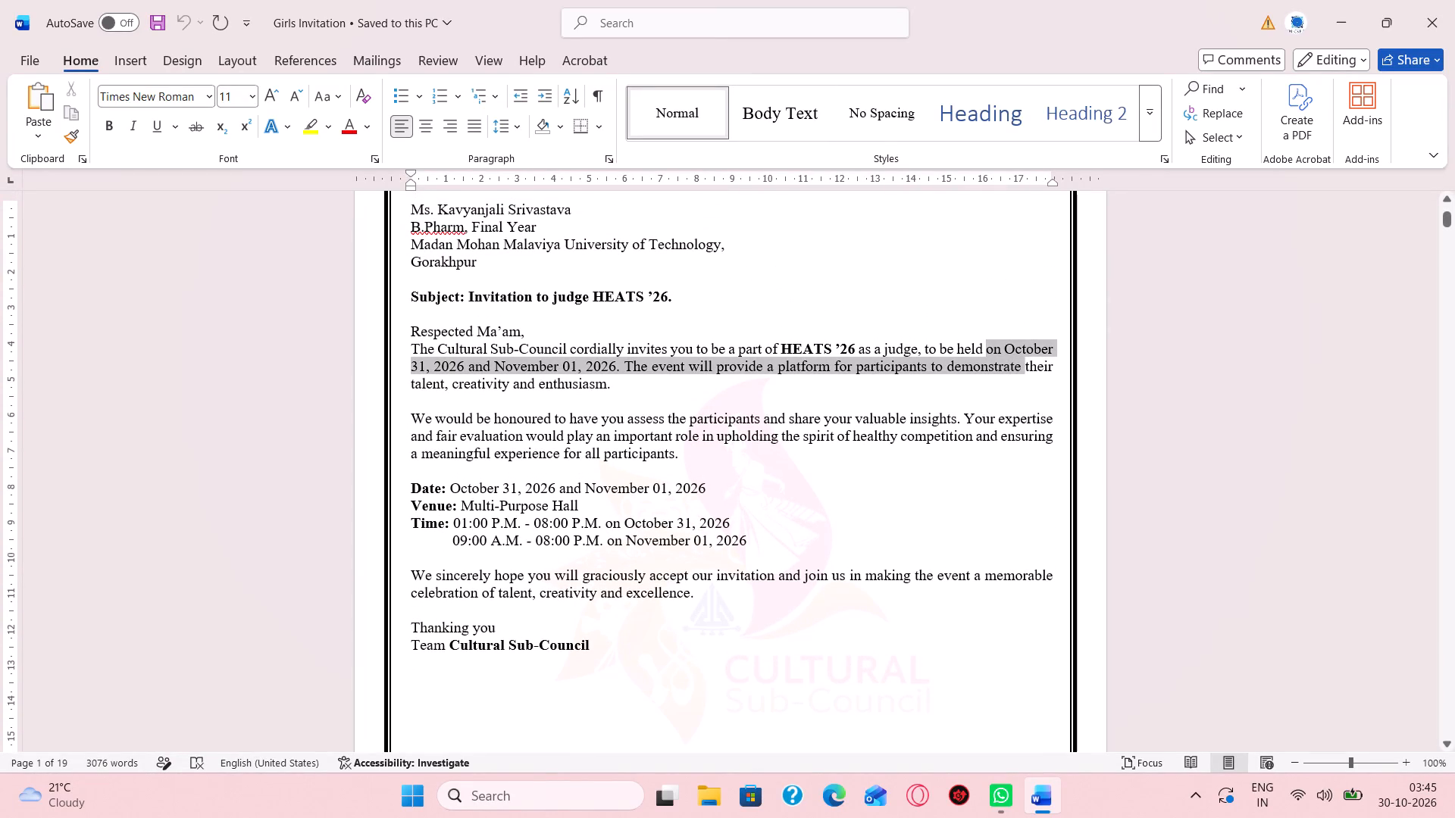
{"action": "left_click_drag", "start_coordinate": [1001, 373], "coordinate": [609, 364]}
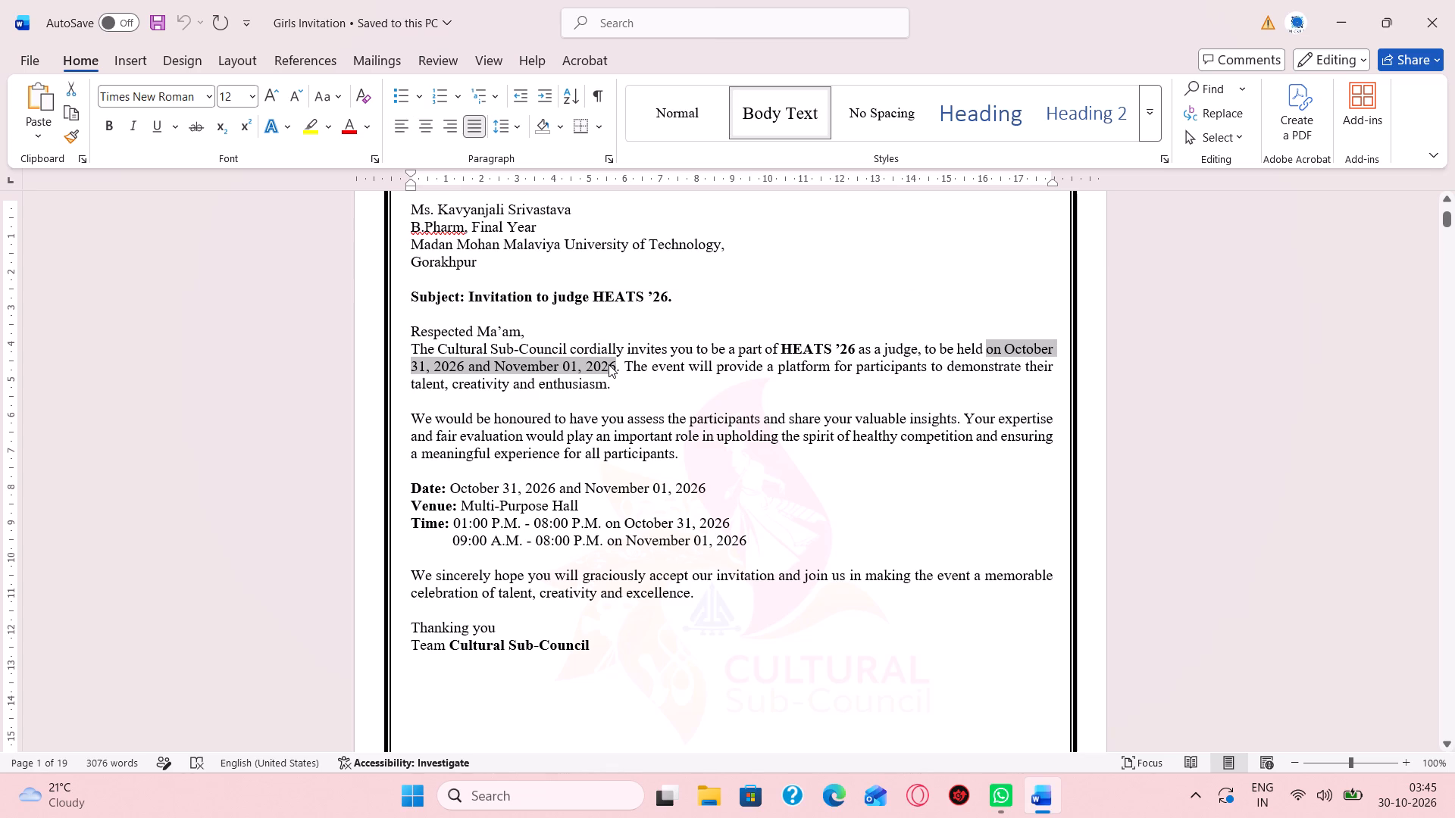
{"action": "key", "text": "ctrl+c"}
{"action": "left_click", "coordinate": [1219, 106]}
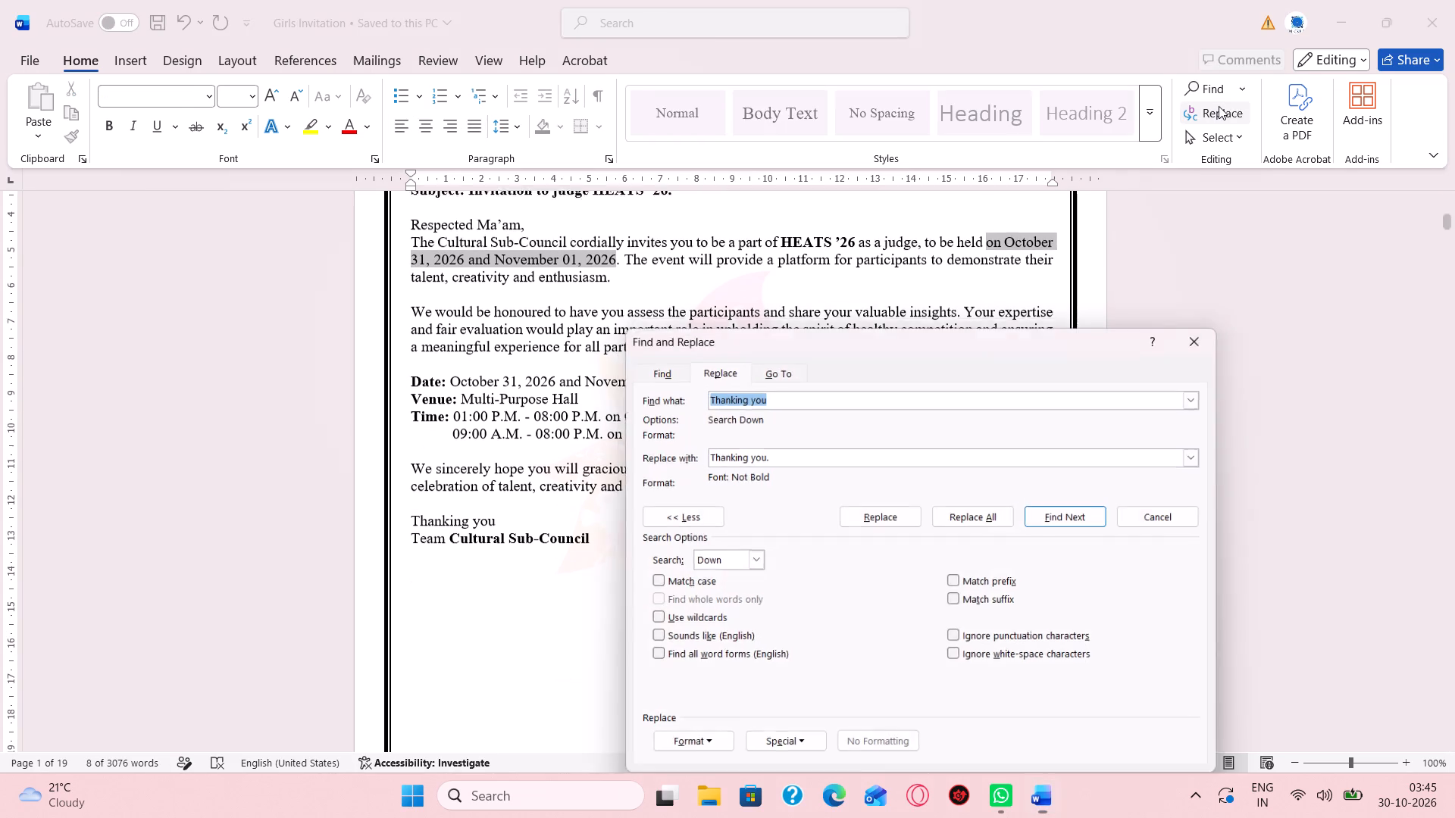
{"action": "key", "text": "ctrl+v"}
{"action": "left_click", "coordinate": [813, 454]}
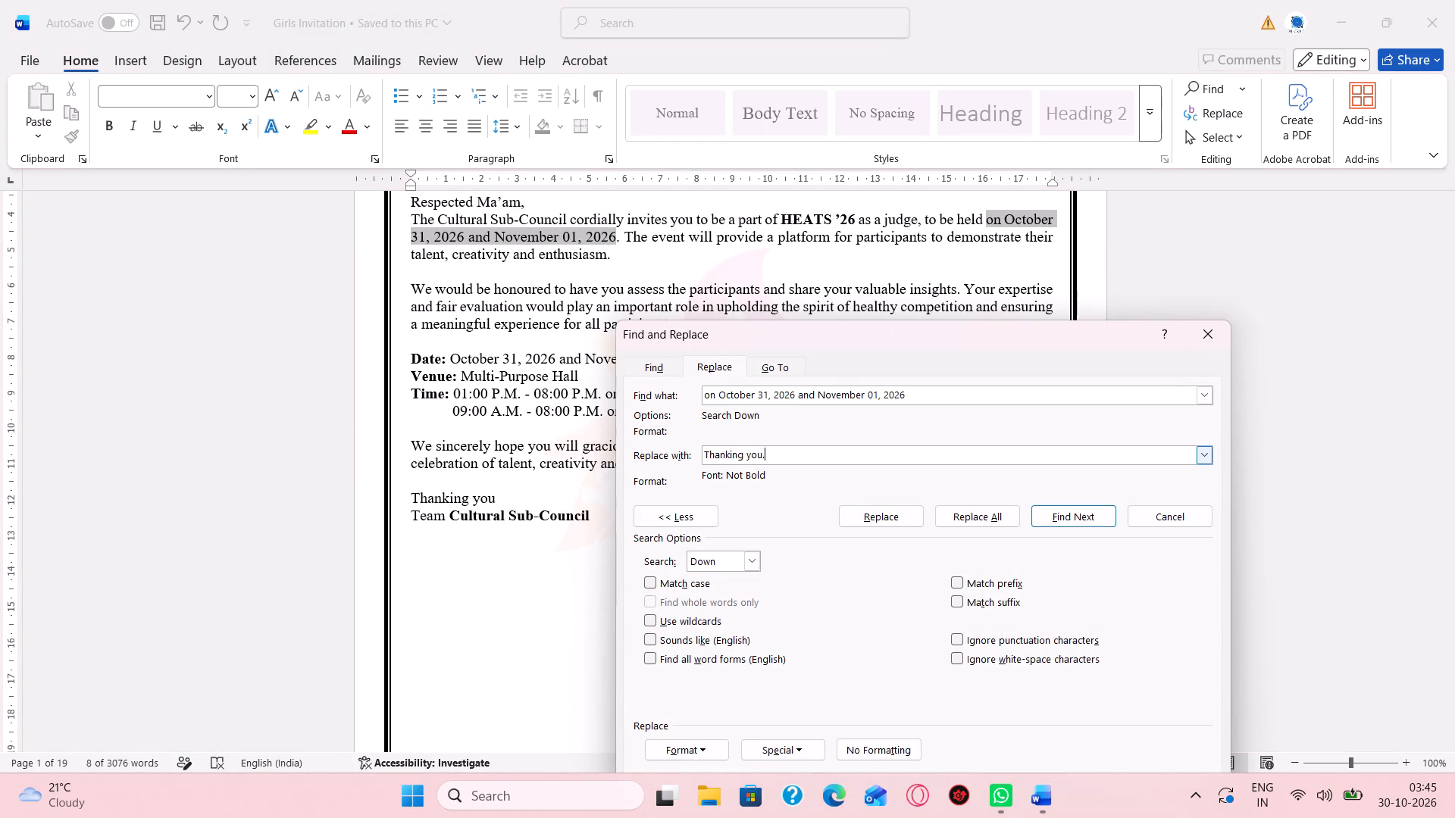
{"action": "key", "text": "ctrl+a"}
{"action": "key", "text": "ctrl+v"}
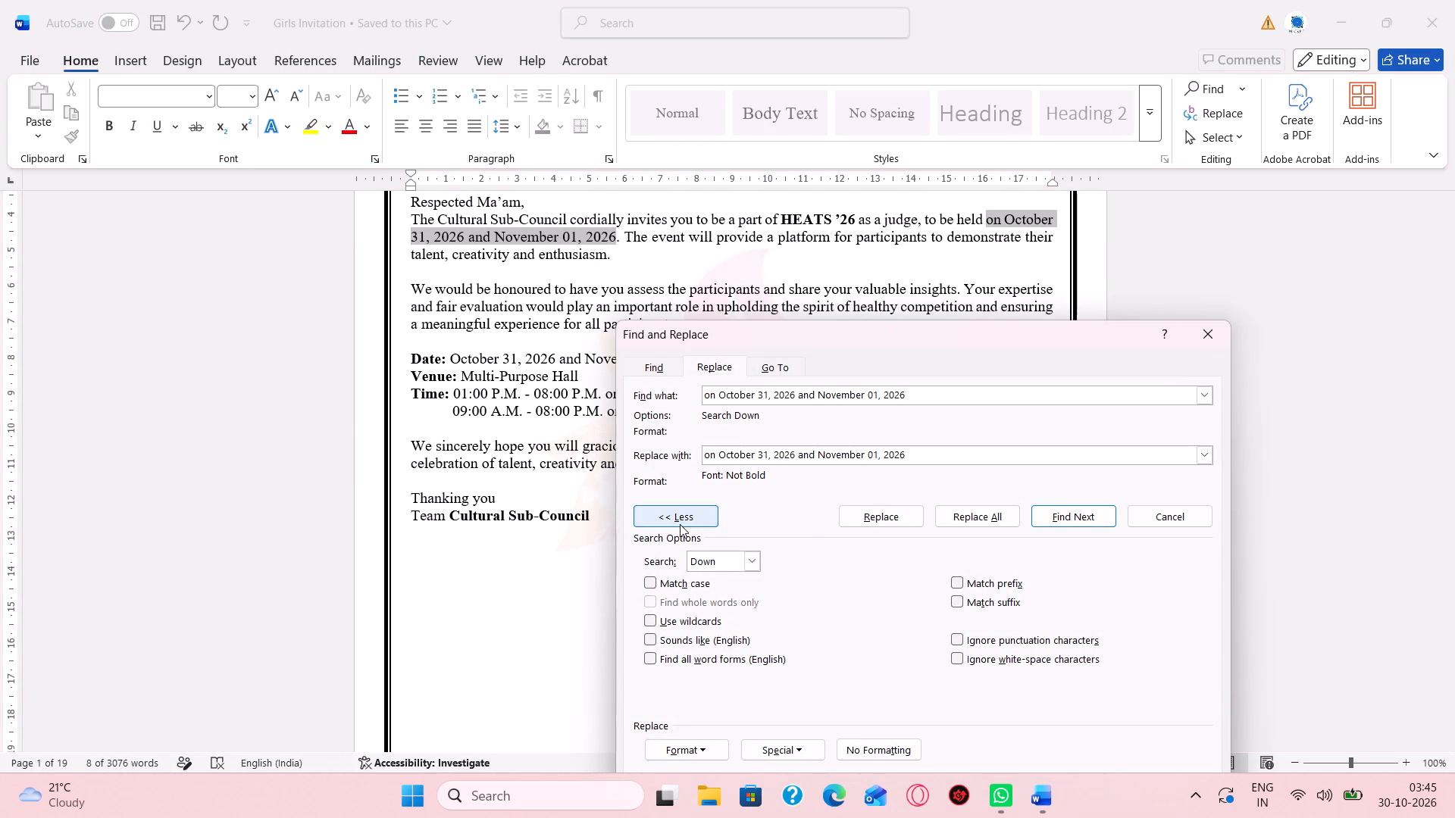
{"action": "left_click", "coordinate": [698, 745]}
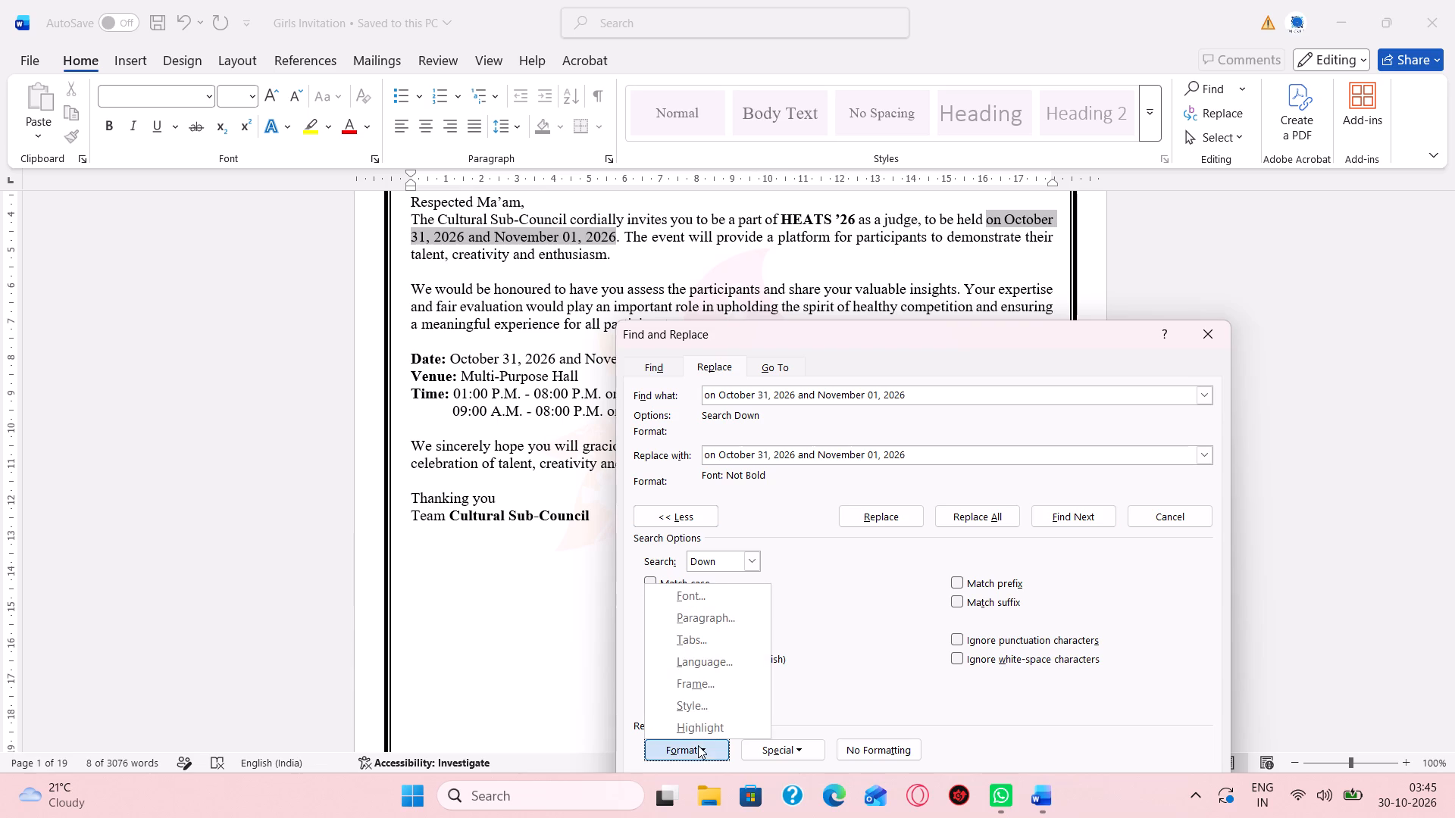
{"action": "left_click", "coordinate": [732, 598]}
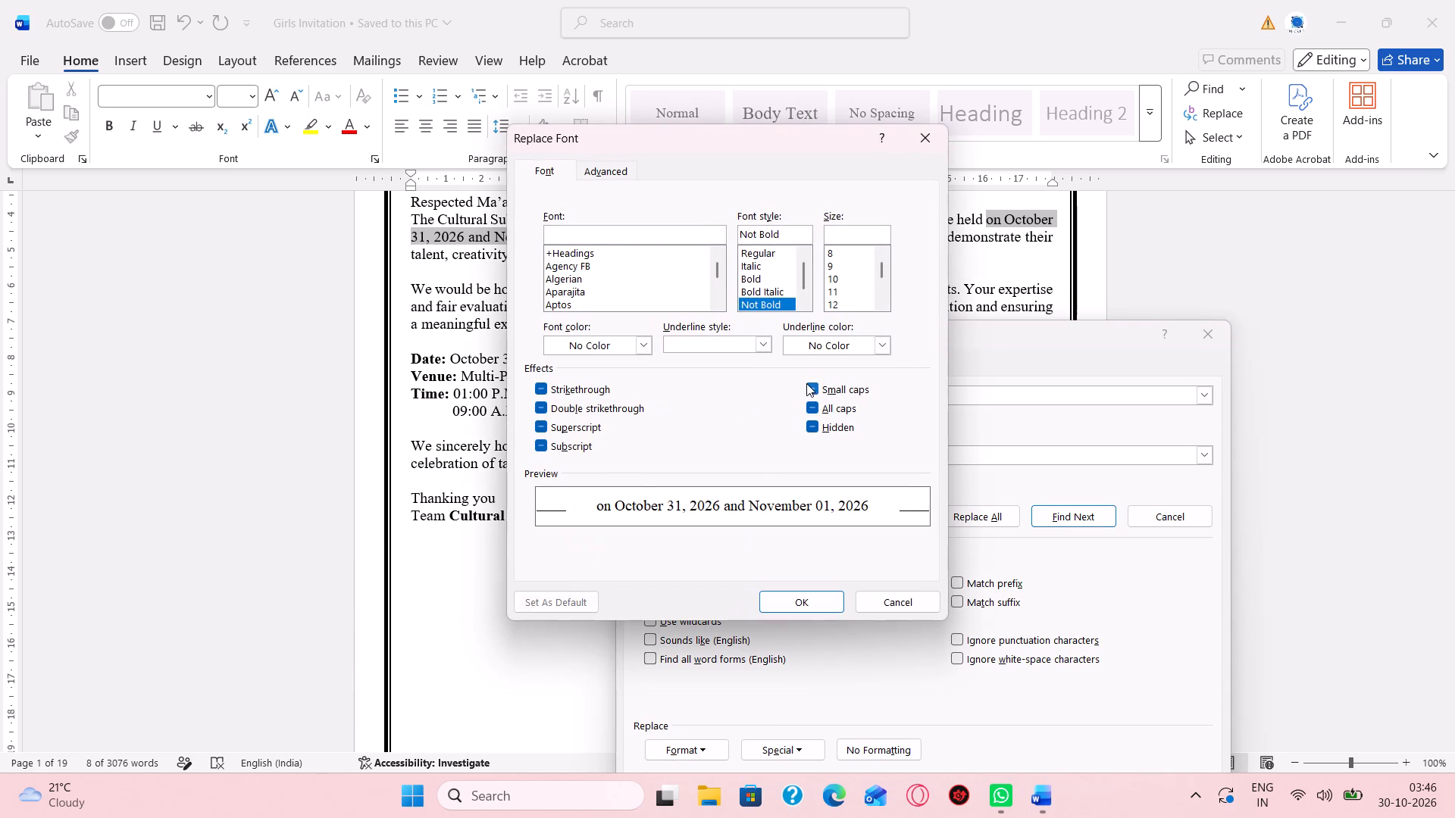
{"action": "left_click", "coordinate": [756, 272]}
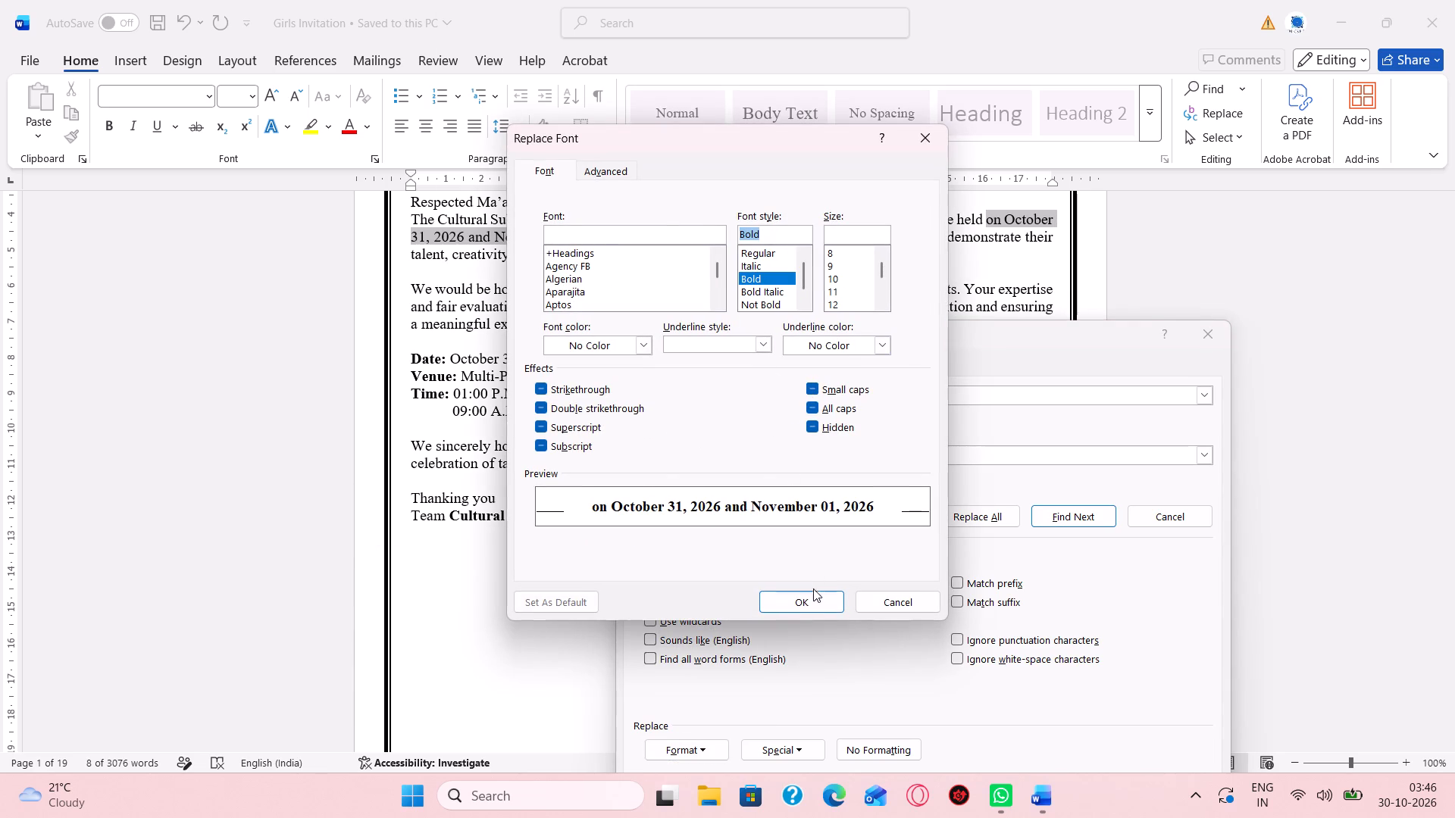
{"action": "left_click", "coordinate": [814, 592]}
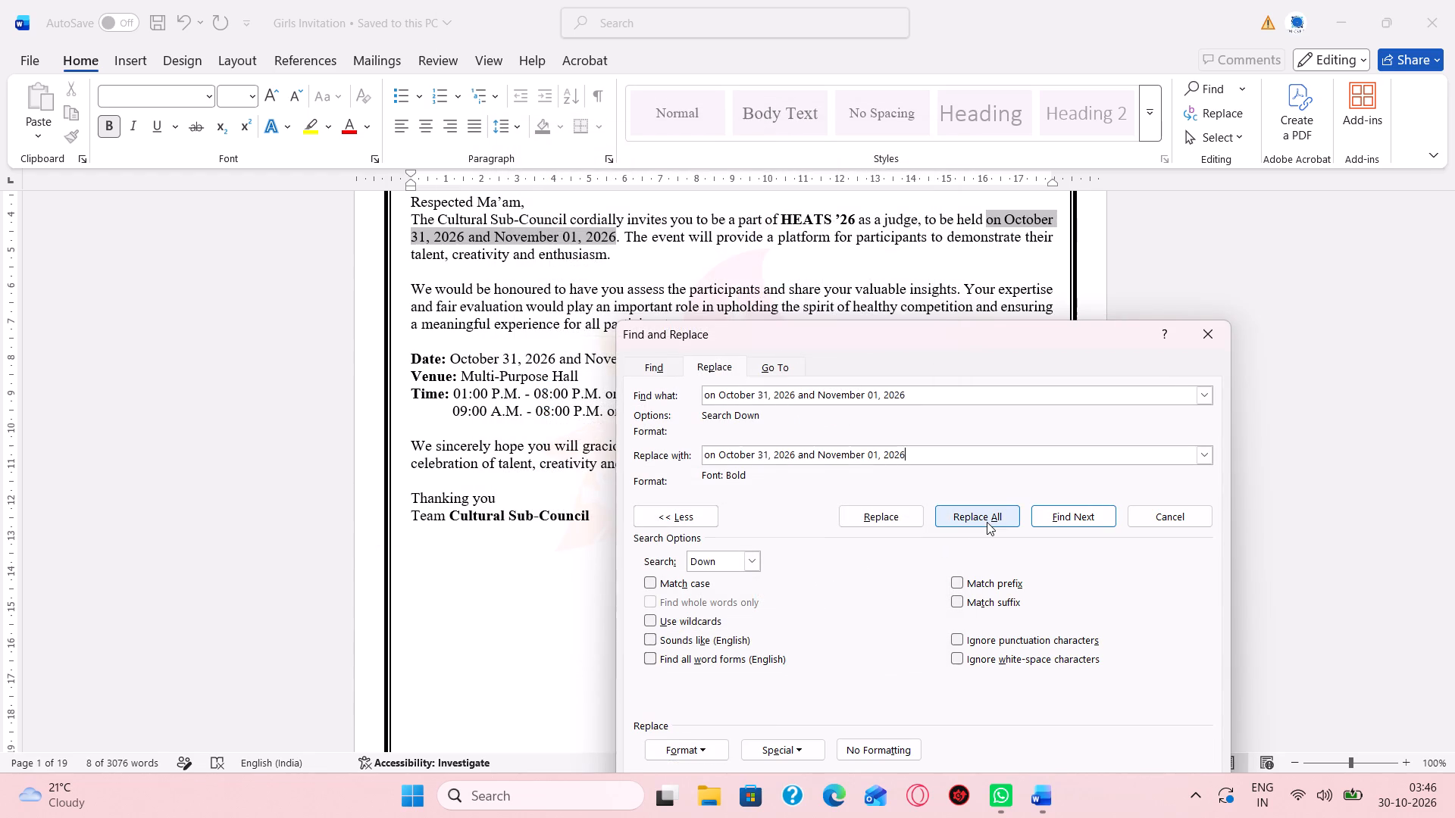
{"action": "left_click", "coordinate": [985, 522]}
{"action": "left_click", "coordinate": [971, 610]}
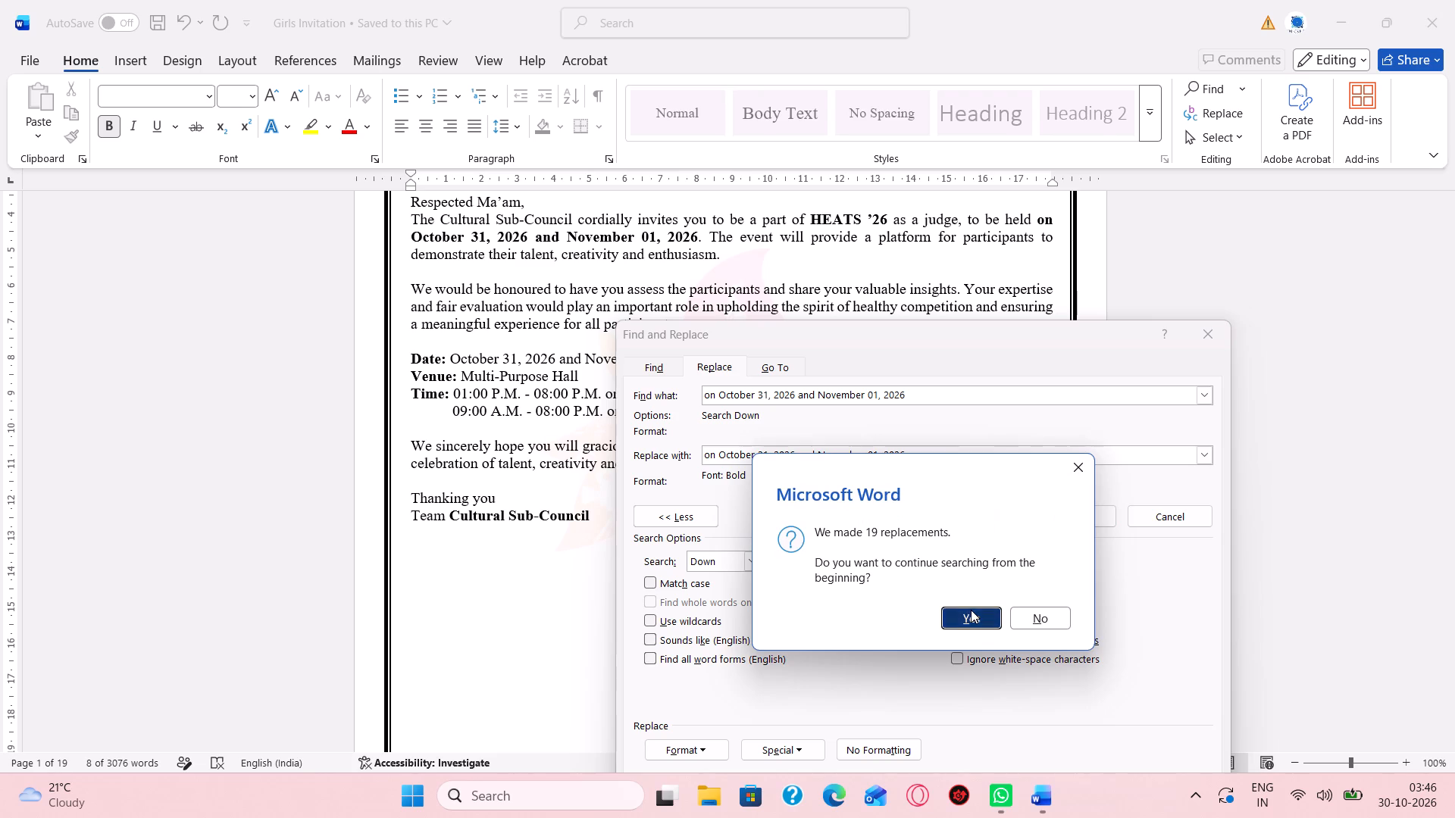
{"action": "left_click", "coordinate": [1022, 602]}
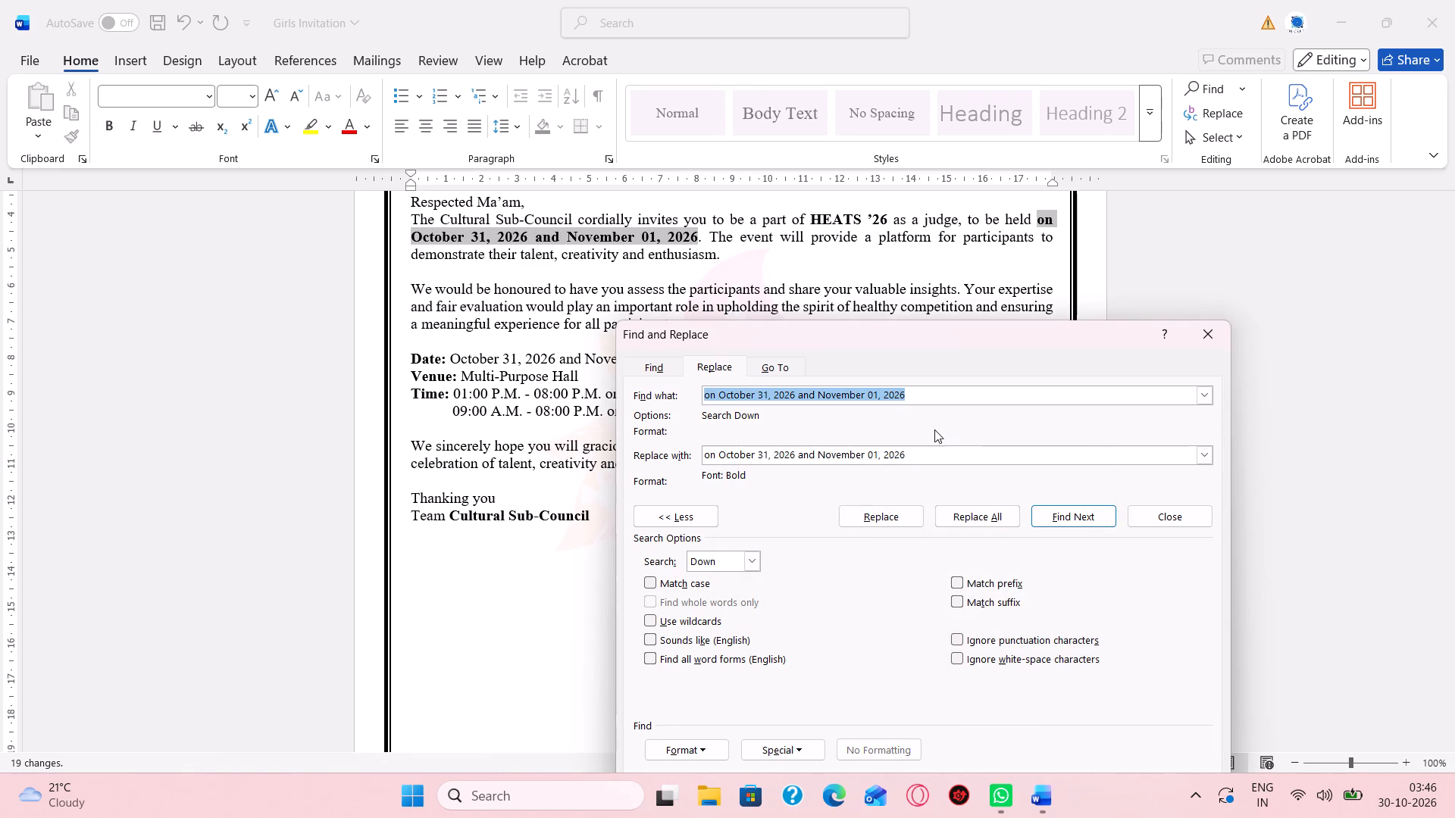
Replace every "on" with "on" in Not Bold font style throughout the document, and close Find and Replace.
{"action": "type", "text": "on"}
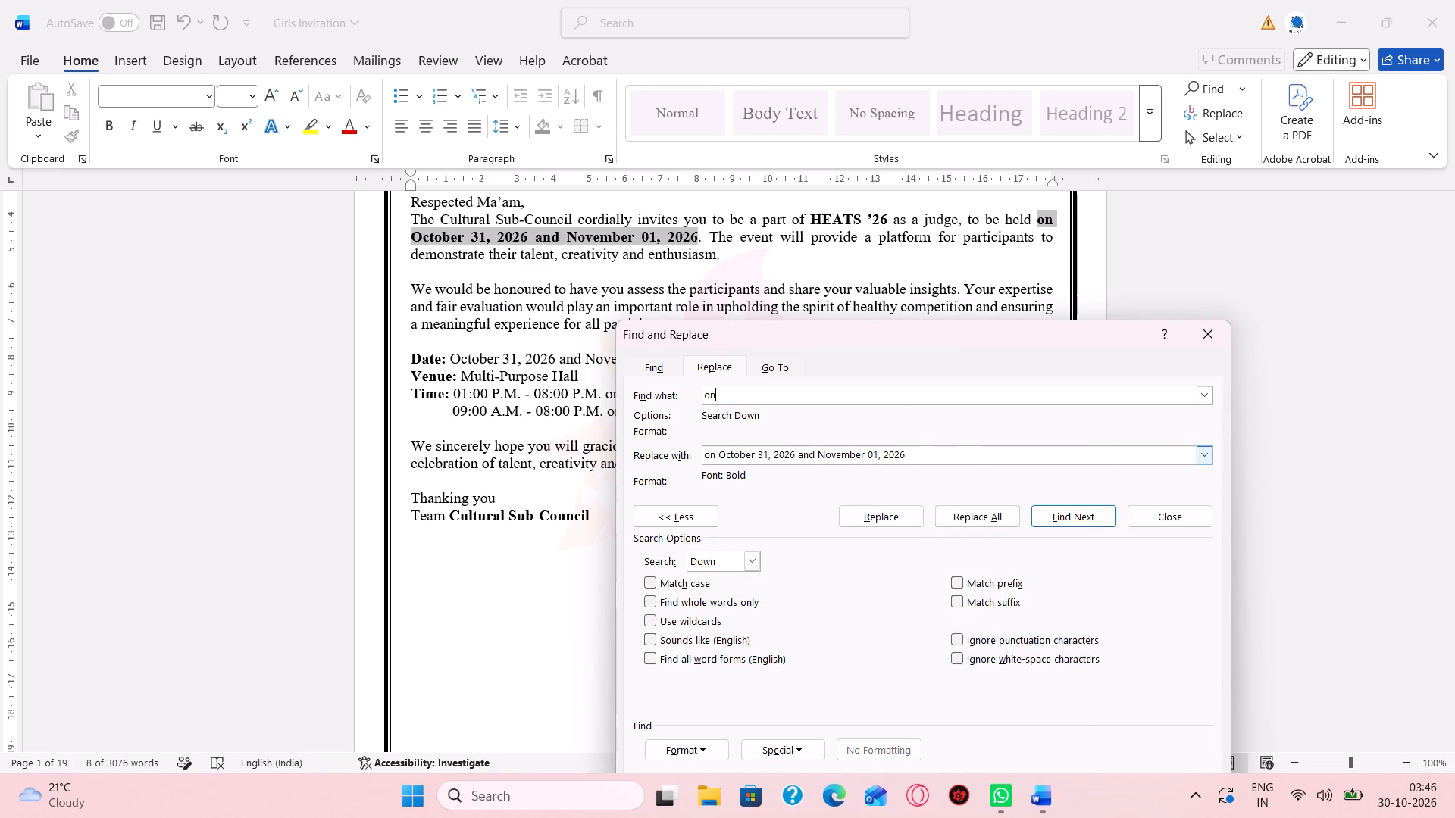
{"action": "left_click", "coordinate": [953, 448]}
{"action": "key", "text": "ctrl+a"}
{"action": "key", "text": "ctrl+a"}
{"action": "type", "text": "on"}
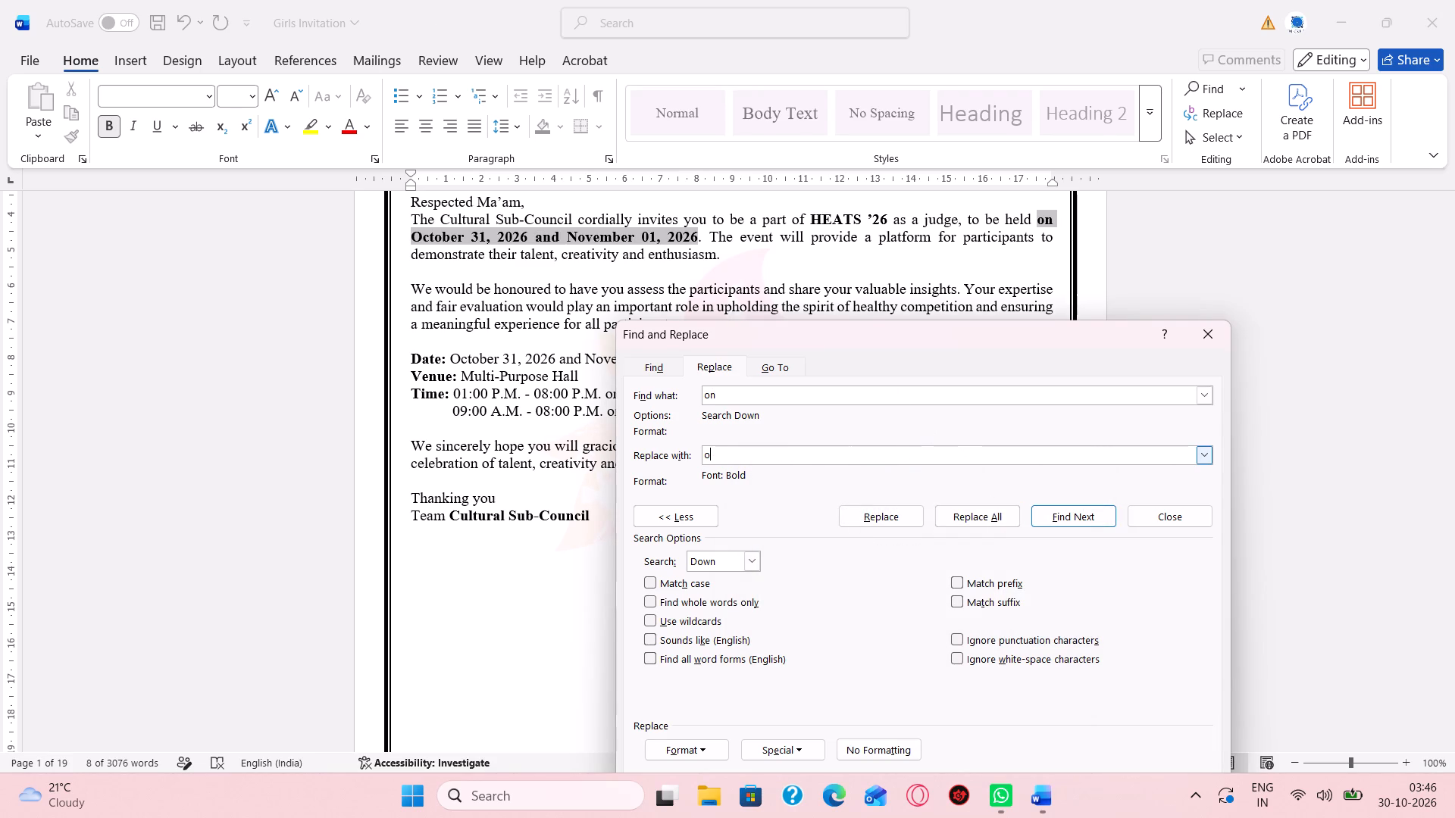
{"action": "left_click", "coordinate": [715, 740]}
{"action": "left_click", "coordinate": [727, 598]}
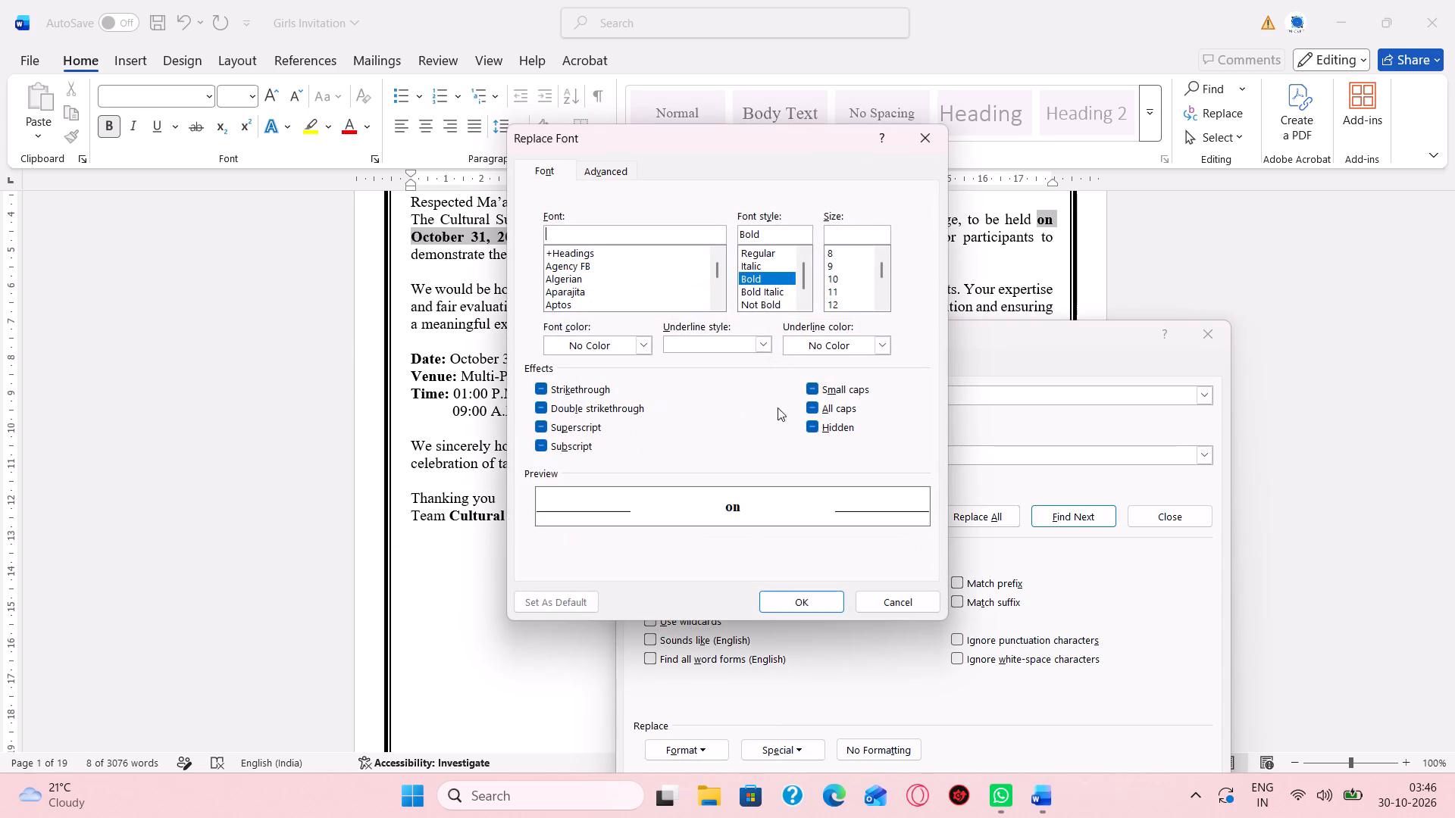
{"action": "left_click", "coordinate": [768, 302]}
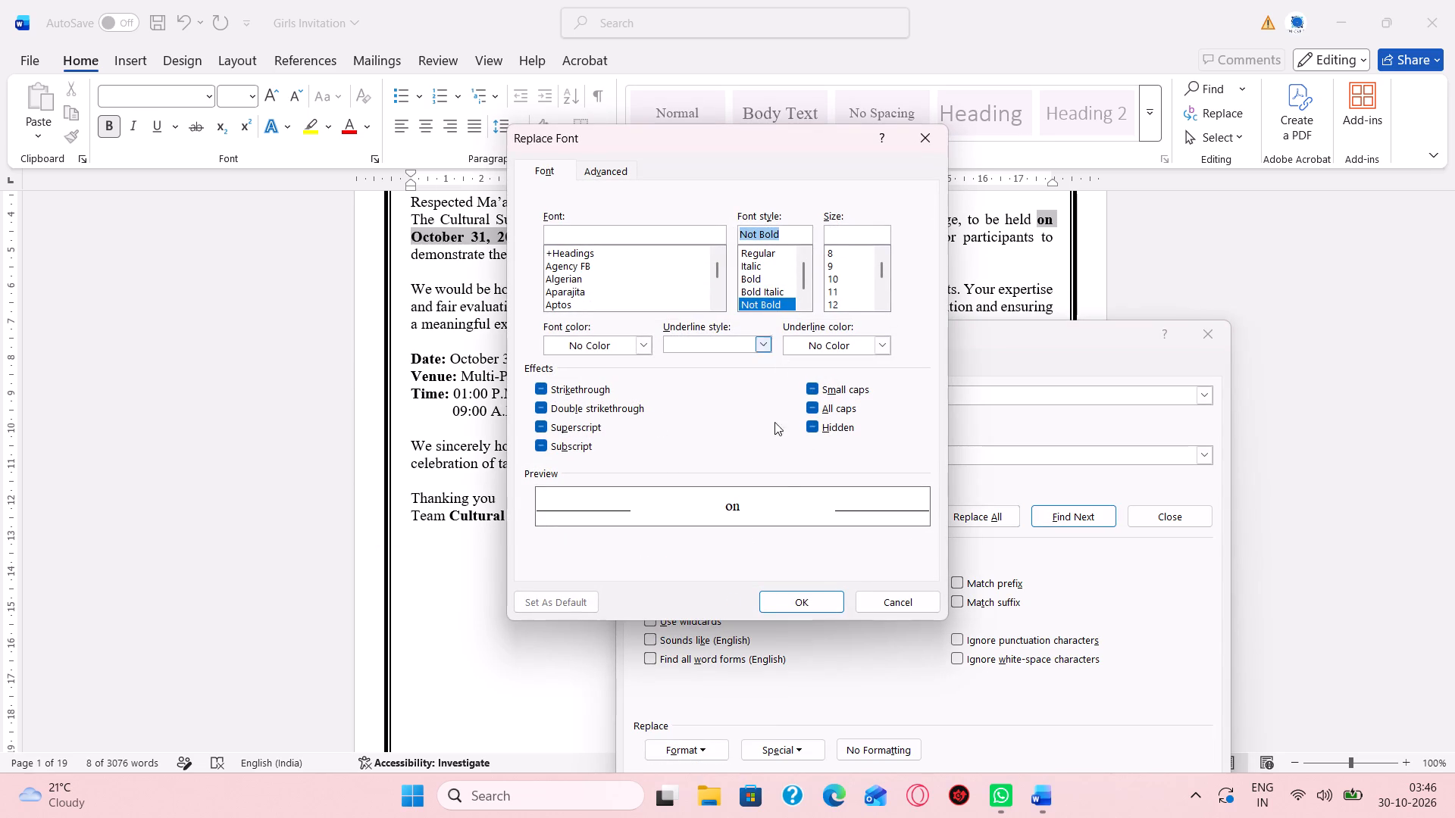
{"action": "left_click", "coordinate": [812, 595]}
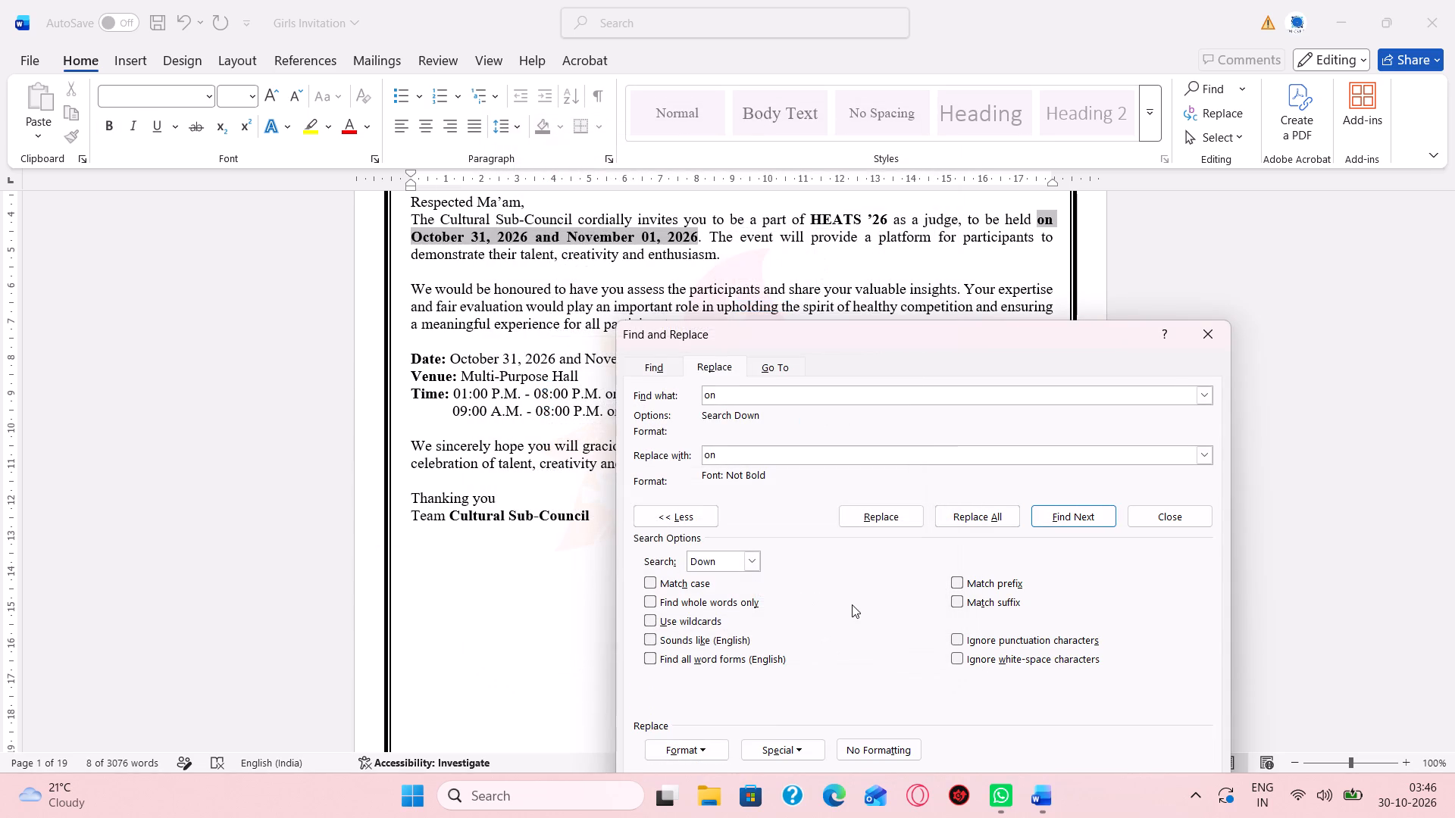
{"action": "left_click", "coordinate": [996, 520]}
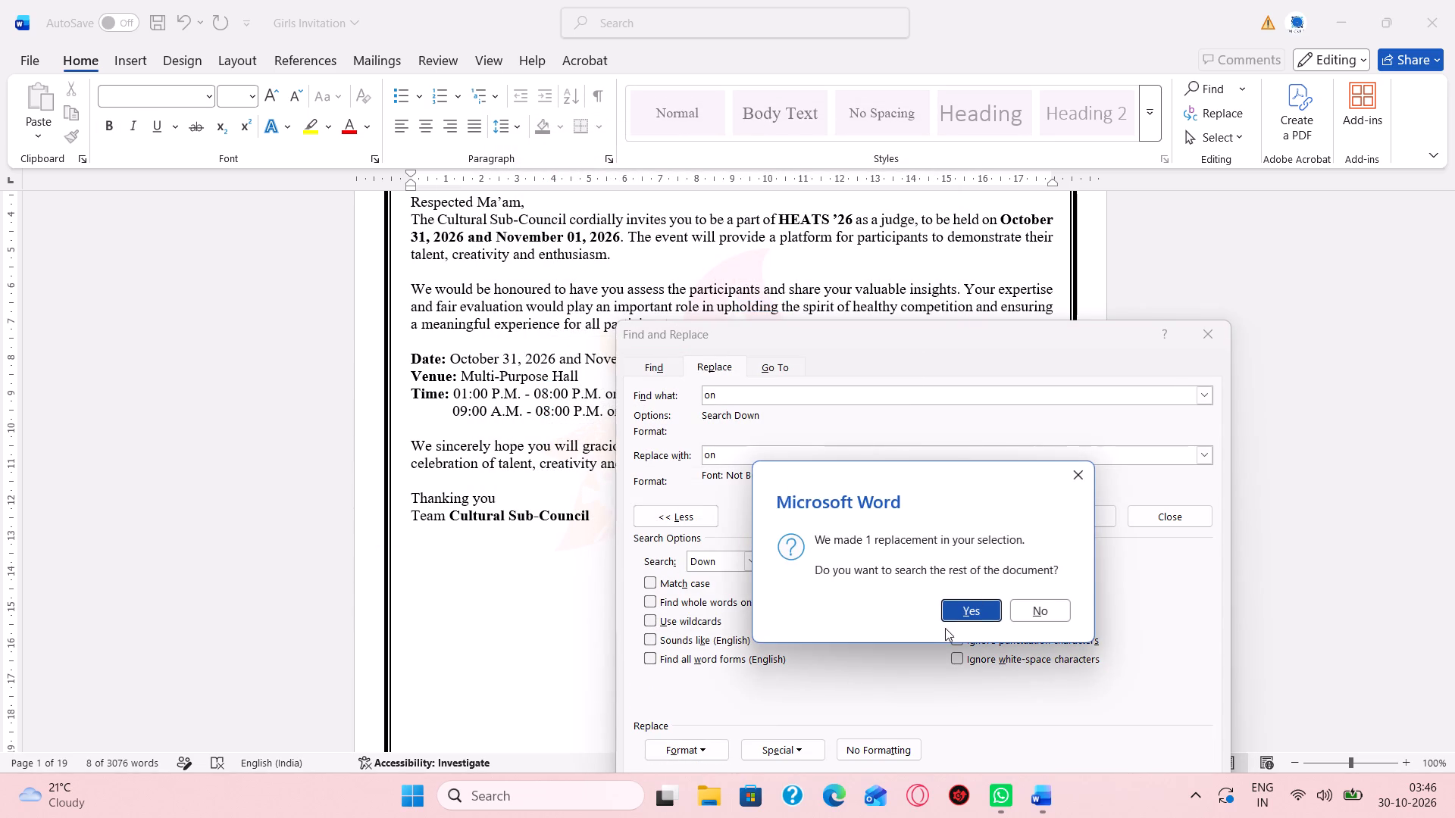
{"action": "left_click", "coordinate": [959, 613]}
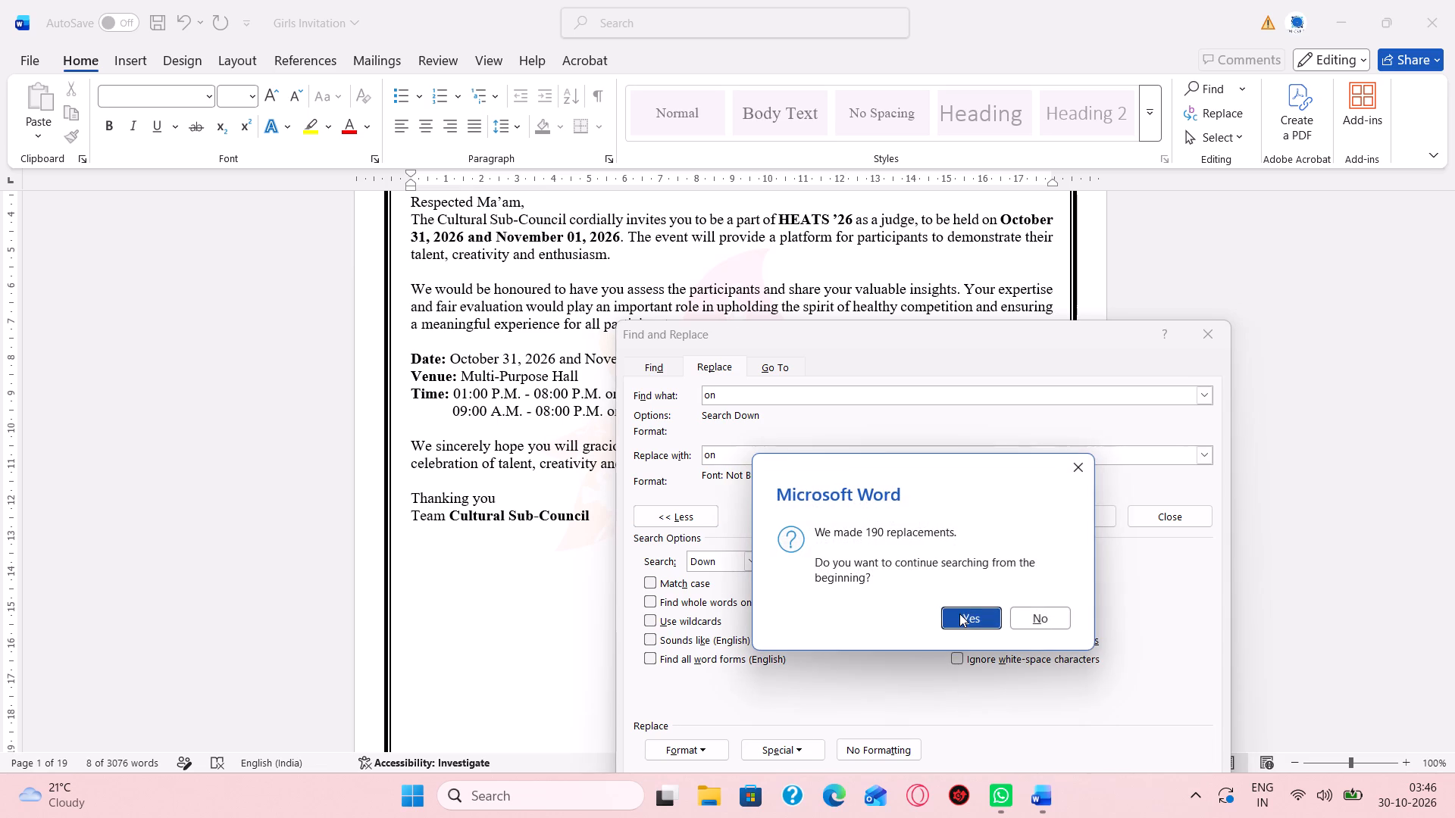
{"action": "left_click", "coordinate": [965, 613]}
{"action": "left_click", "coordinate": [1029, 611]}
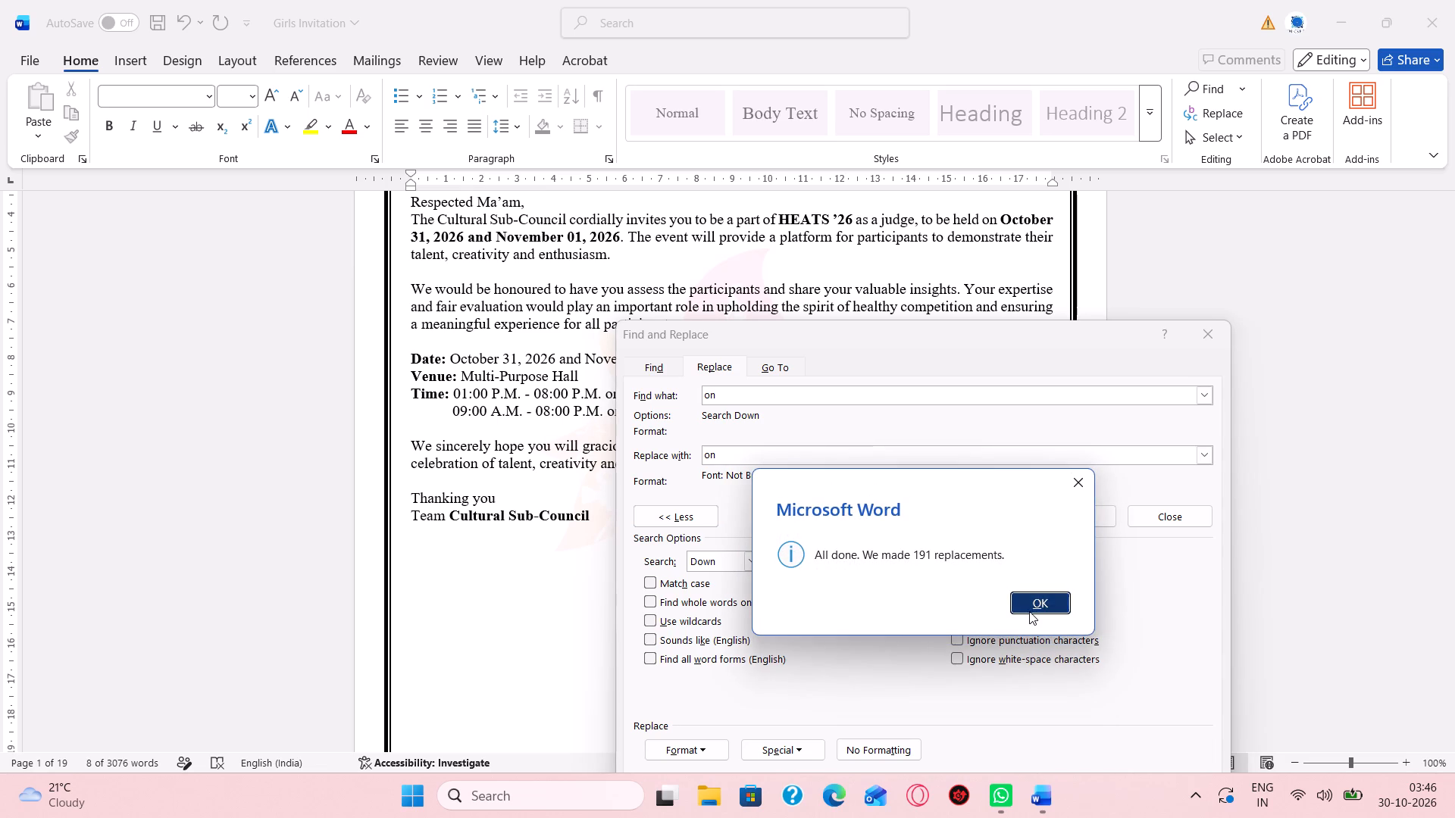
{"action": "left_click", "coordinate": [1200, 336]}
{"action": "left_click", "coordinate": [1200, 336]}
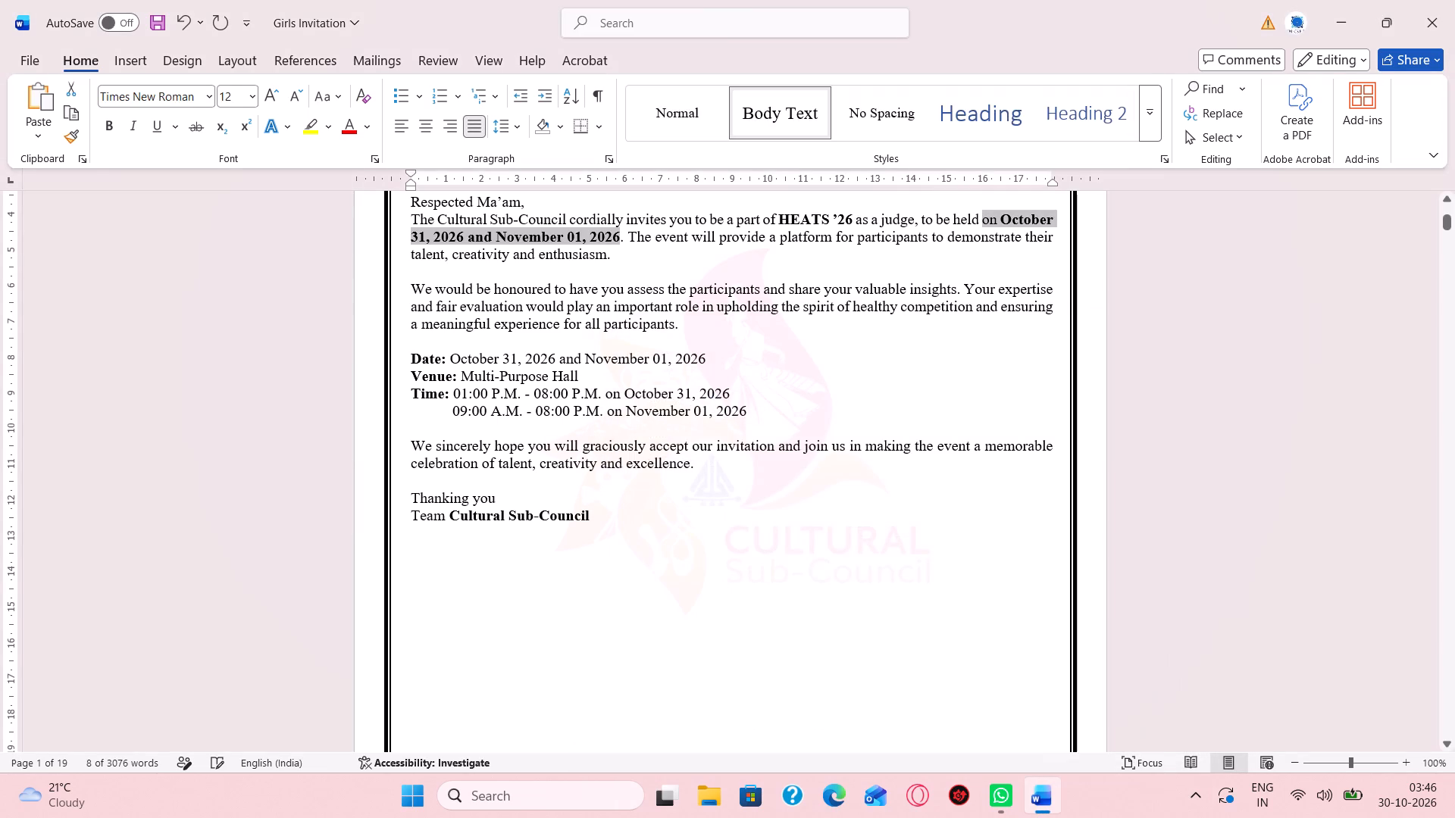
Add a full stop after "Thanking you" in the page 1 letter and insert "Regards," above the team line, with a blank line between.
{"action": "left_click", "coordinate": [499, 498]}
{"action": "key", "text": "period"}
{"action": "key", "text": "Return"}
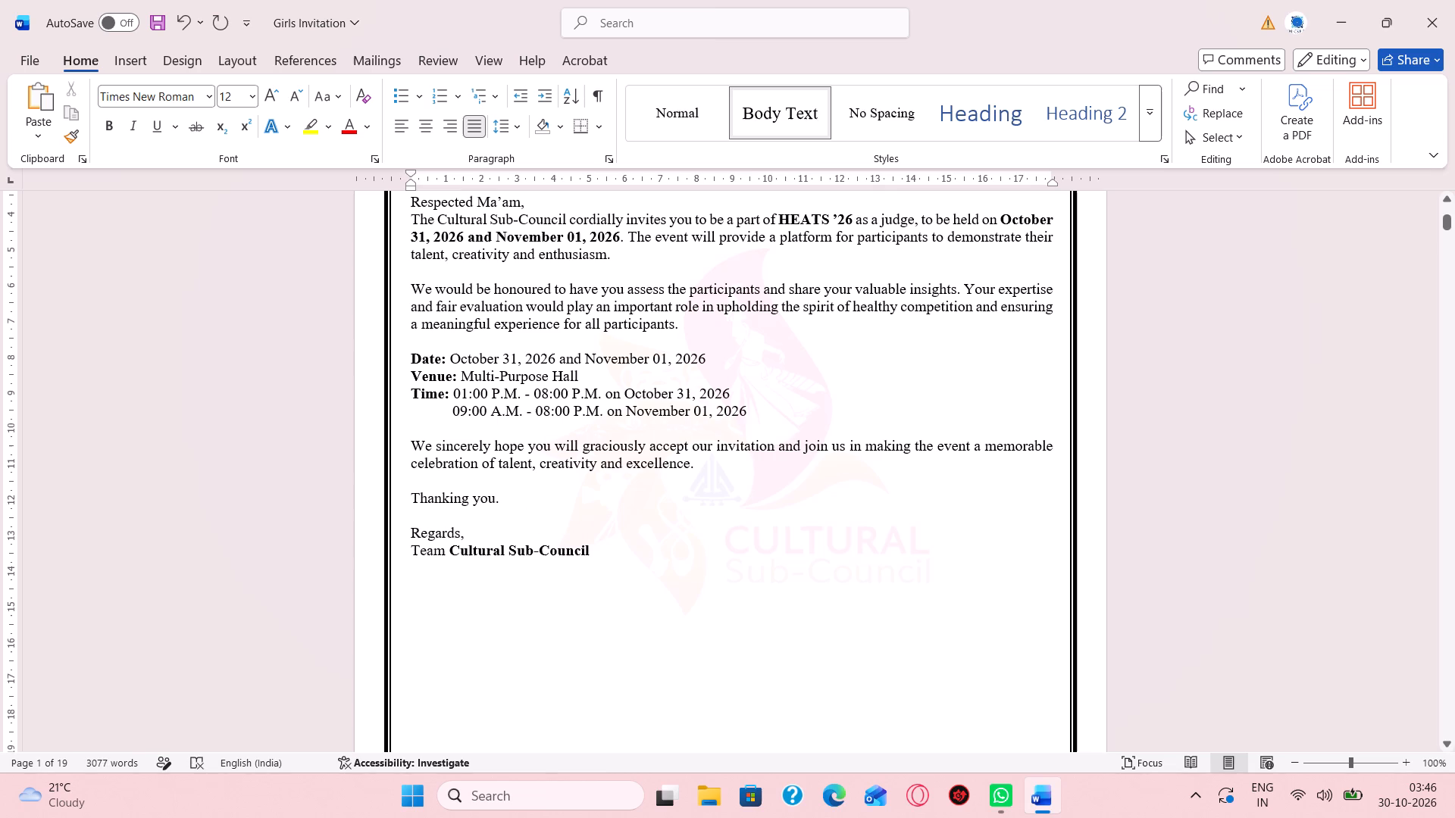
Copy "Regards," from page 1 into the page 2 letter's closing, below "Thanking you." with its full stop added and a blank line.
{"action": "left_click_drag", "start_coordinate": [465, 535], "coordinate": [436, 532]}
{"action": "key", "text": "ctrl+c"}
{"action": "scroll", "coordinate": [515, 610], "scroll_direction": "down", "scroll_amount": 2}
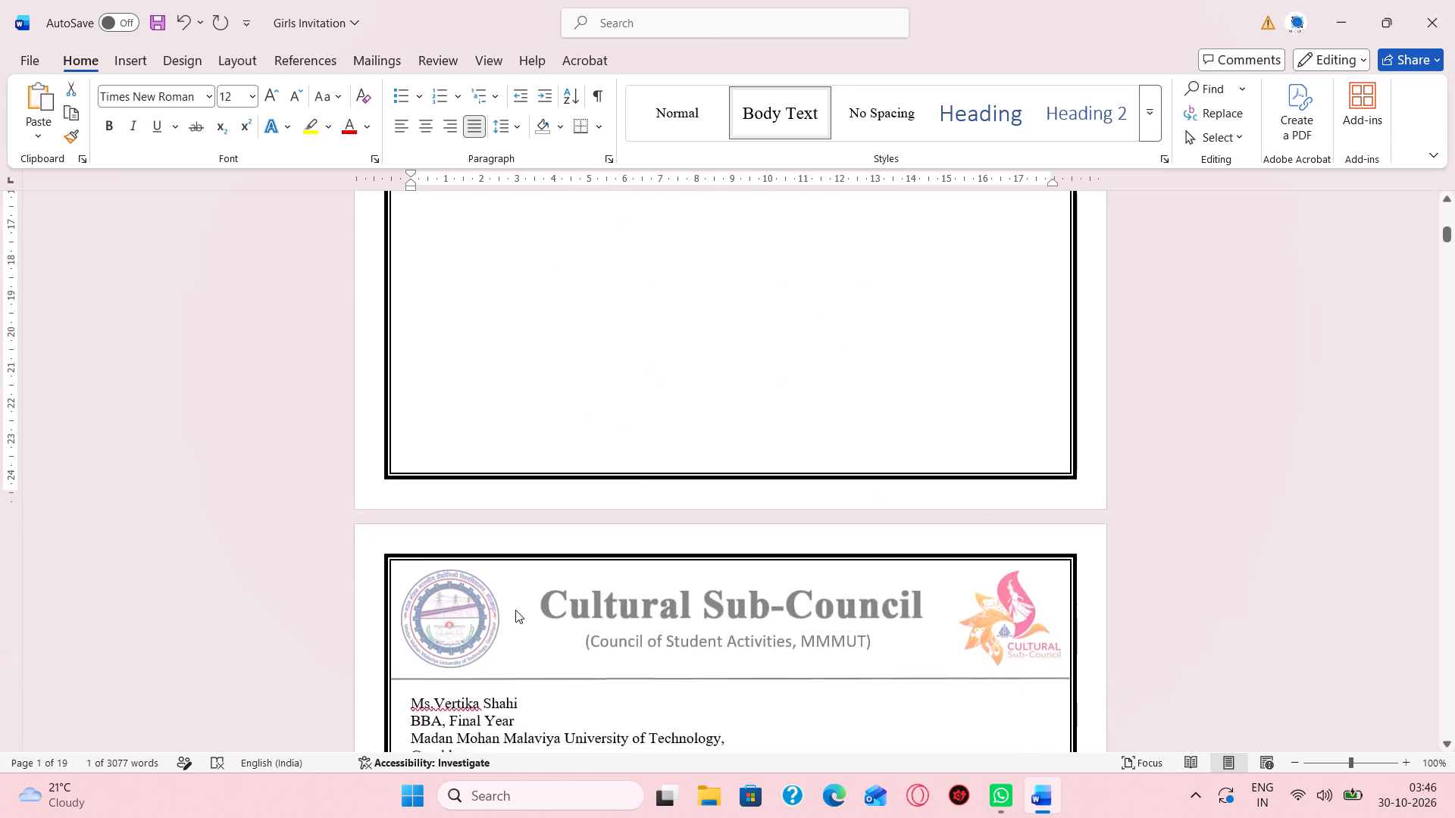
{"action": "scroll", "coordinate": [515, 610], "scroll_direction": "down", "scroll_amount": 3}
{"action": "left_click", "coordinate": [516, 654]}
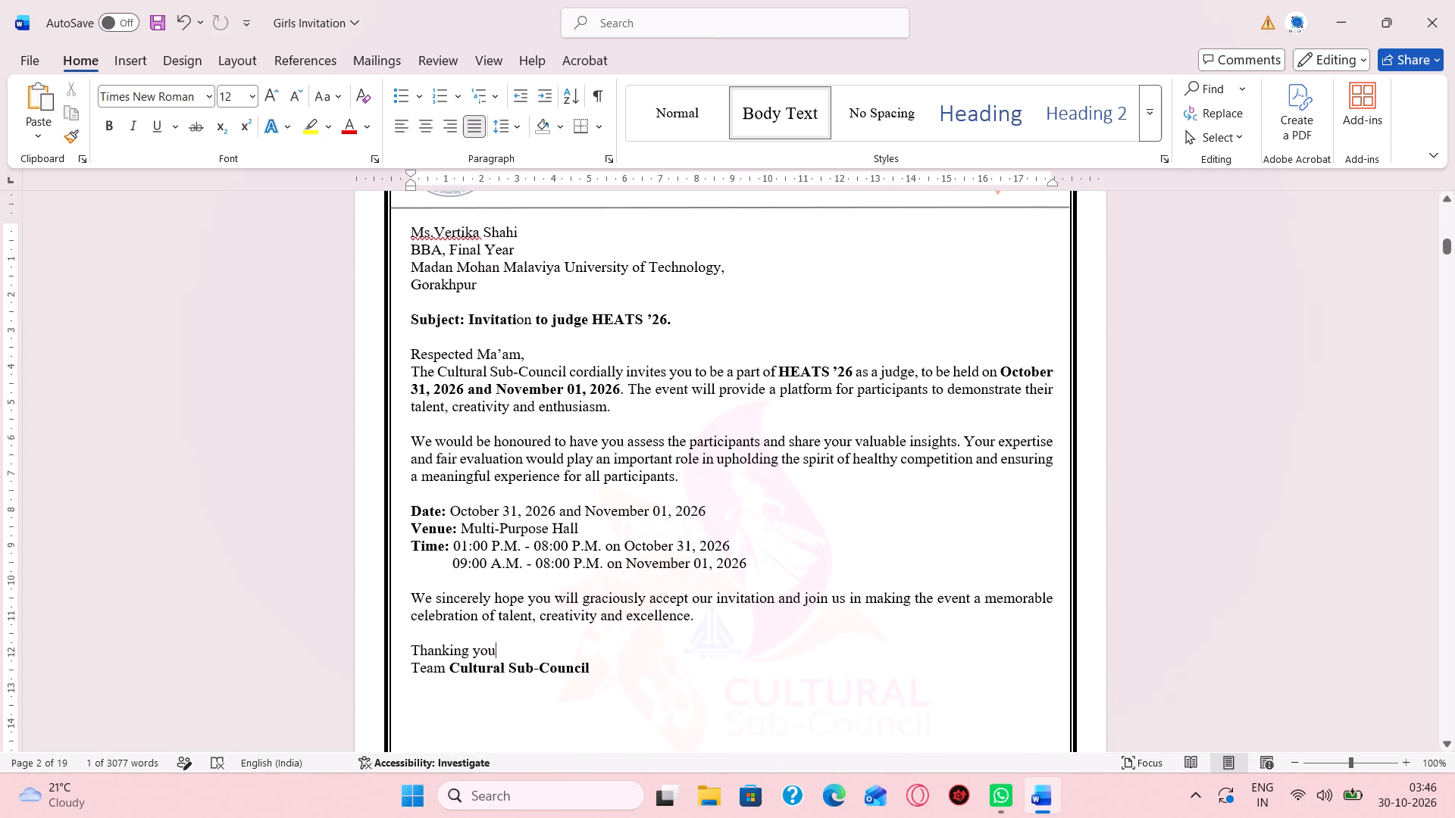
{"action": "key", "text": "period"}
{"action": "key", "text": "Return"}
{"action": "key", "text": "Return"}
{"action": "key", "text": "ctrl+v"}
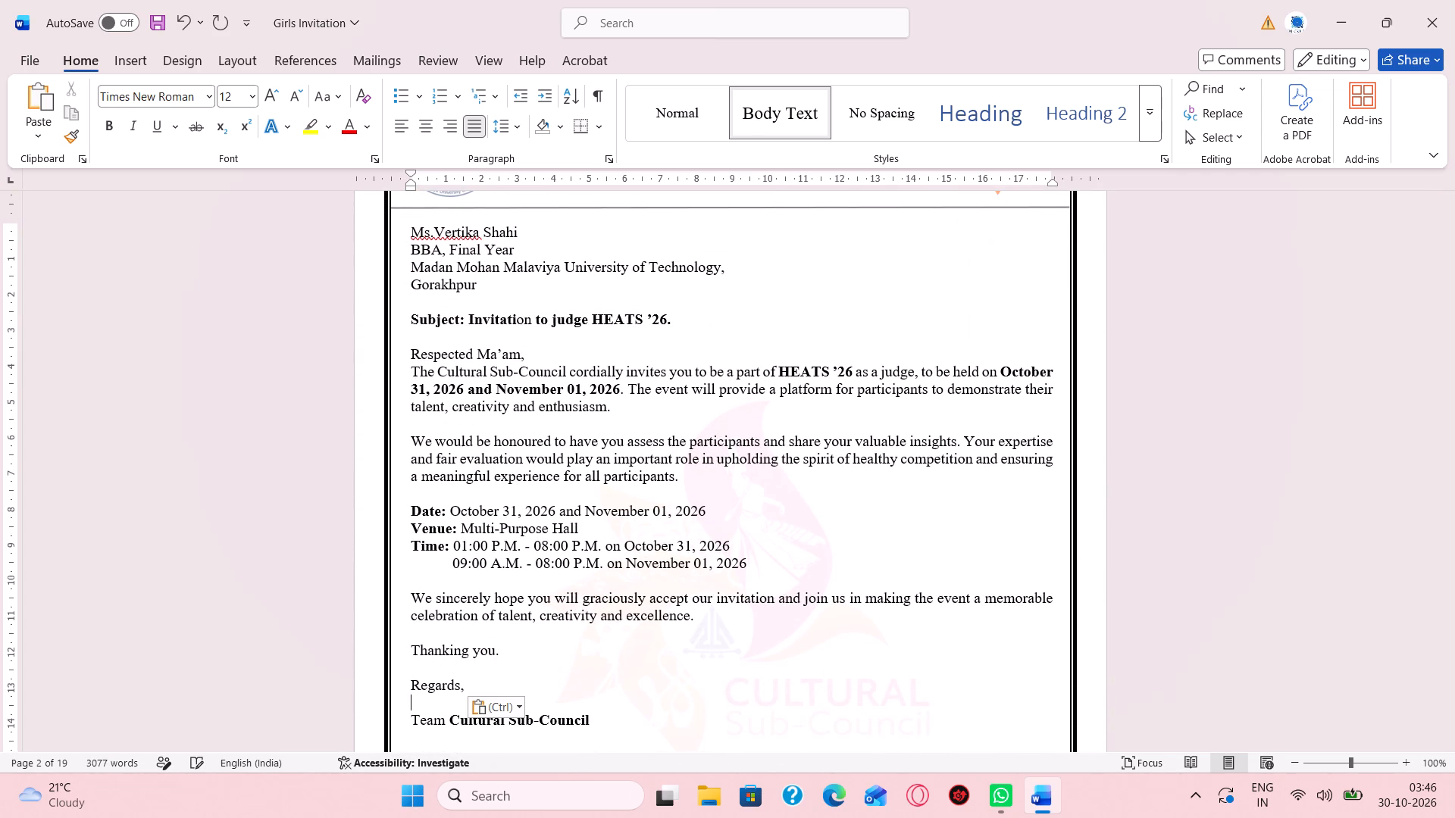
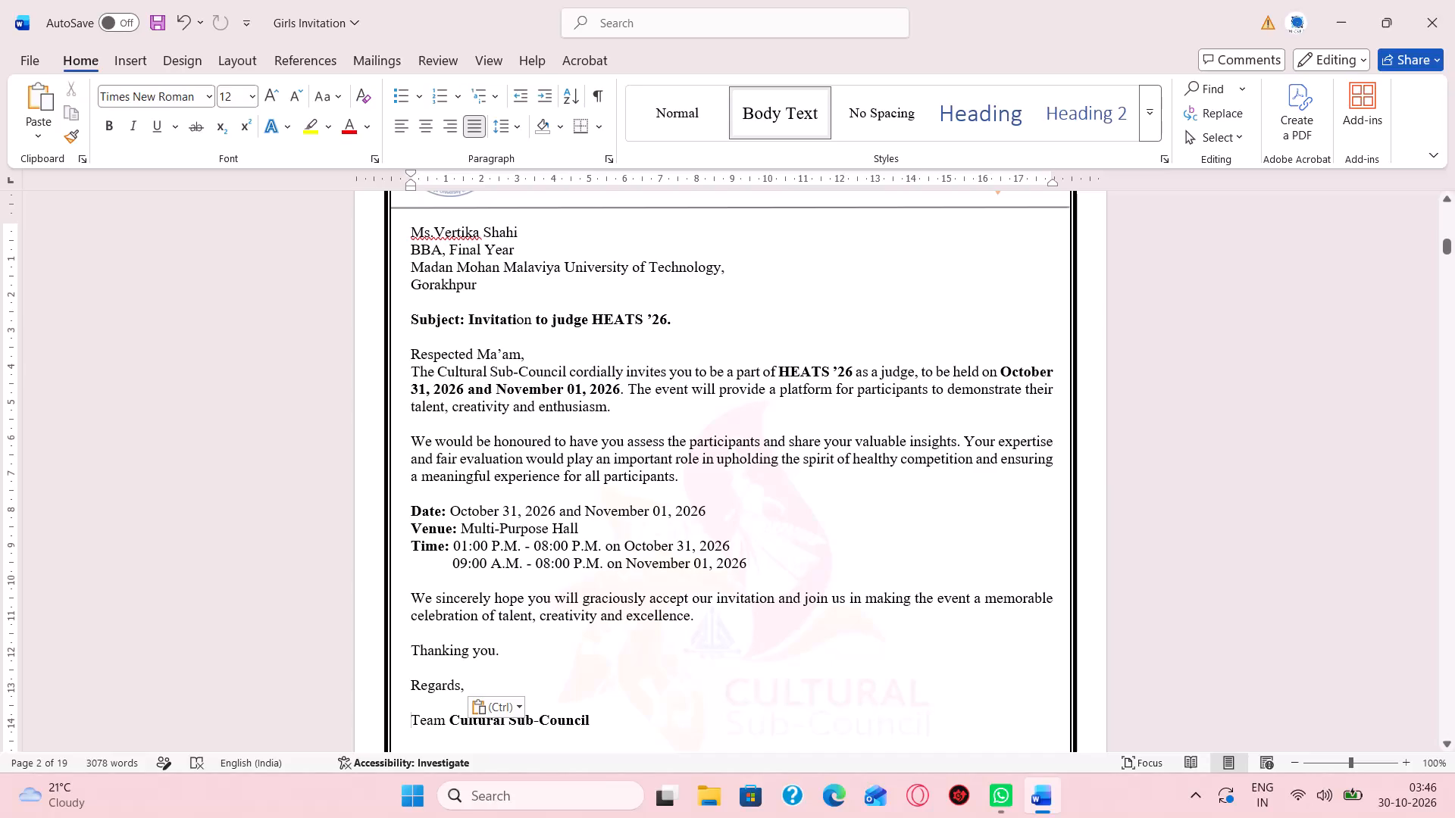
Remove the blank line between "Regards," and the team line in the page 2 letter.
{"action": "left_click", "coordinate": [428, 696]}
{"action": "key", "text": "BackSpace"}
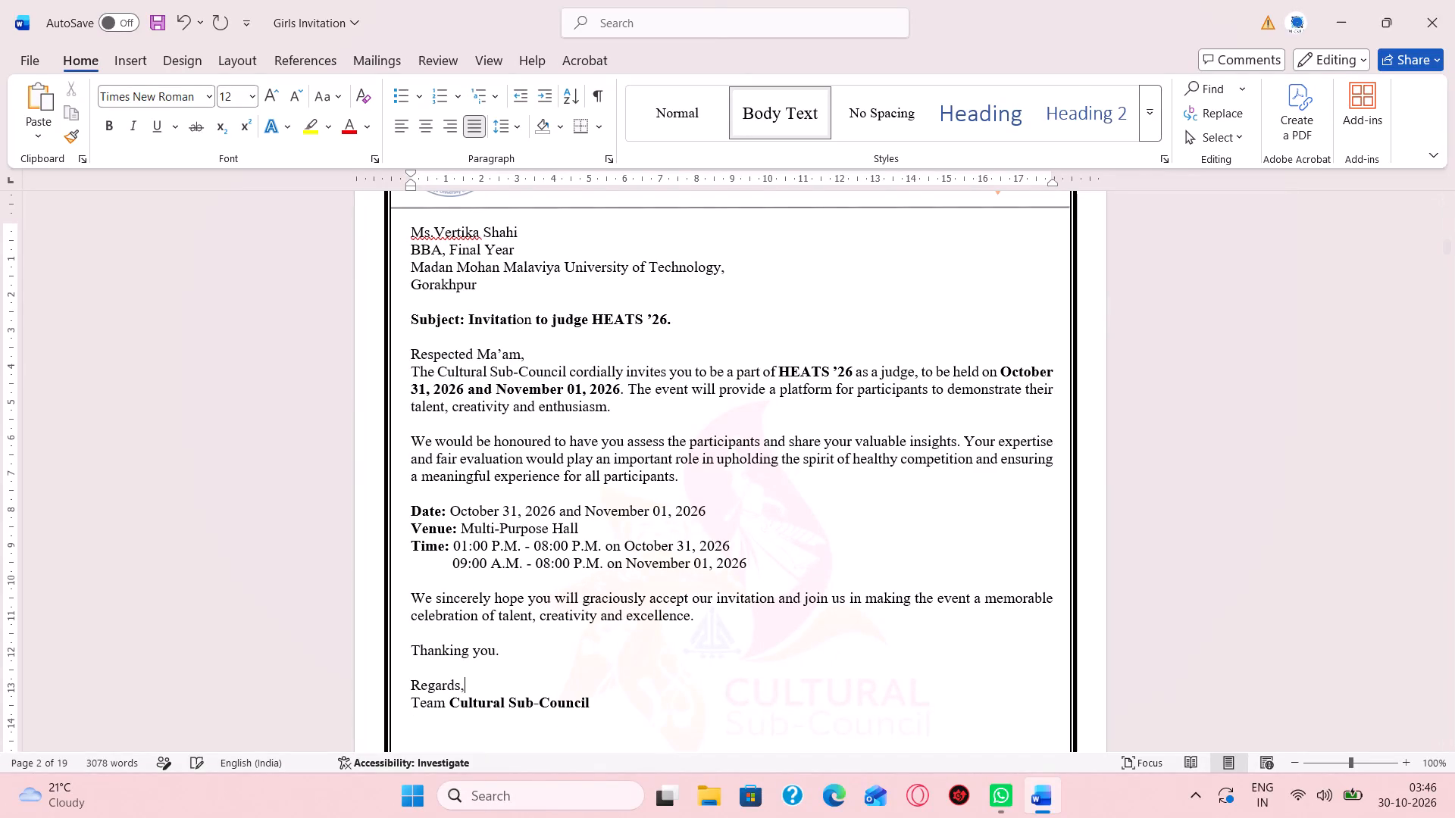
Copy "Regards" from page 2 into the page 3 letter's closing, adding a full stop after "Thanking you" and a comma after "Regards".
{"action": "left_click_drag", "start_coordinate": [410, 685], "coordinate": [584, 707]}
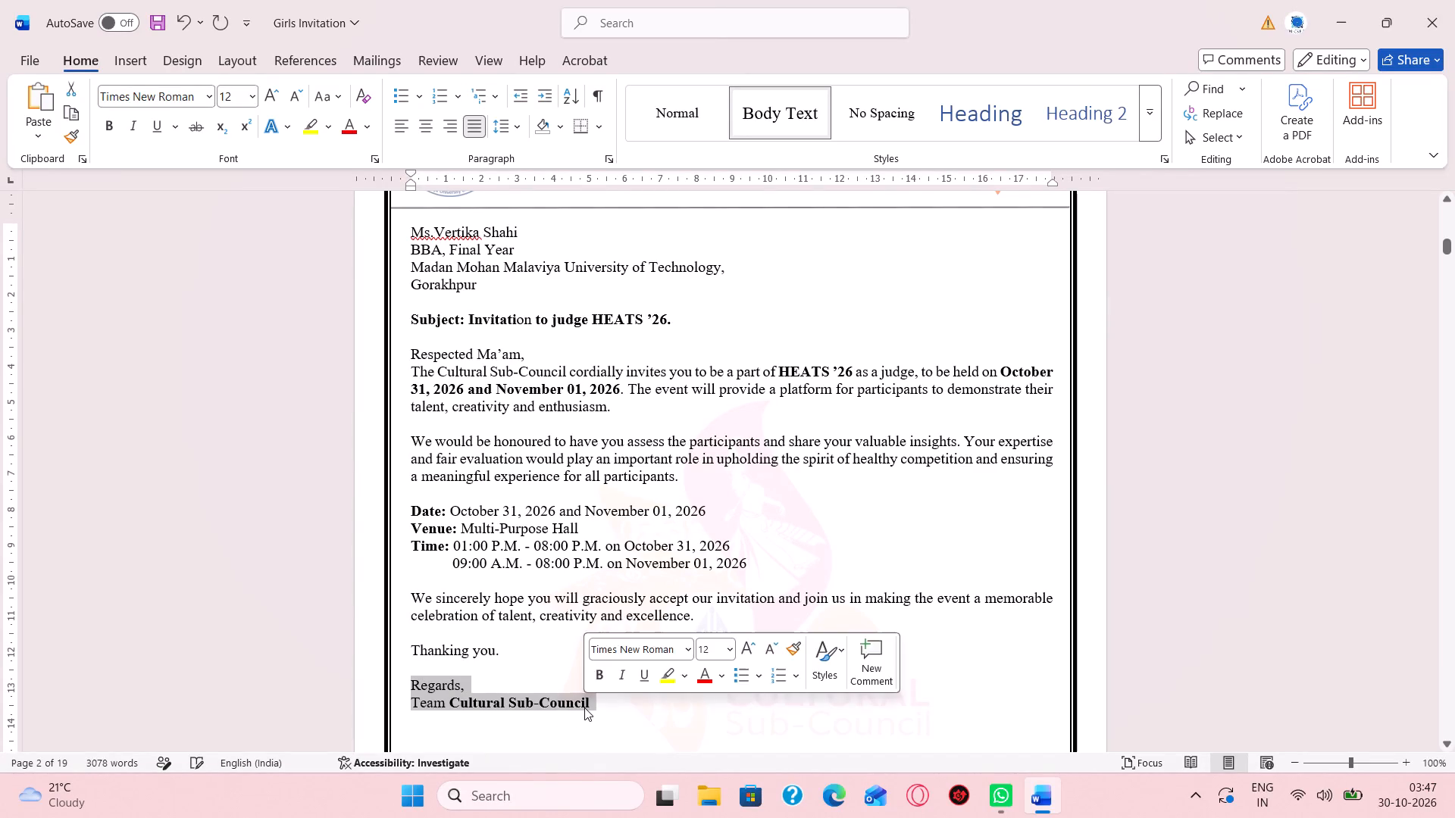
{"action": "left_click", "coordinate": [584, 707]}
{"action": "left_click_drag", "start_coordinate": [462, 685], "coordinate": [461, 685]}
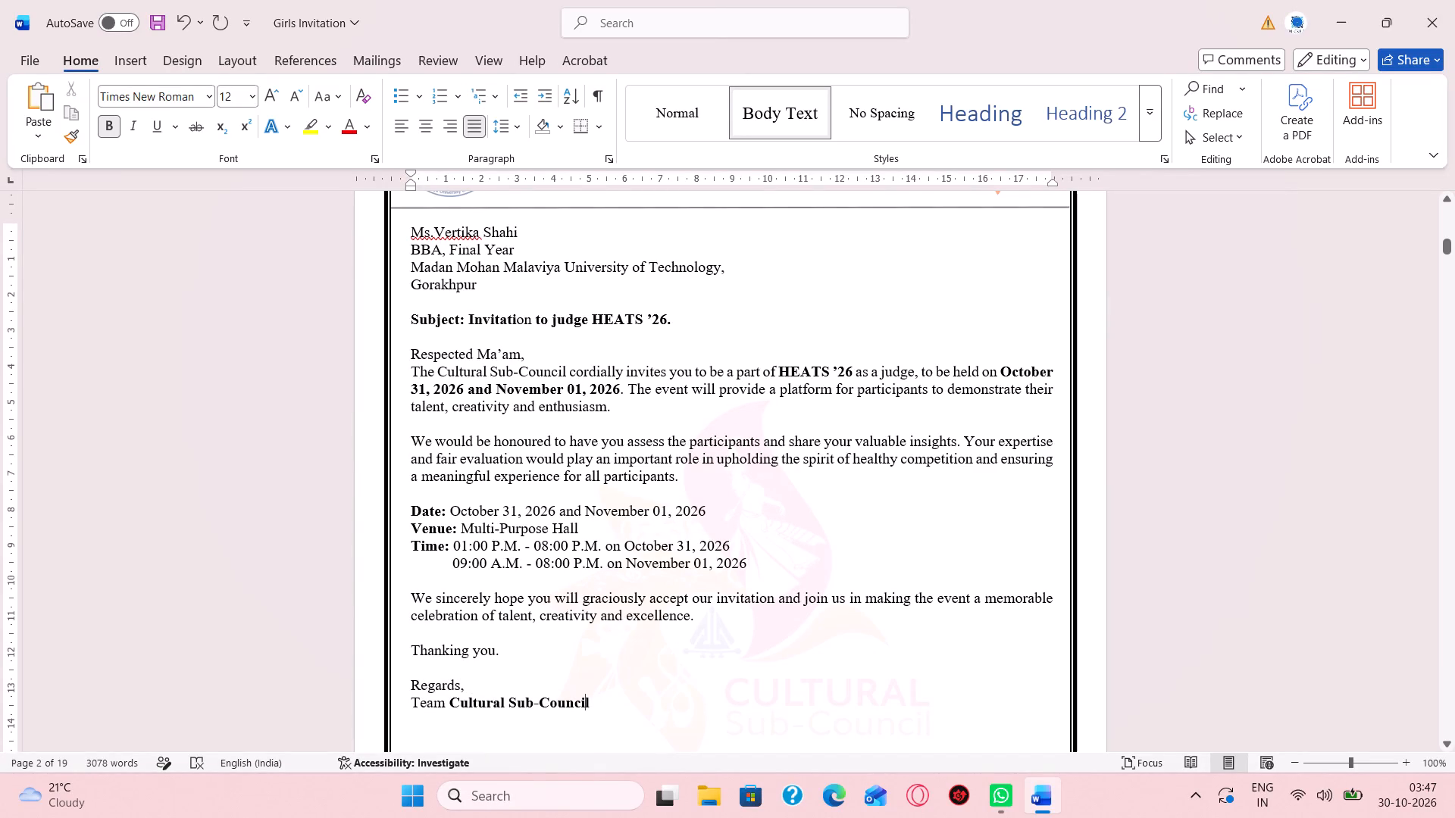
{"action": "left_click_drag", "start_coordinate": [461, 685], "coordinate": [415, 685]}
{"action": "key", "text": "ctrl+c"}
{"action": "left_click", "coordinate": [601, 713]}
{"action": "scroll", "coordinate": [601, 713], "scroll_direction": "down", "scroll_amount": 1}
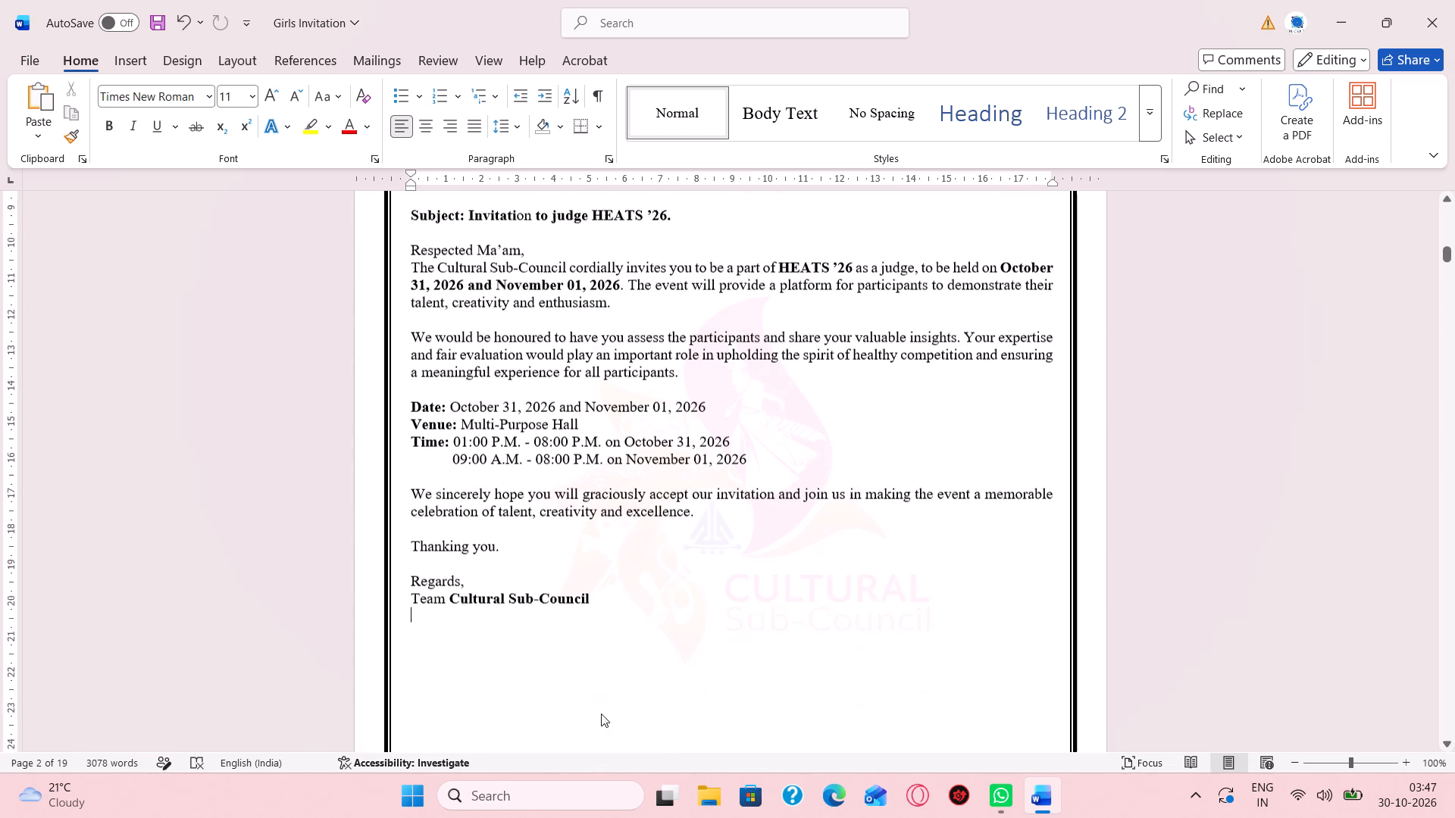
{"action": "scroll", "coordinate": [601, 713], "scroll_direction": "down", "scroll_amount": 3}
{"action": "scroll", "coordinate": [539, 697], "scroll_direction": "down", "scroll_amount": 1}
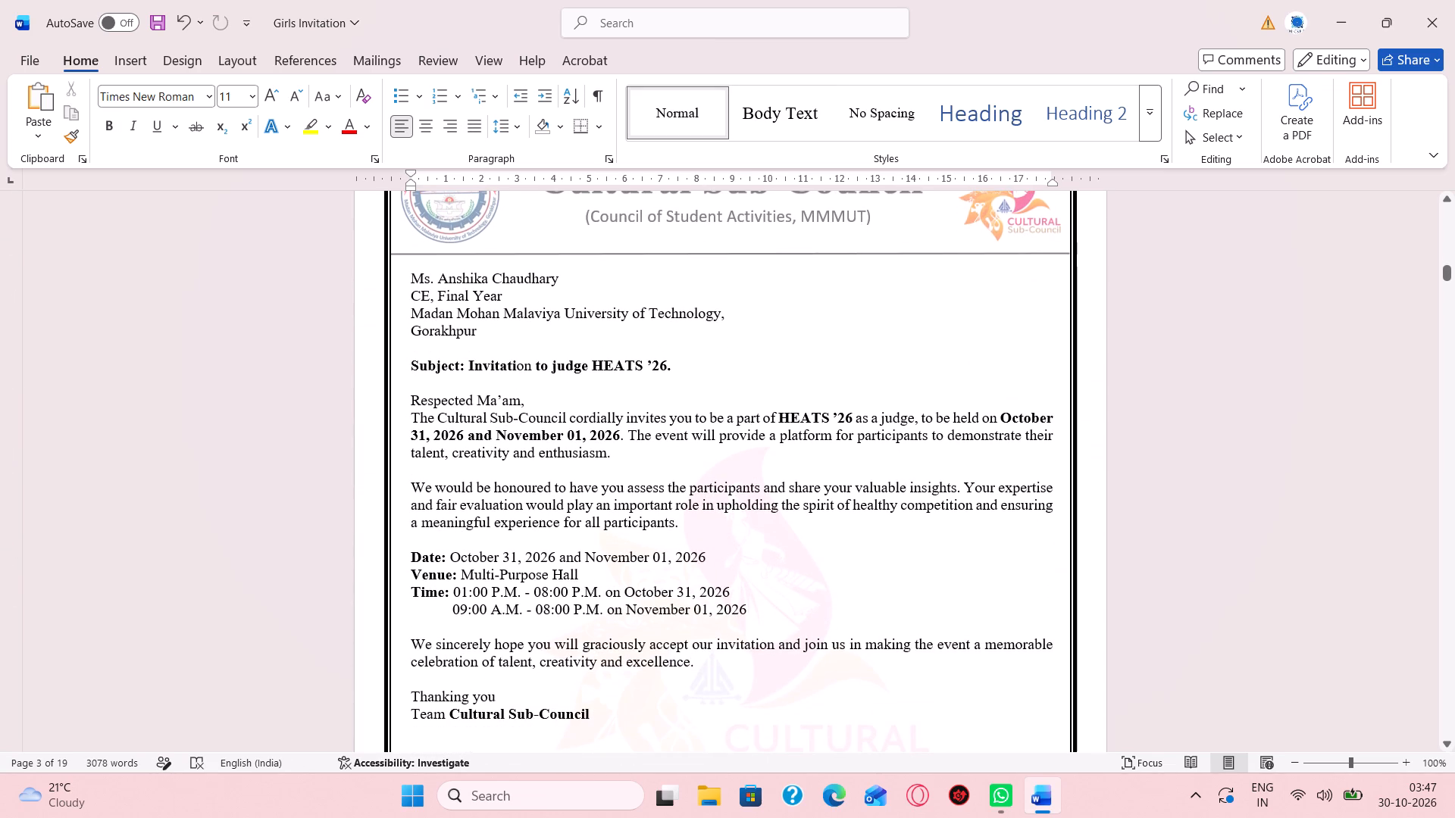
{"action": "left_click", "coordinate": [515, 696]}
{"action": "key", "text": "period"}
{"action": "key", "text": "Return"}
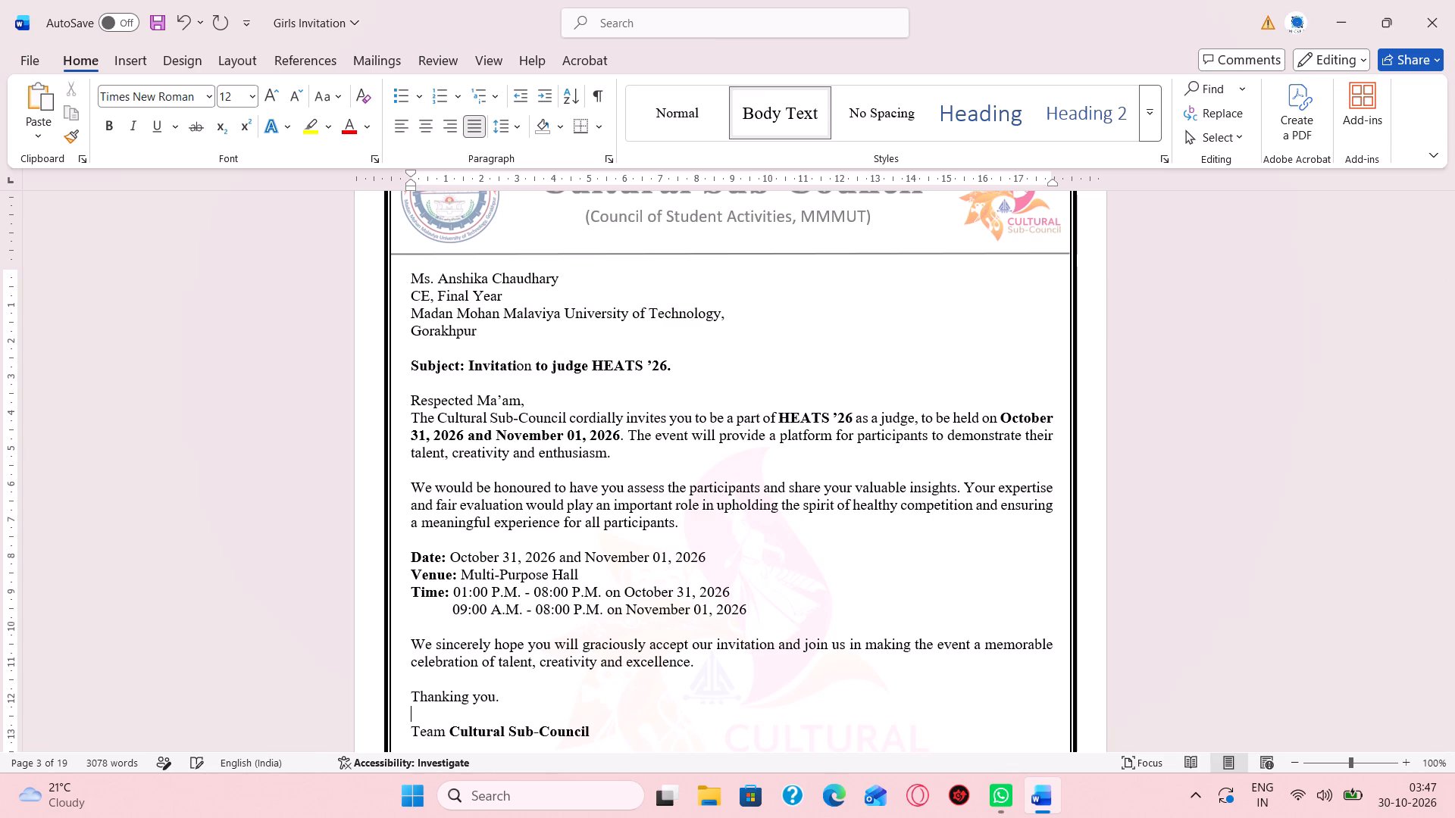
{"action": "key", "text": "ctrl+v"}
{"action": "key", "text": "comma"}
Insert a blank line between "Thanking you." and "Regards," in the page 3 letter.
{"action": "scroll", "coordinate": [515, 696], "scroll_direction": "down", "scroll_amount": 1}
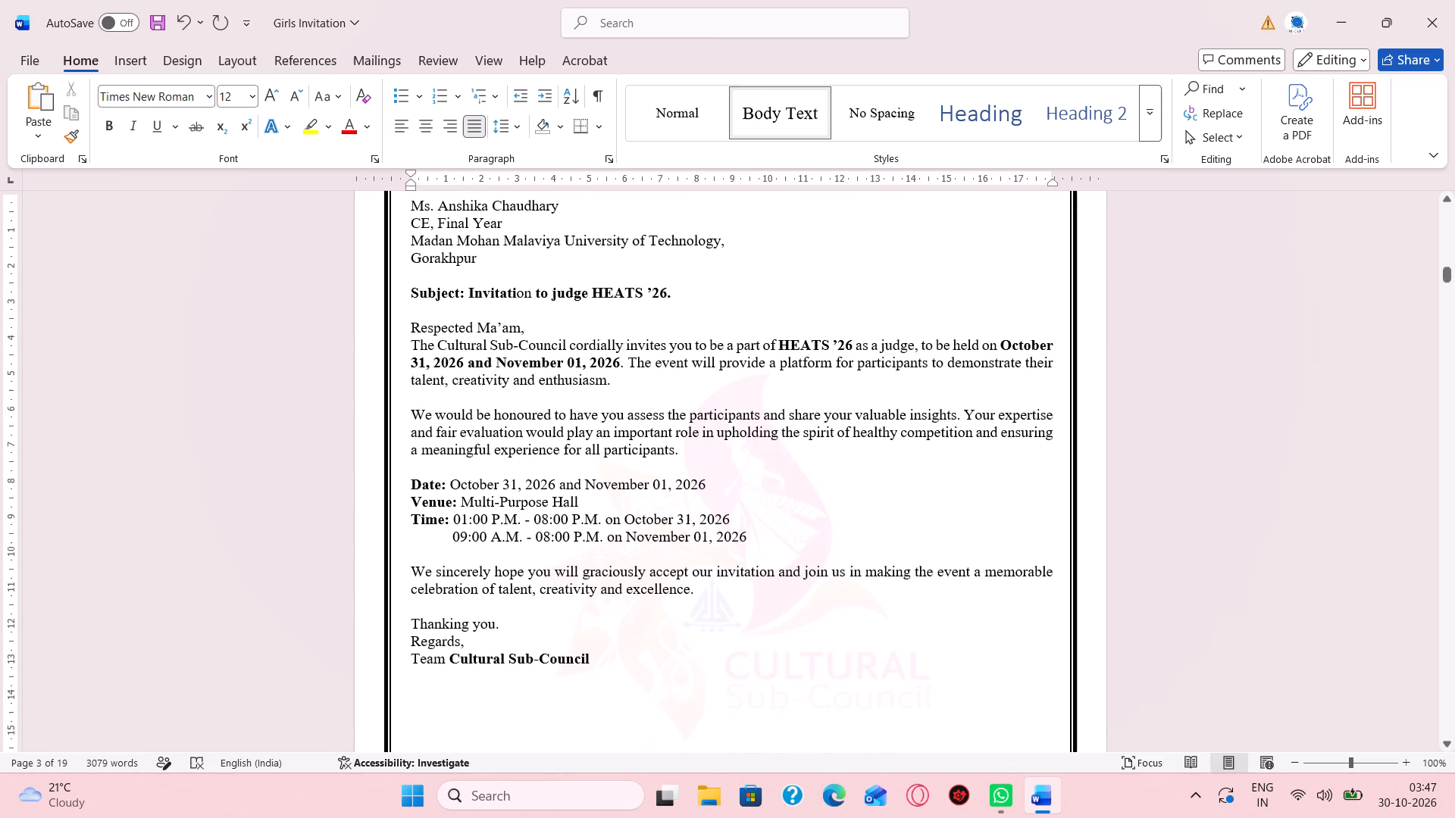
{"action": "scroll", "coordinate": [515, 696], "scroll_direction": "down", "scroll_amount": 1}
{"action": "key", "text": "Return"}
{"action": "key", "text": "BackSpace"}
{"action": "key", "text": "Left"}
{"action": "key", "text": "Left"}
{"action": "key", "text": "Left"}
{"action": "key", "text": "Left"}
{"action": "key", "text": "Left"}
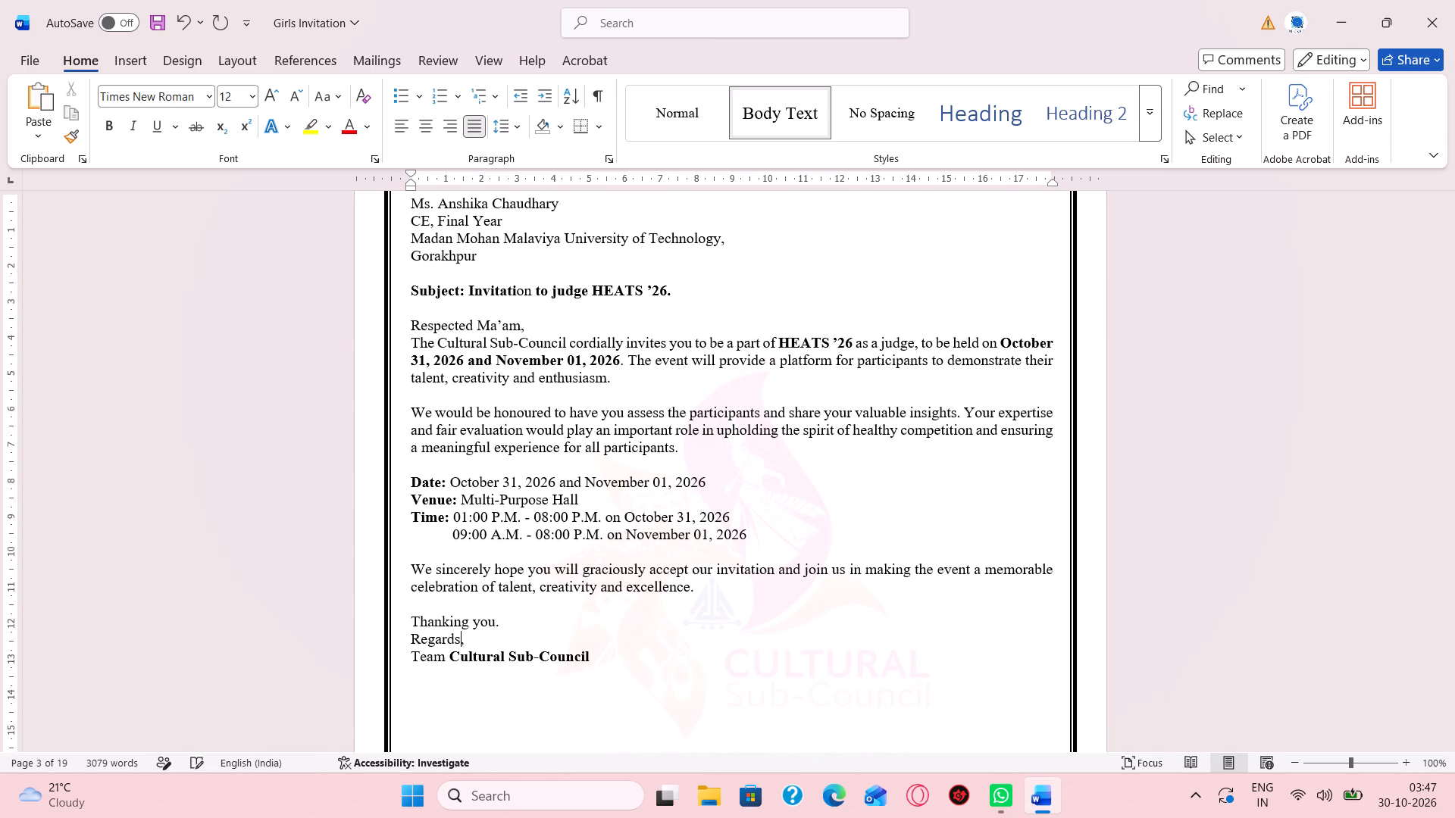
{"action": "key", "text": "Left"}
{"action": "key", "text": "Left"}
{"action": "key", "text": "Left"}
{"action": "key", "text": "Return"}
In the page 4 letter, add a full stop after "Thanking you" and paste "Regards," above the team line, leaving a blank line between.
{"action": "scroll", "coordinate": [515, 696], "scroll_direction": "down", "scroll_amount": 2}
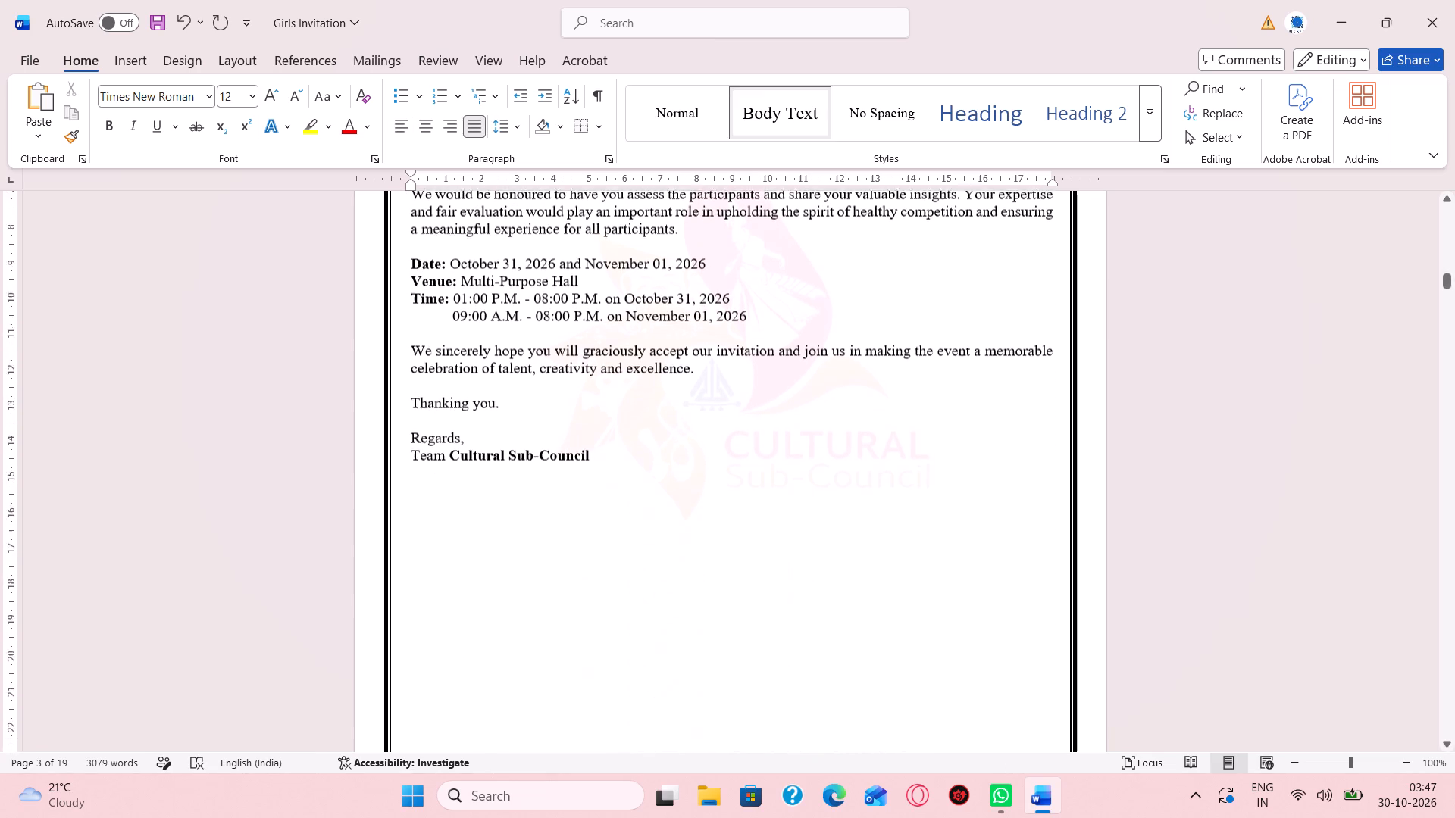
{"action": "scroll", "coordinate": [515, 696], "scroll_direction": "down", "scroll_amount": 2}
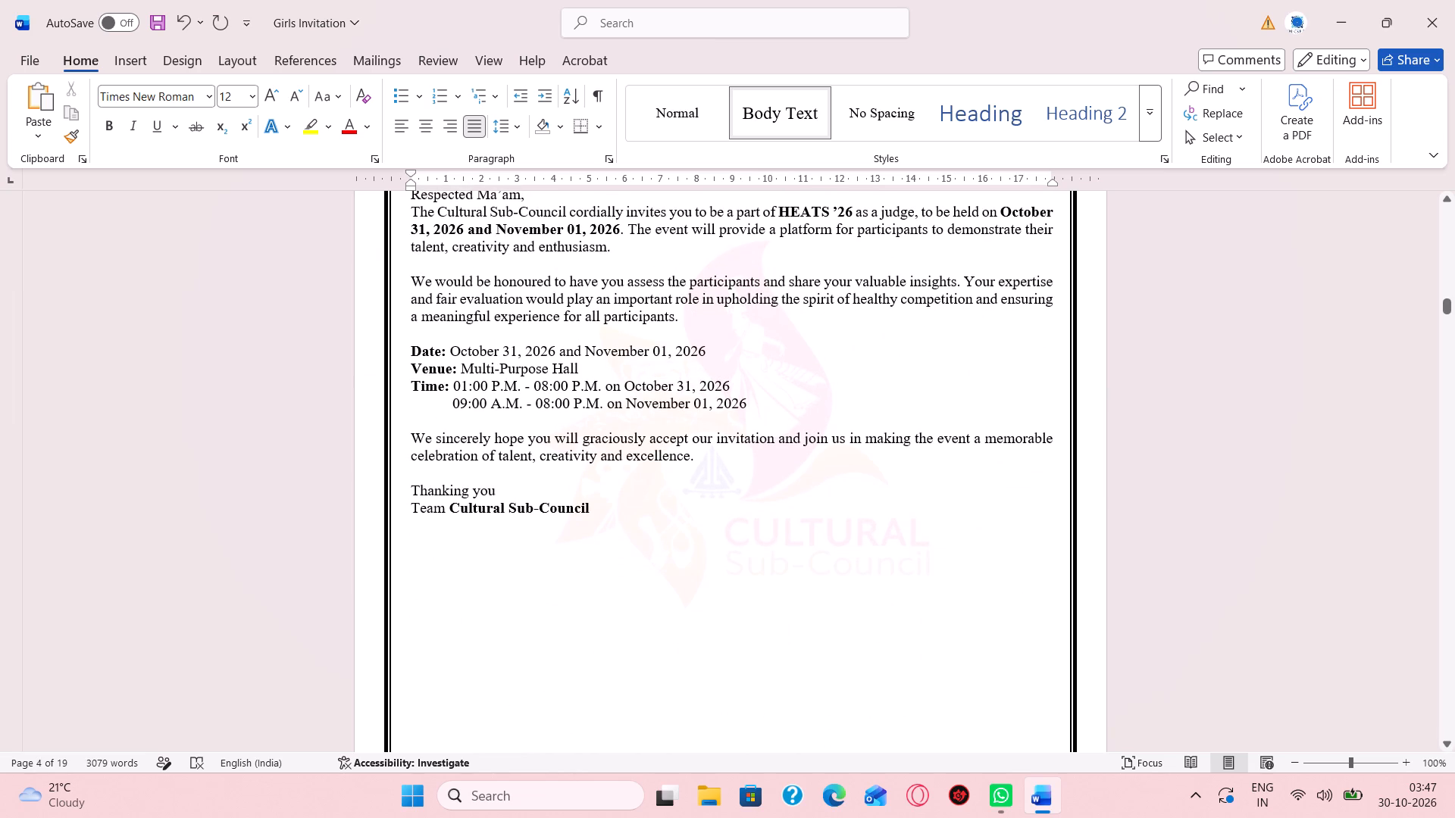
{"action": "left_click", "coordinate": [512, 490]}
{"action": "key", "text": "period"}
{"action": "key", "text": "Return"}
{"action": "key", "text": "Return"}
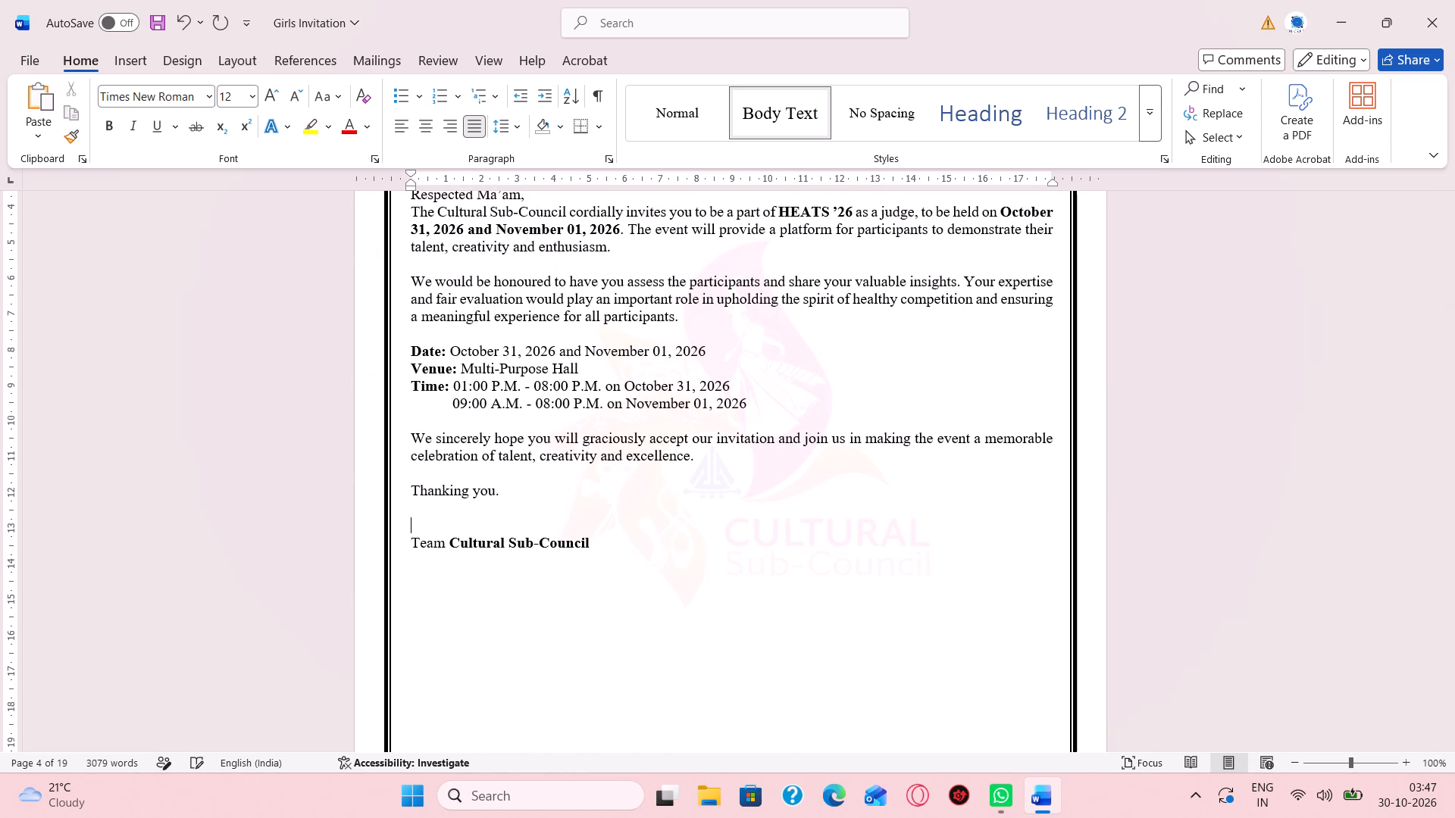
{"action": "key", "text": "ctrl+v"}
{"action": "key", "text": "comma"}
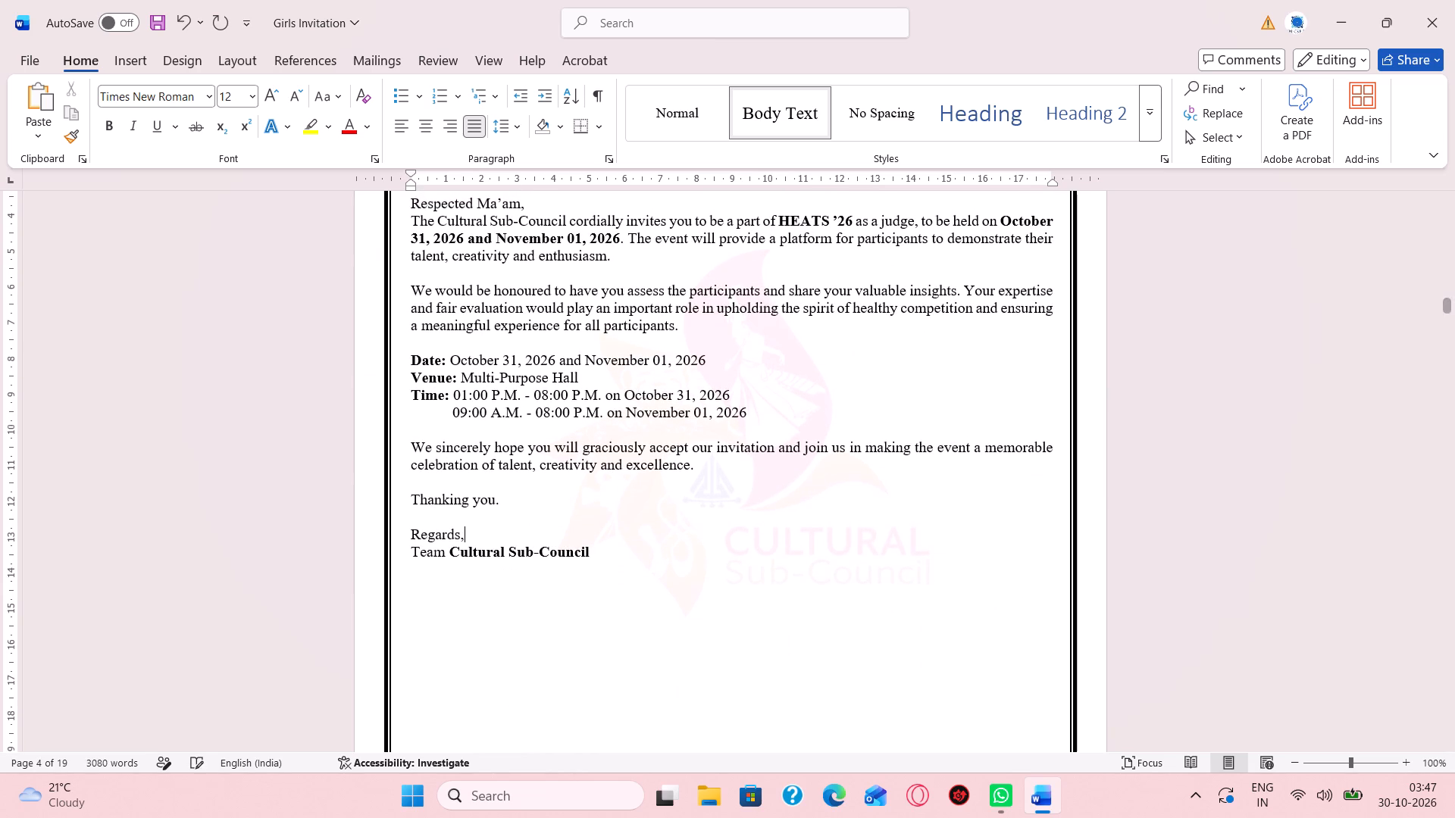
In the page 5 letter, add a full stop after "Thanking you" and paste "Regards," above the team line, leaving a blank line between.
{"action": "scroll", "coordinate": [512, 490], "scroll_direction": "up", "scroll_amount": 5}
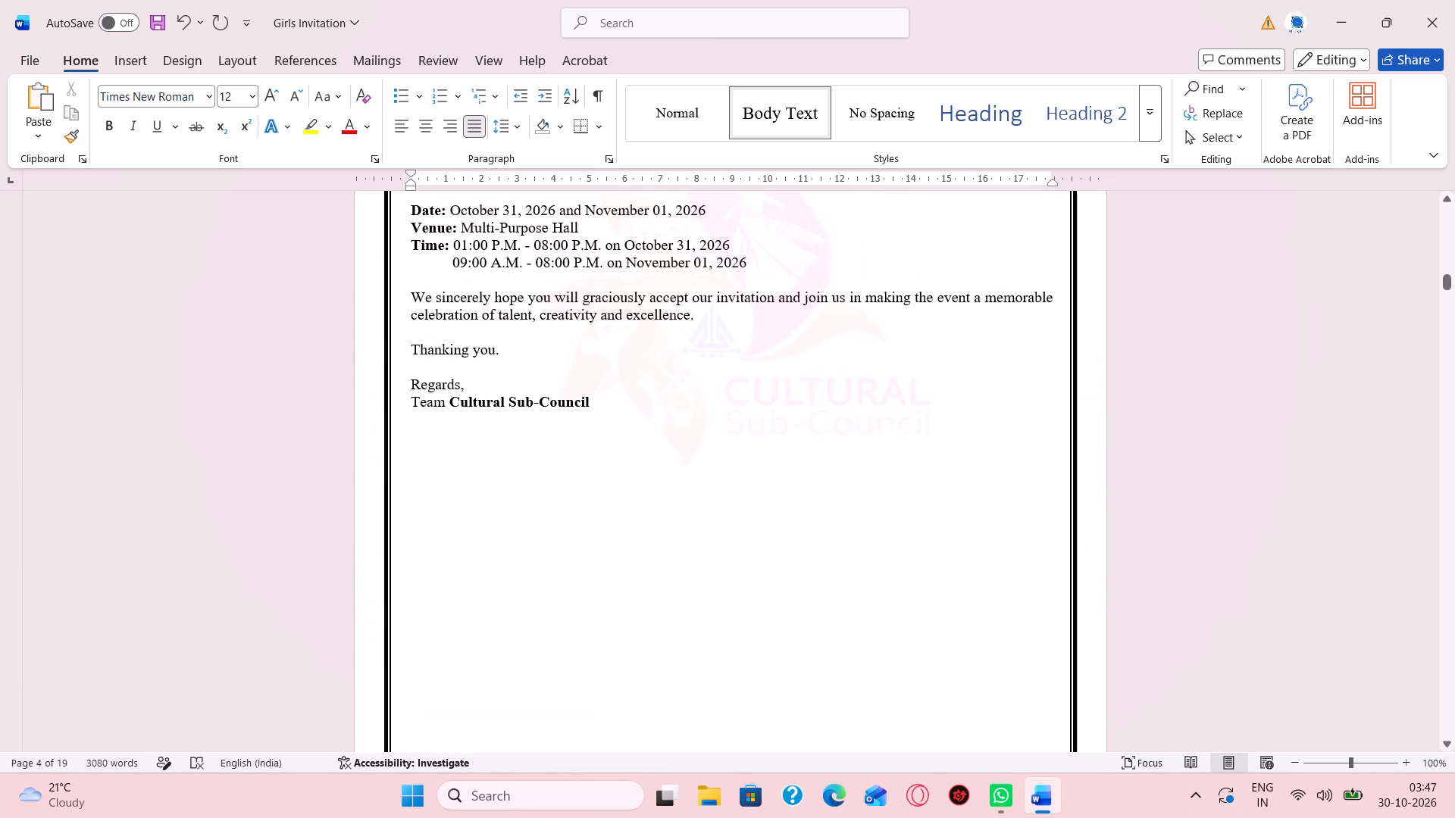
{"action": "scroll", "coordinate": [512, 490], "scroll_direction": "up", "scroll_amount": 1}
{"action": "scroll", "coordinate": [512, 490], "scroll_direction": "down", "scroll_amount": 6}
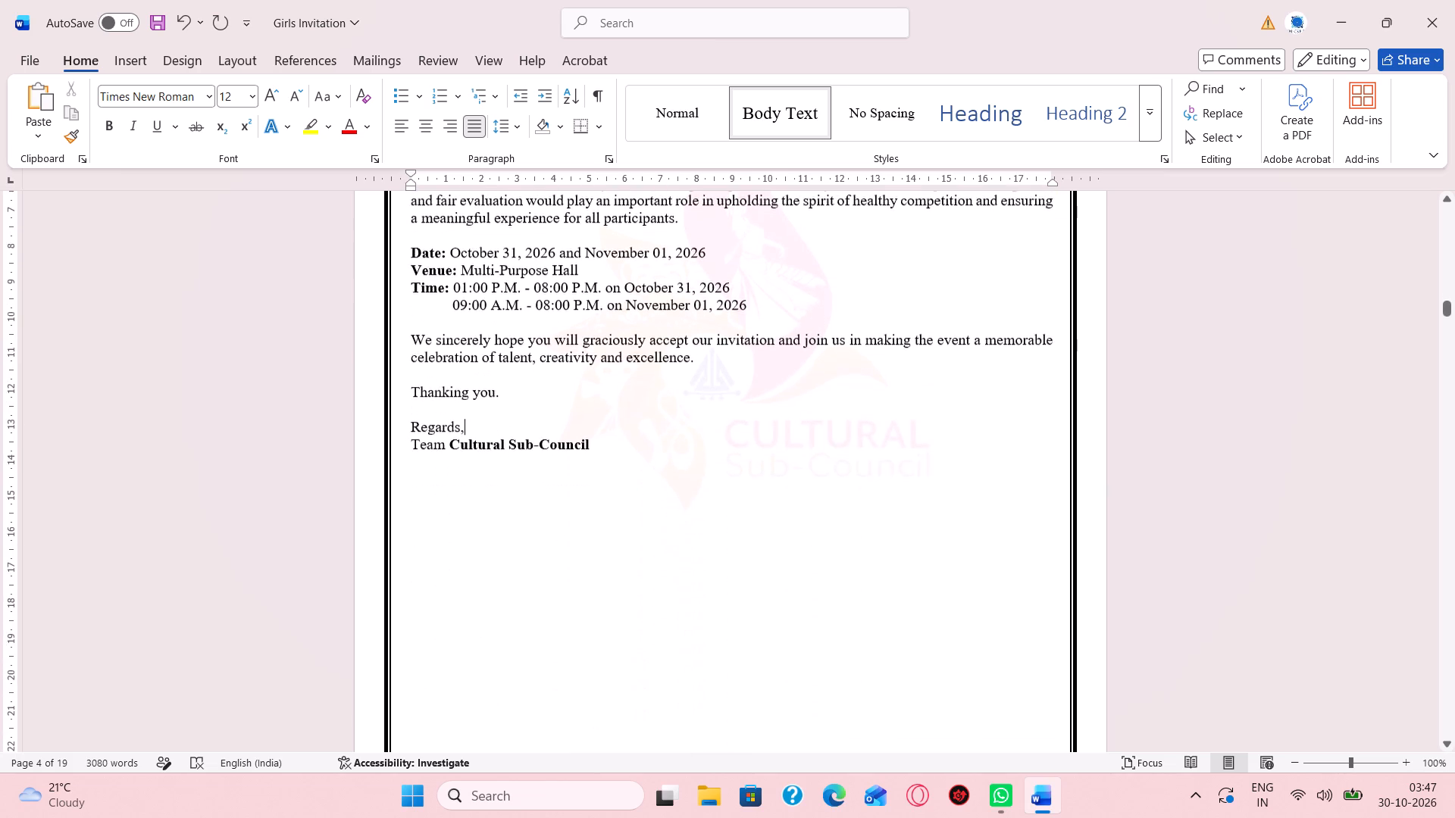
{"action": "scroll", "coordinate": [512, 490], "scroll_direction": "down", "scroll_amount": 7}
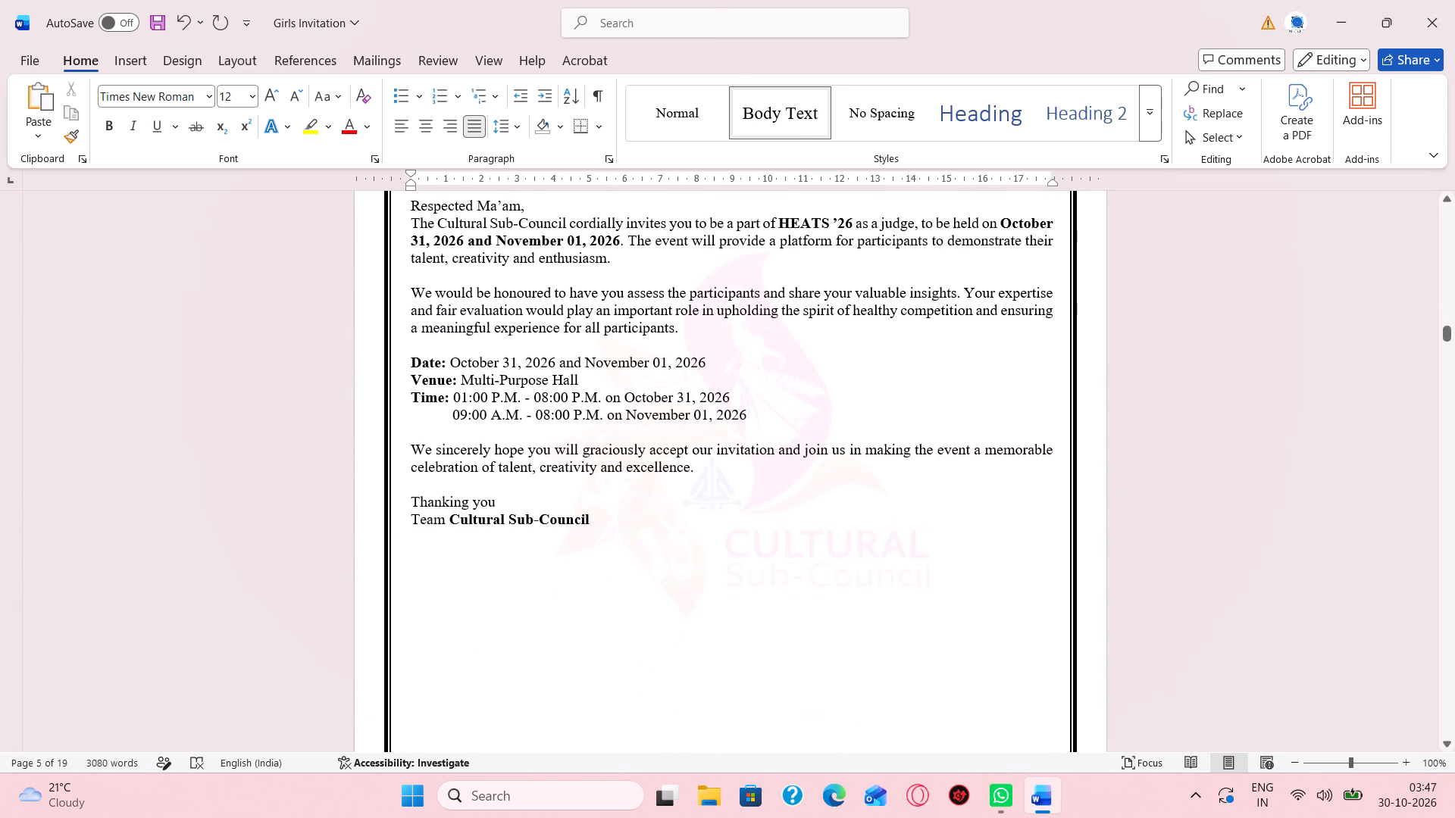
{"action": "left_click", "coordinate": [503, 501]}
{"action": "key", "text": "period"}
{"action": "key", "text": "Return"}
{"action": "key", "text": "Return"}
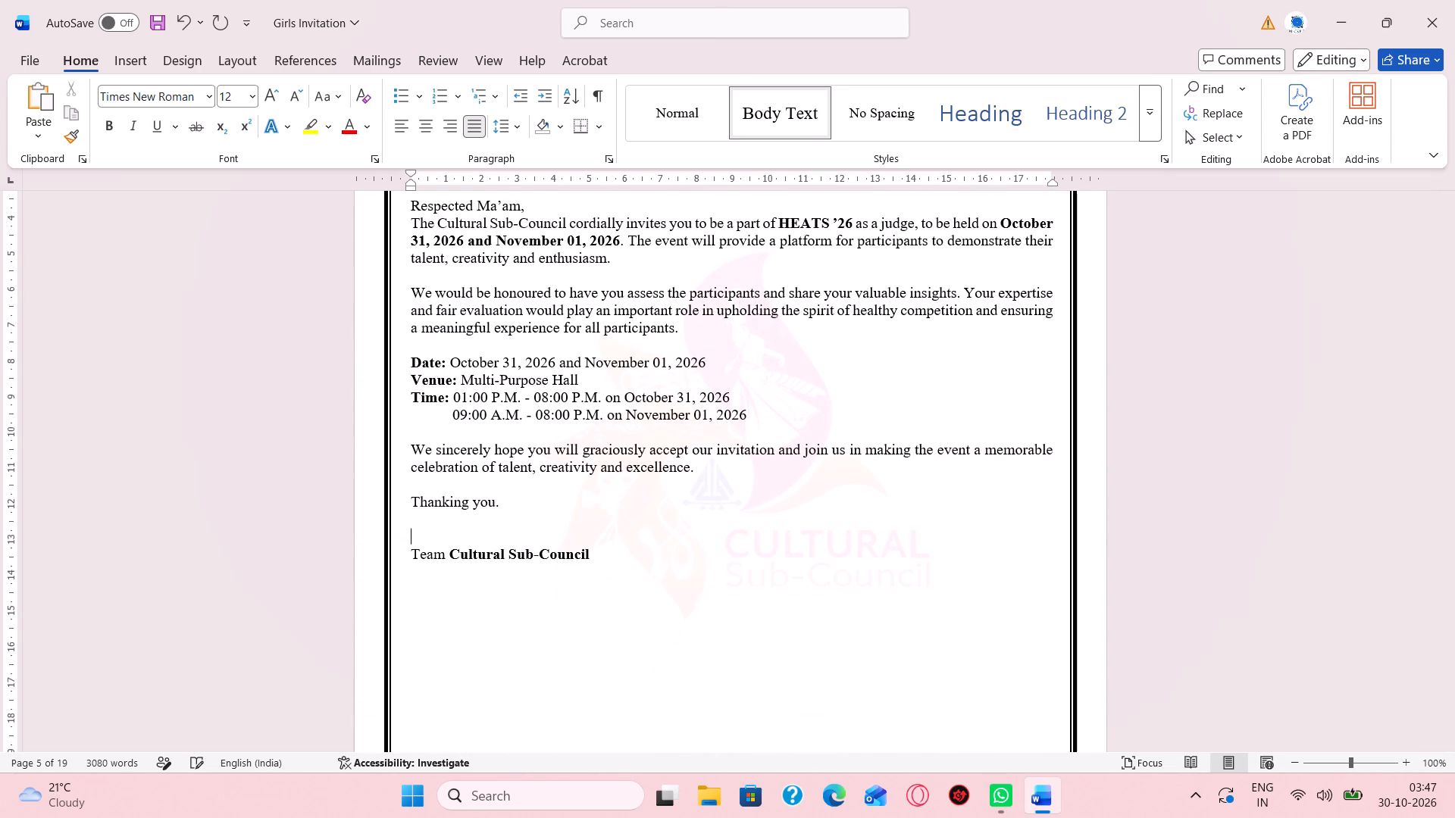
{"action": "key", "text": "ctrl+v"}
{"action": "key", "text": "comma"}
Punctuate "Thanking you." in the page 6 letter and paste "Regards," above the team line after a blank line.
{"action": "scroll", "coordinate": [503, 501], "scroll_direction": "down", "scroll_amount": 4}
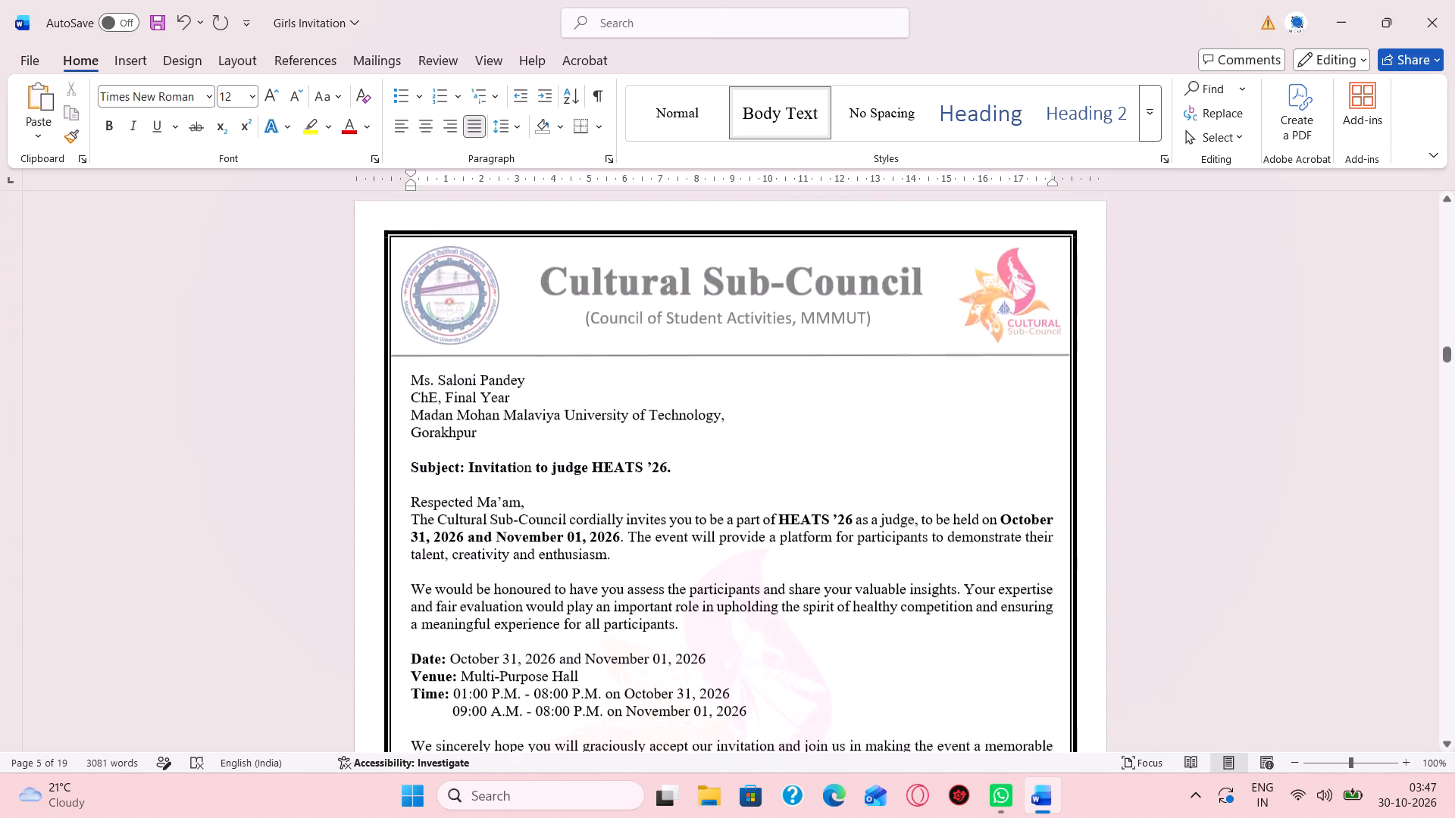
{"action": "scroll", "coordinate": [503, 501], "scroll_direction": "down", "scroll_amount": 3}
{"action": "left_click", "coordinate": [510, 451]}
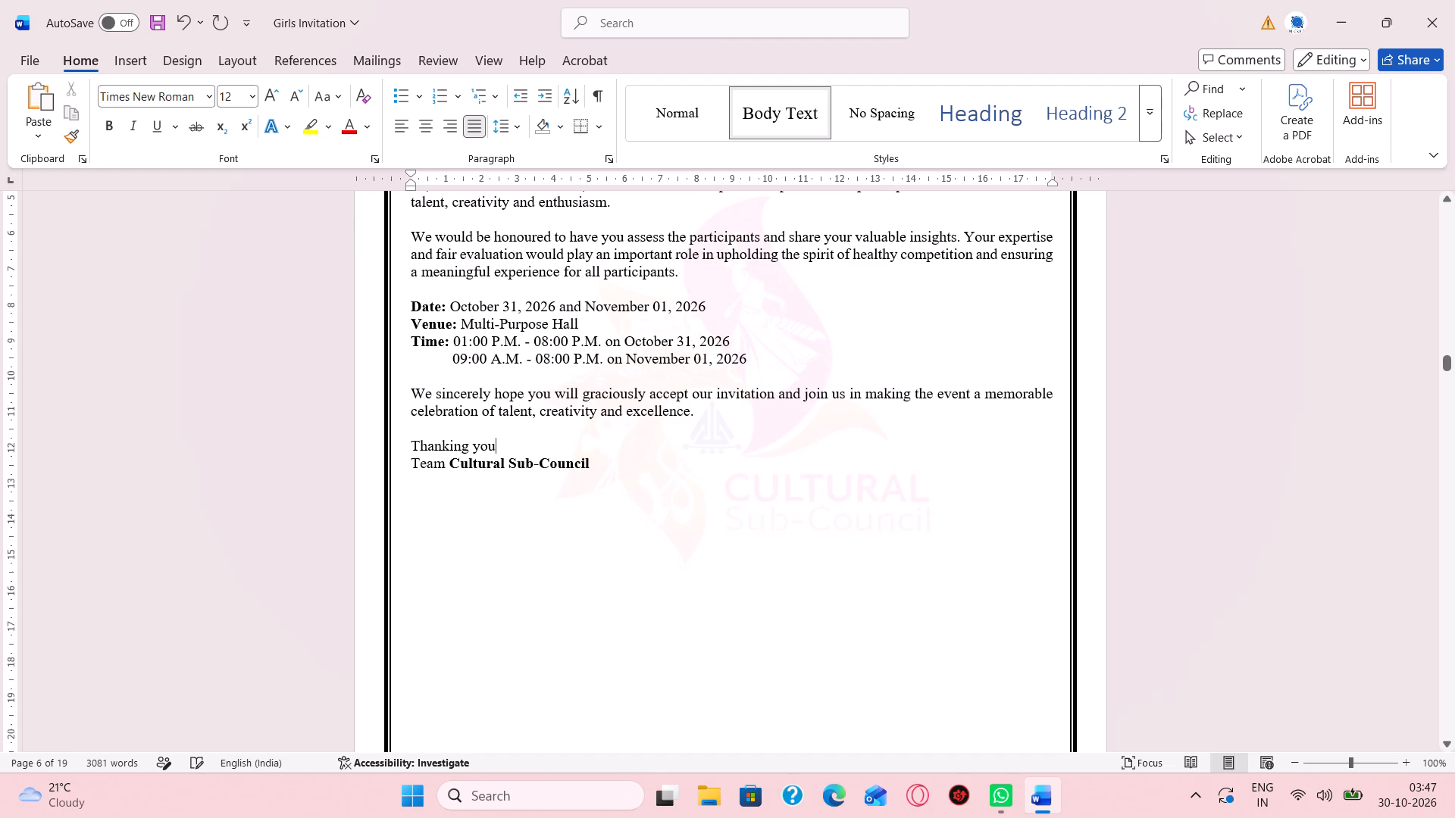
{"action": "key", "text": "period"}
{"action": "key", "text": "Return"}
{"action": "key", "text": "Return"}
{"action": "key", "text": "ctrl+v"}
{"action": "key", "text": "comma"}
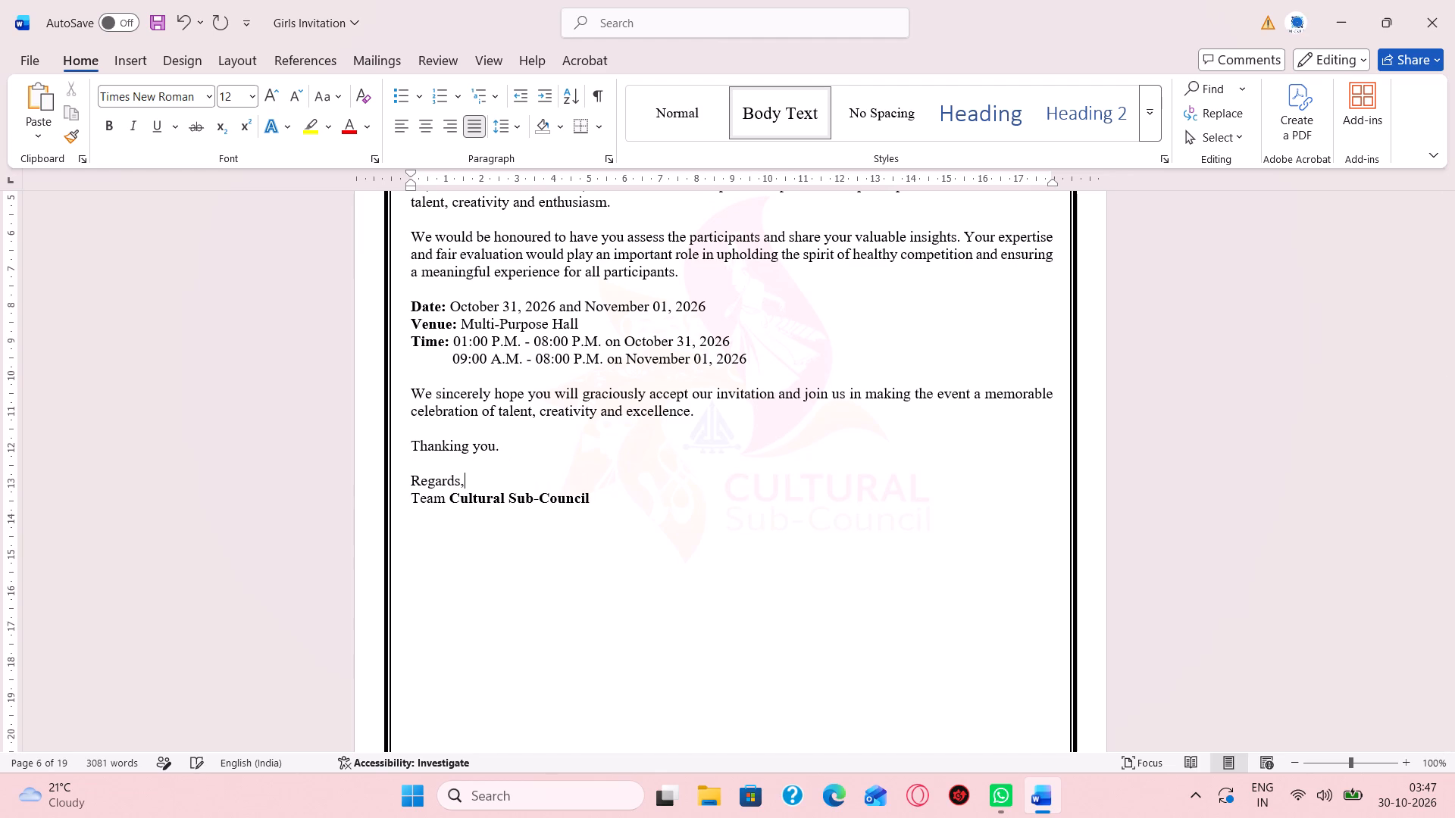
Give the page 7 letter the same closing: "Thanking you.", a blank line, and "Regards," above the team line.
{"action": "scroll", "coordinate": [510, 451], "scroll_direction": "down", "scroll_amount": 1}
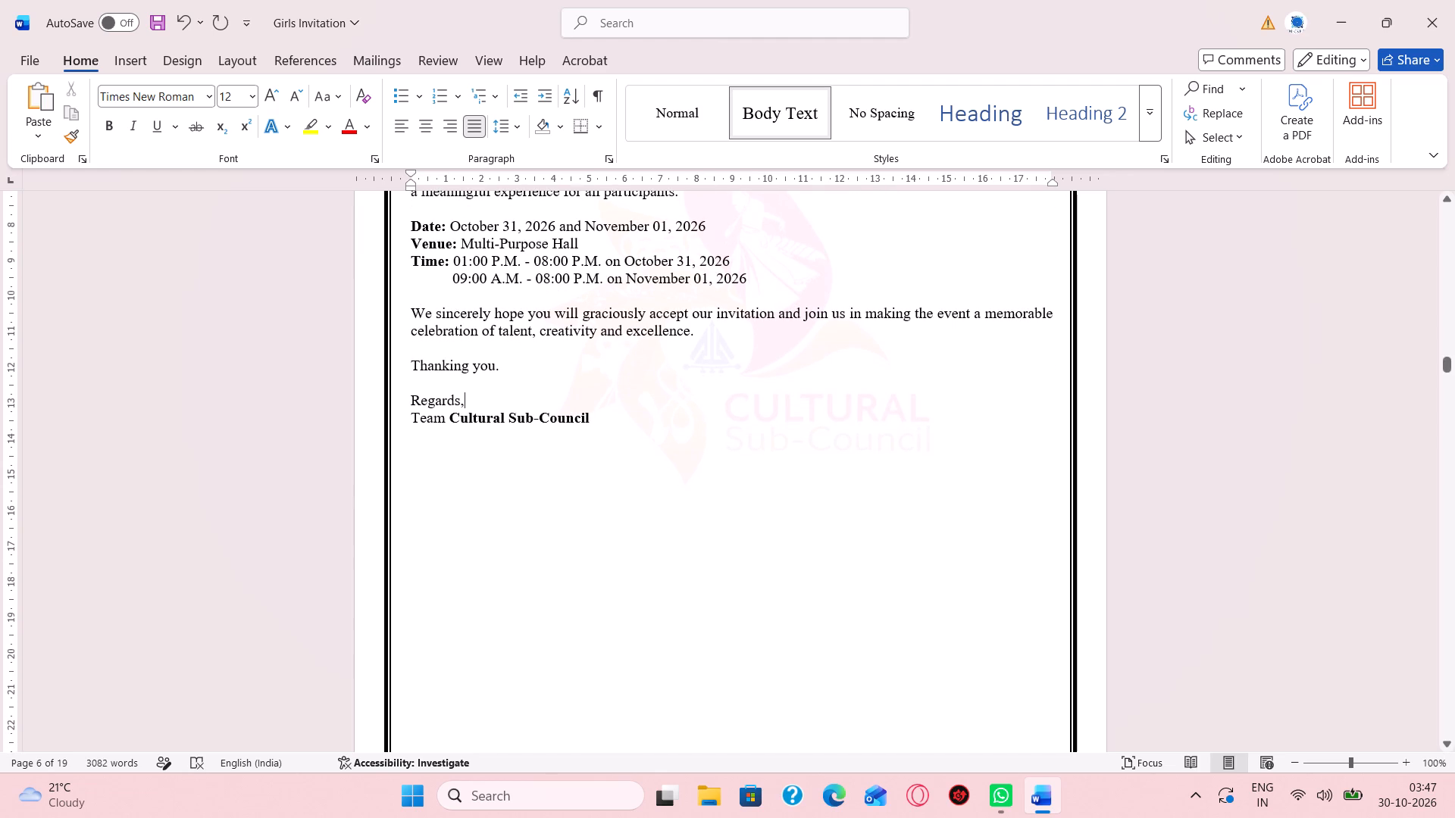
{"action": "scroll", "coordinate": [522, 480], "scroll_direction": "up", "scroll_amount": 5}
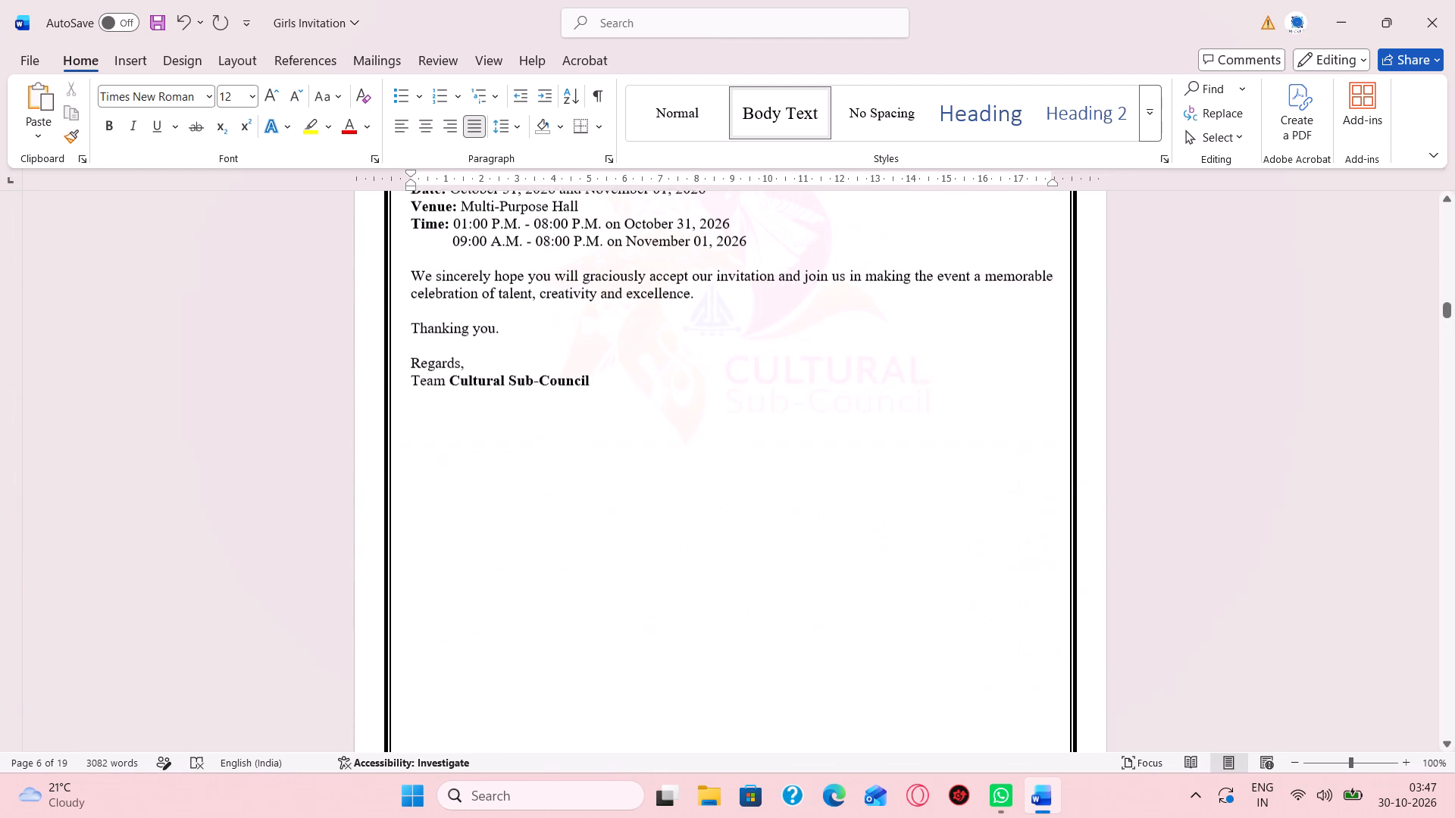
{"action": "scroll", "coordinate": [522, 480], "scroll_direction": "down", "scroll_amount": 6}
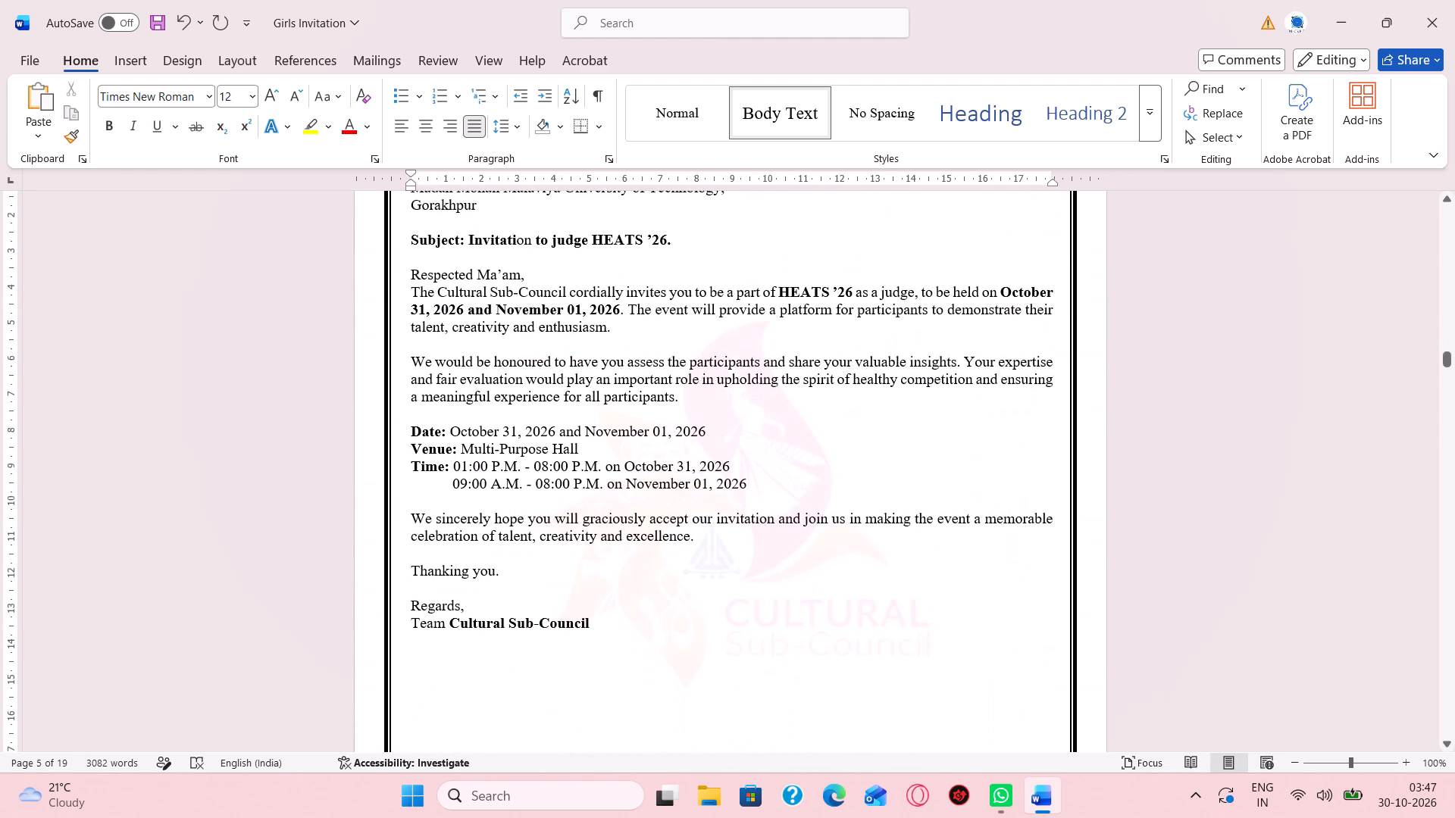
{"action": "scroll", "coordinate": [522, 480], "scroll_direction": "down", "scroll_amount": 6}
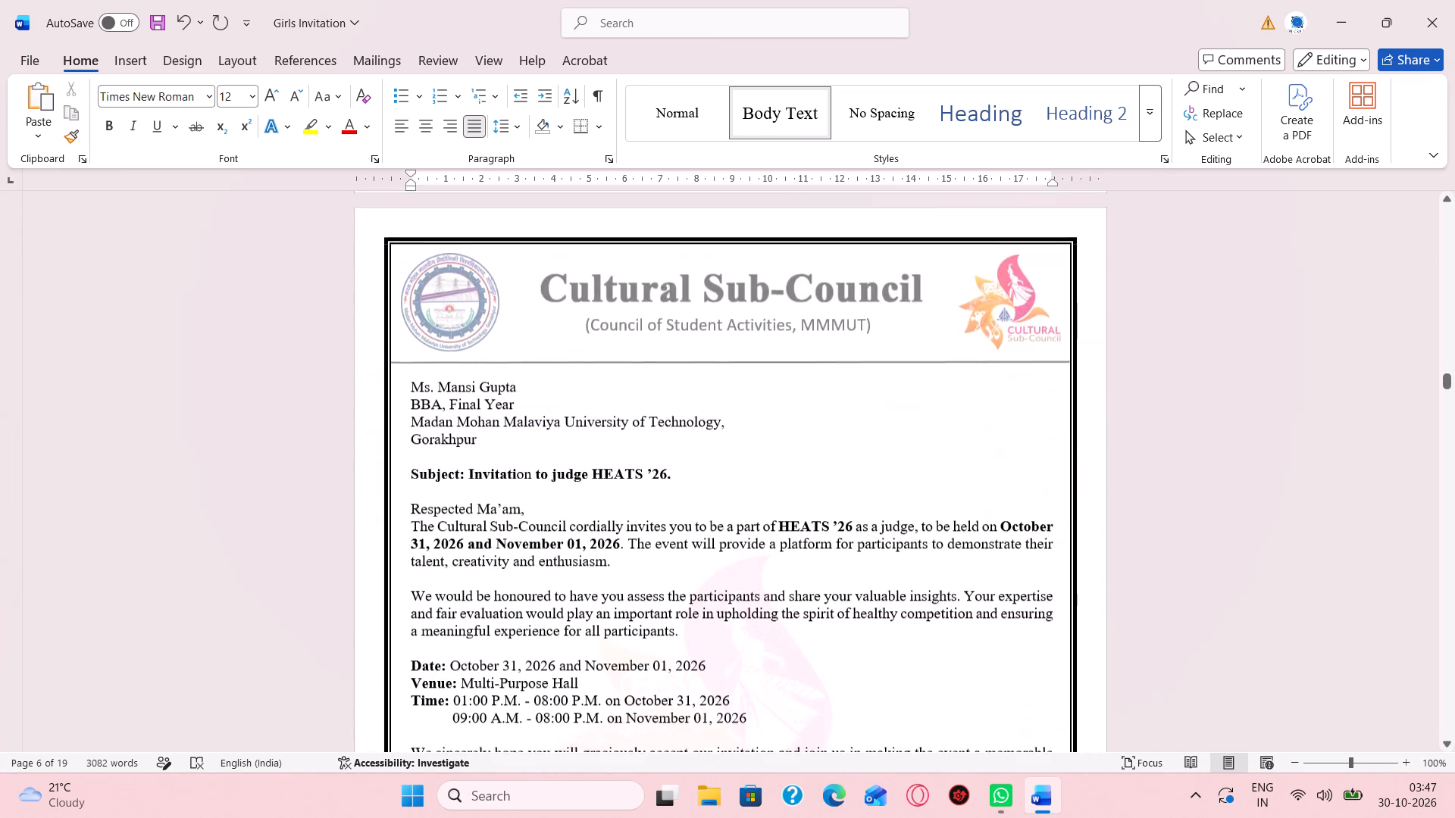
{"action": "scroll", "coordinate": [522, 480], "scroll_direction": "down", "scroll_amount": 2}
{"action": "left_click", "coordinate": [524, 482]}
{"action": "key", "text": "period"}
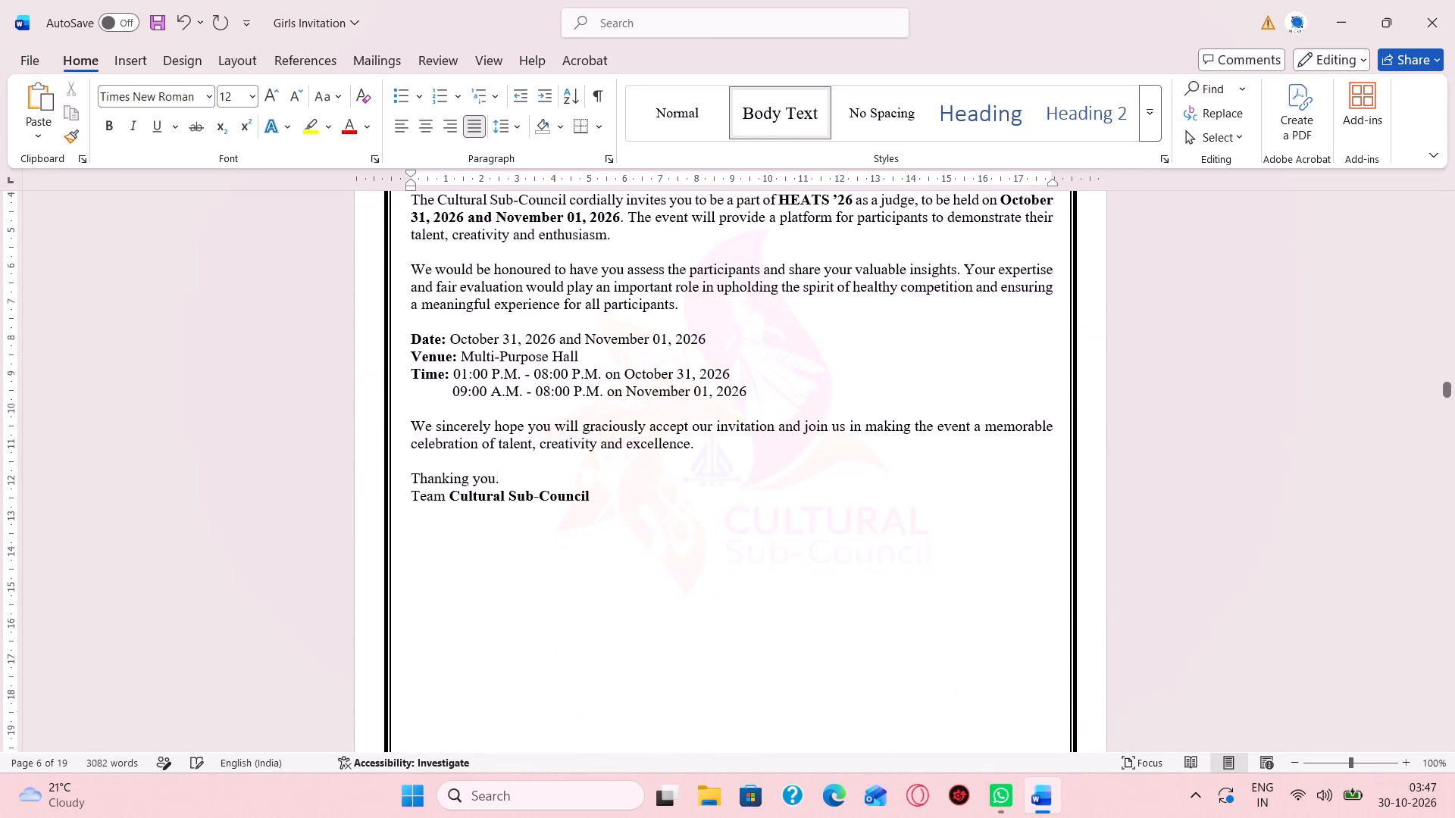
{"action": "key", "text": "Return"}
{"action": "key", "text": "Return"}
{"action": "key", "text": "ctrl+v"}
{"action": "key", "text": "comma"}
In the page 8 letter, end "Thanking you" with a full stop and paste "Regards," above the team line, separated by a blank line.
{"action": "scroll", "coordinate": [524, 482], "scroll_direction": "down", "scroll_amount": 2}
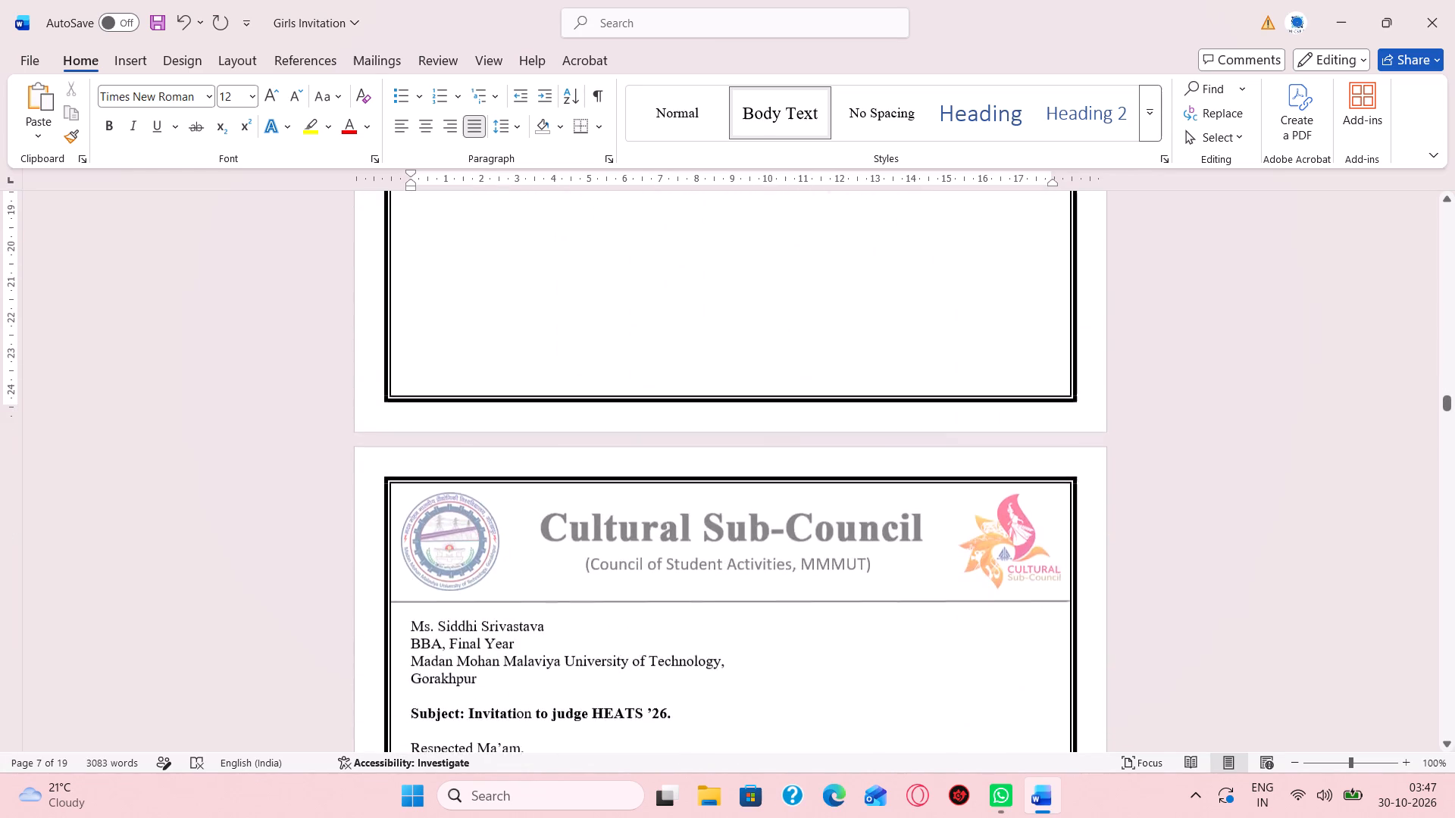
{"action": "scroll", "coordinate": [524, 482], "scroll_direction": "down", "scroll_amount": 3}
{"action": "left_click", "coordinate": [517, 679]}
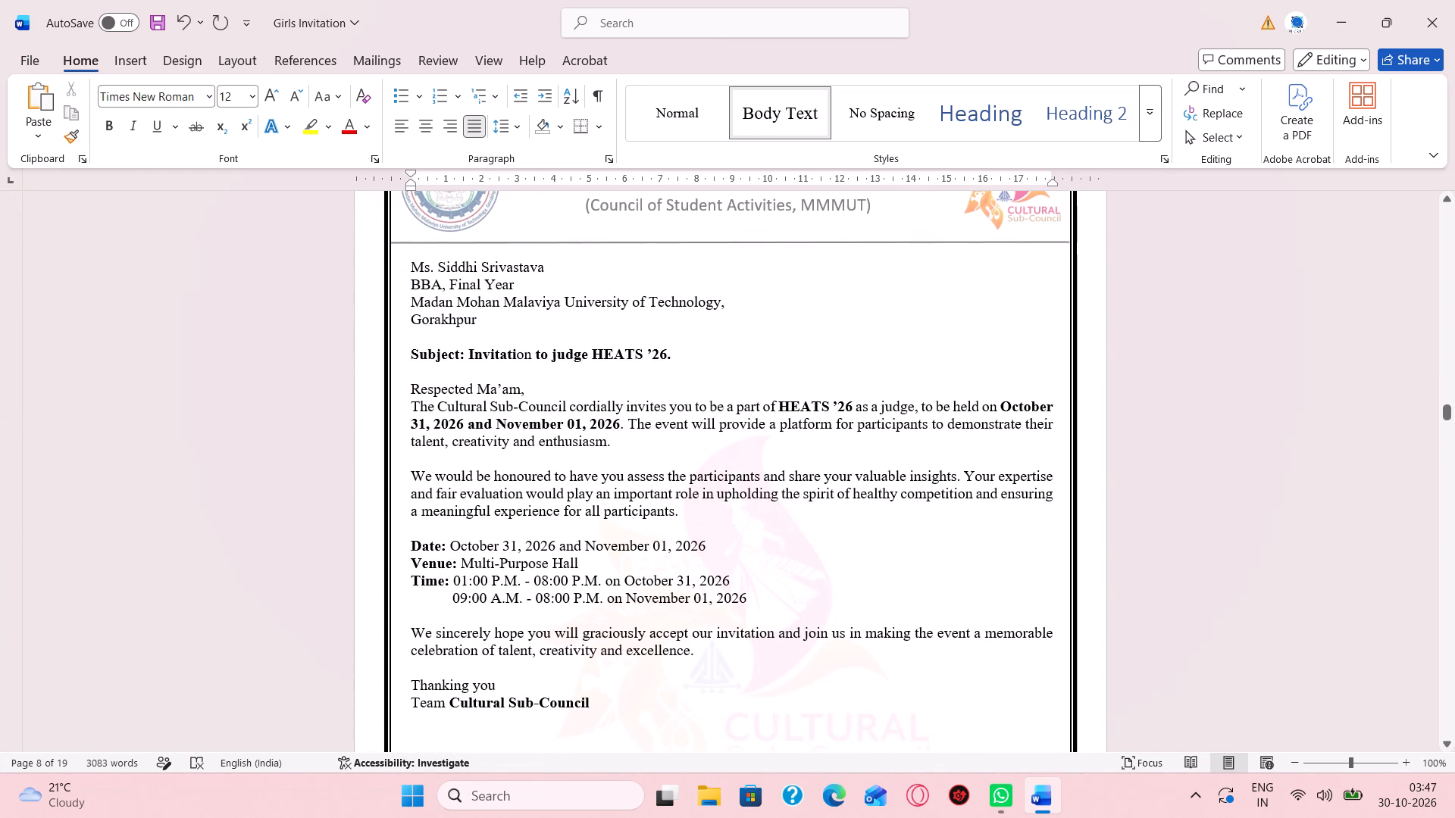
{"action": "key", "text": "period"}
{"action": "key", "text": "Return"}
{"action": "key", "text": "Return"}
{"action": "key", "text": "ctrl+v"}
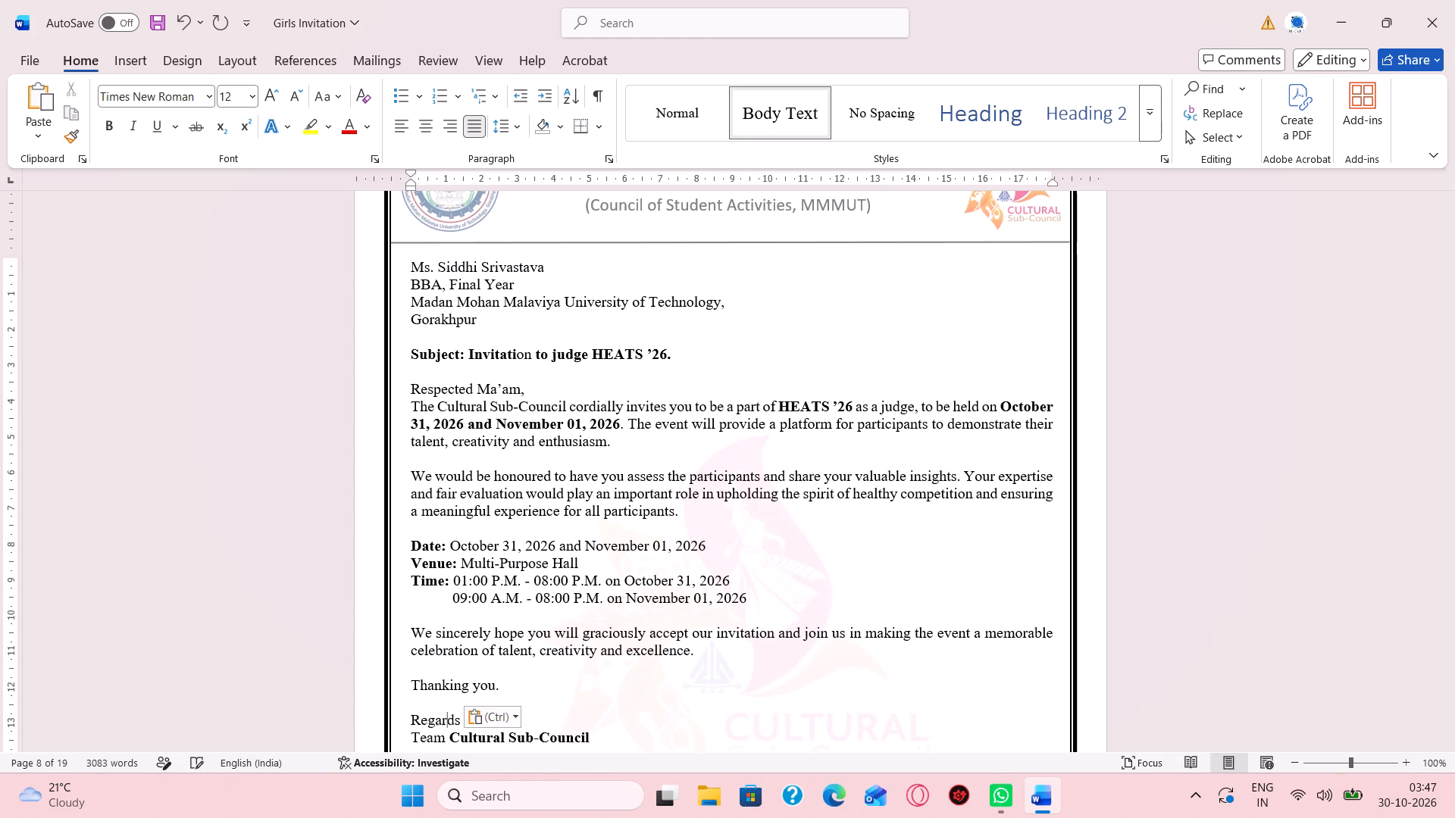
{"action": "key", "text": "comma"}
Update the page 9 letter's closing to "Thanking you.", a blank line, and the pasted "Regards," above the team line.
{"action": "scroll", "coordinate": [517, 679], "scroll_direction": "down", "scroll_amount": 4}
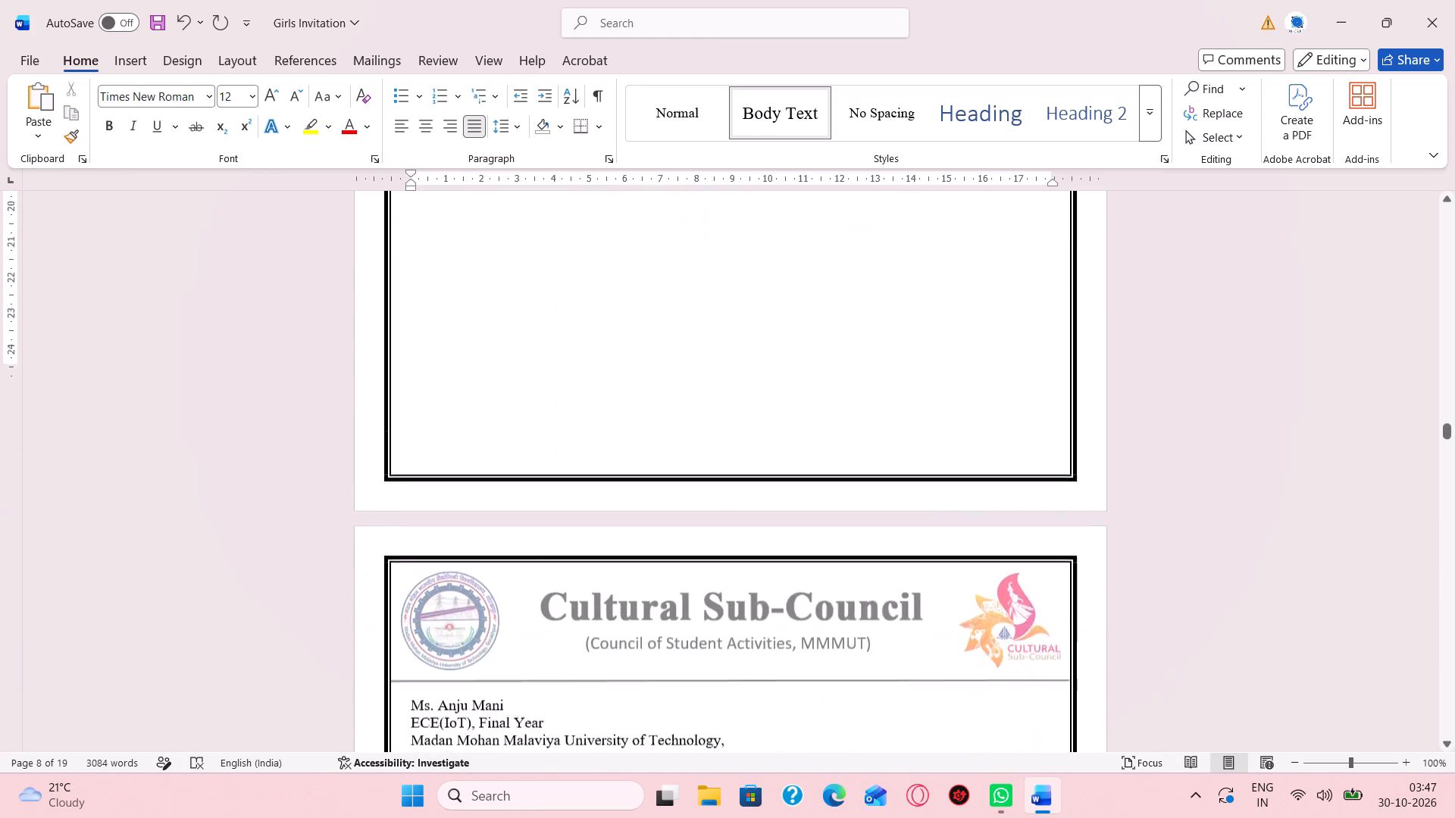
{"action": "scroll", "coordinate": [517, 679], "scroll_direction": "down", "scroll_amount": 5}
{"action": "scroll", "coordinate": [497, 508], "scroll_direction": "up", "scroll_amount": 1}
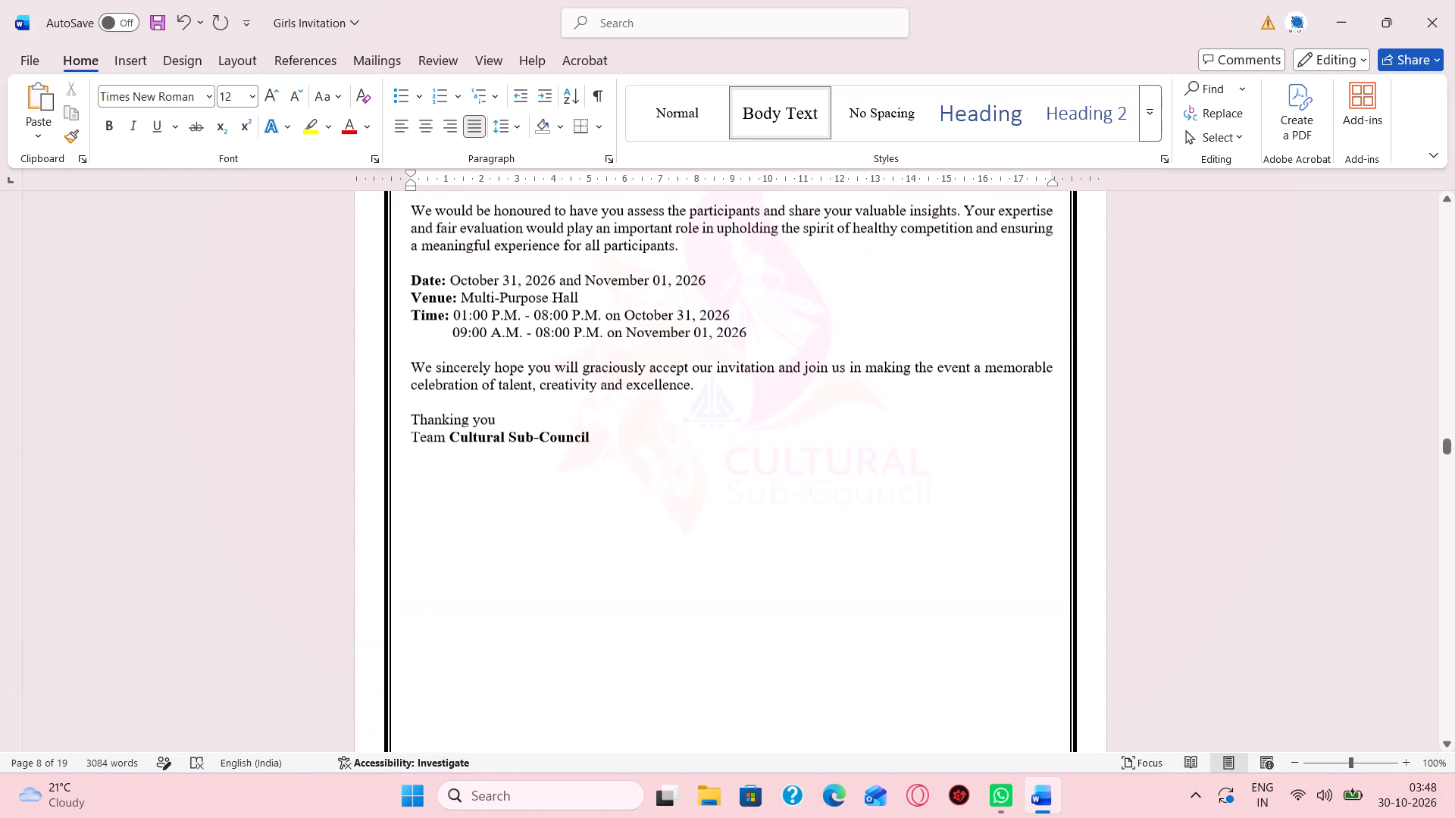
{"action": "left_click", "coordinate": [512, 419]}
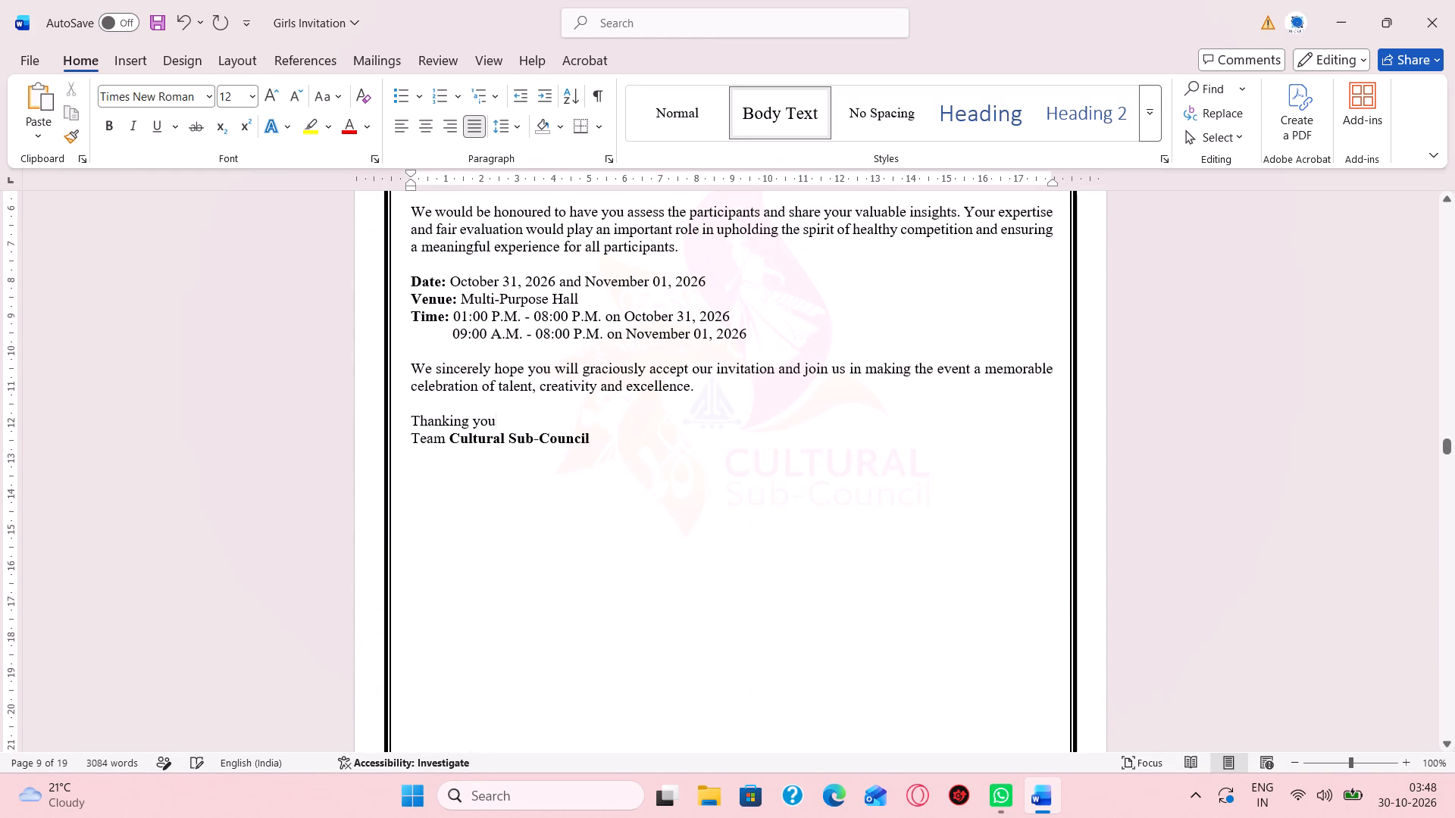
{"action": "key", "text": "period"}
{"action": "key", "text": "Return"}
{"action": "key", "text": "Return"}
{"action": "key", "text": "ctrl+v"}
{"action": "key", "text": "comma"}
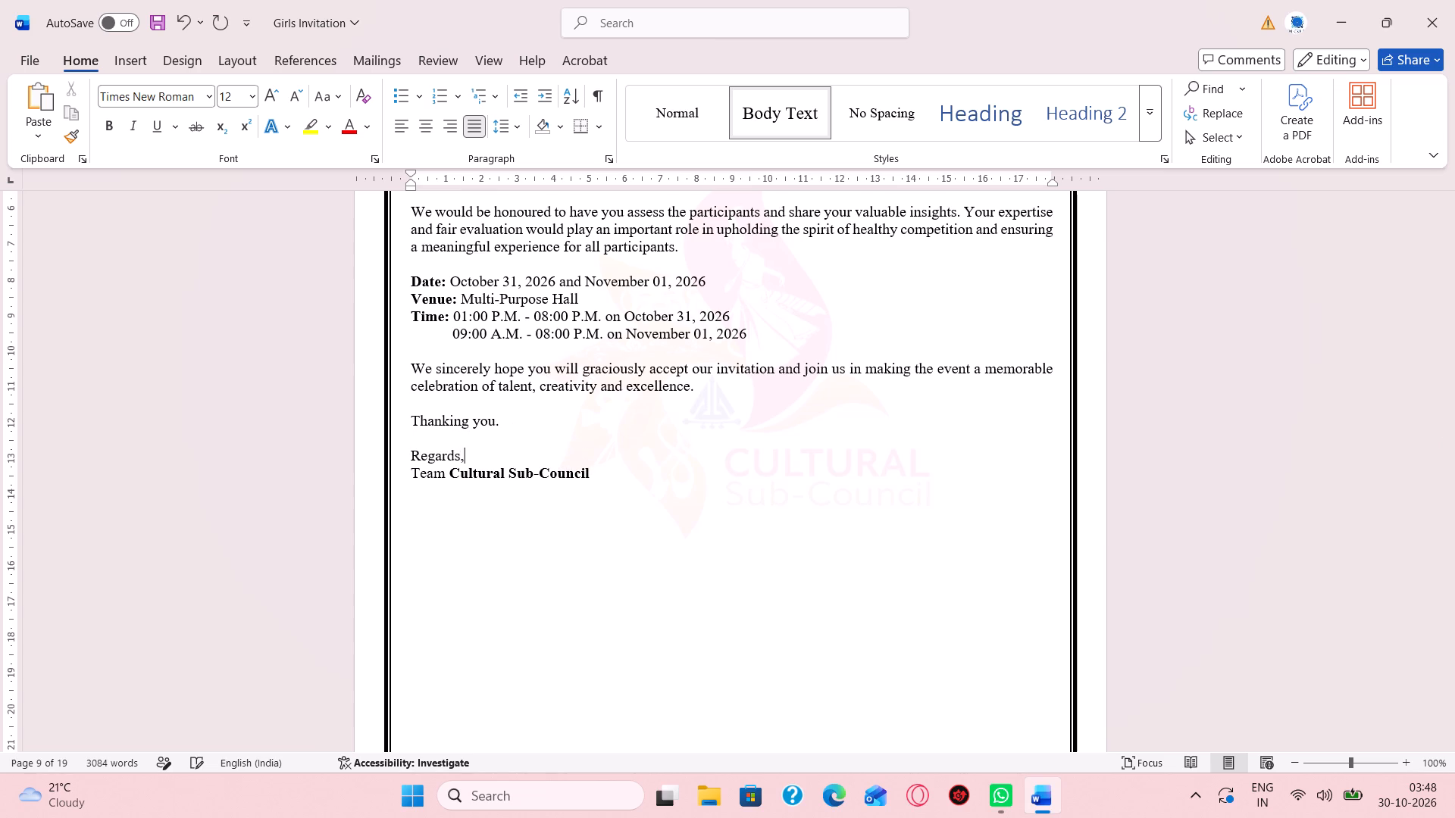
Add a full stop after "Thanking you" in the page 10 letter and paste "Regards," above the team line, following a blank line.
{"action": "scroll", "coordinate": [512, 419], "scroll_direction": "down", "scroll_amount": 6}
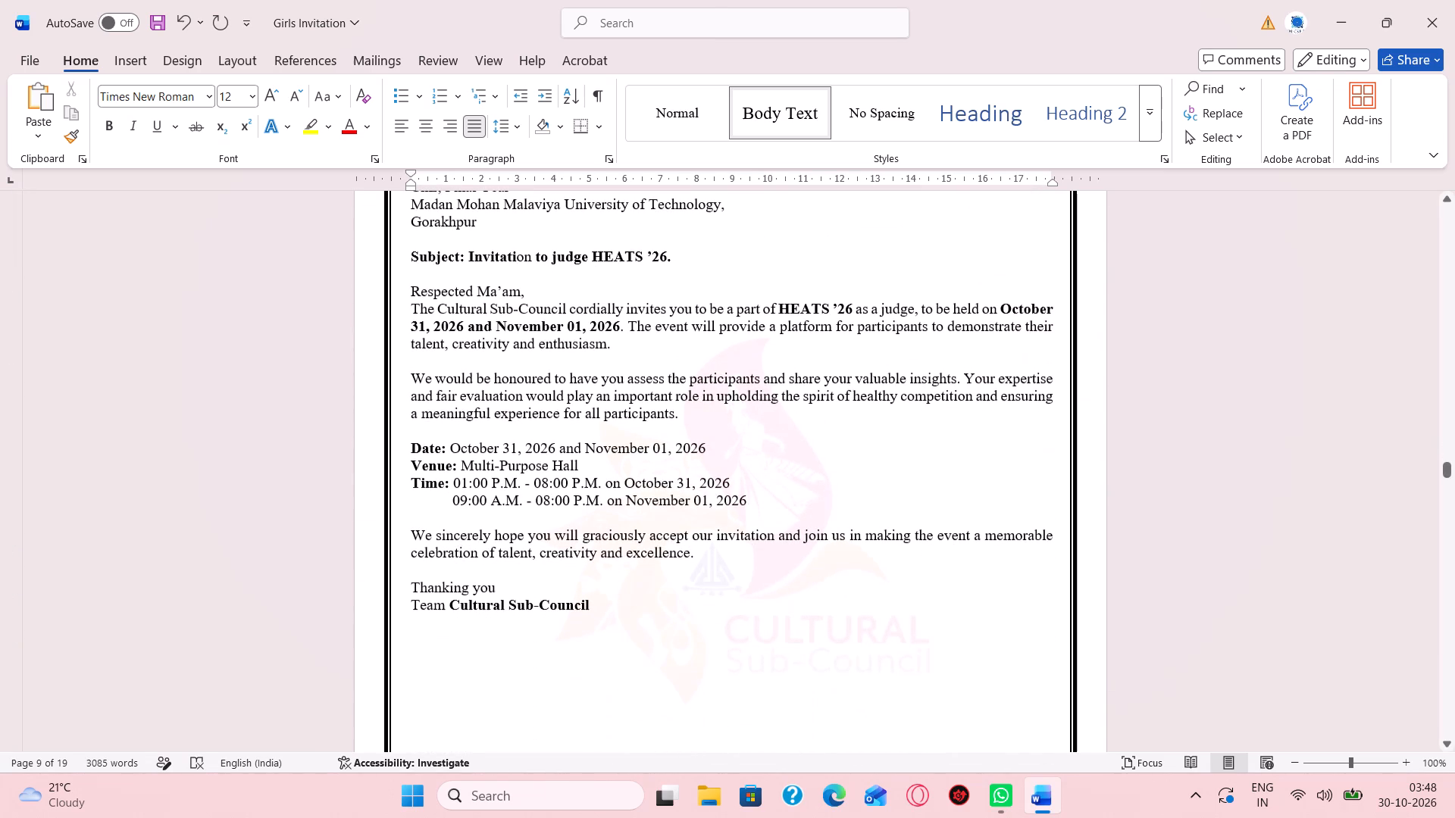
{"action": "left_click", "coordinate": [531, 586]}
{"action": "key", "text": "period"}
{"action": "key", "text": "Return"}
{"action": "key", "text": "Return"}
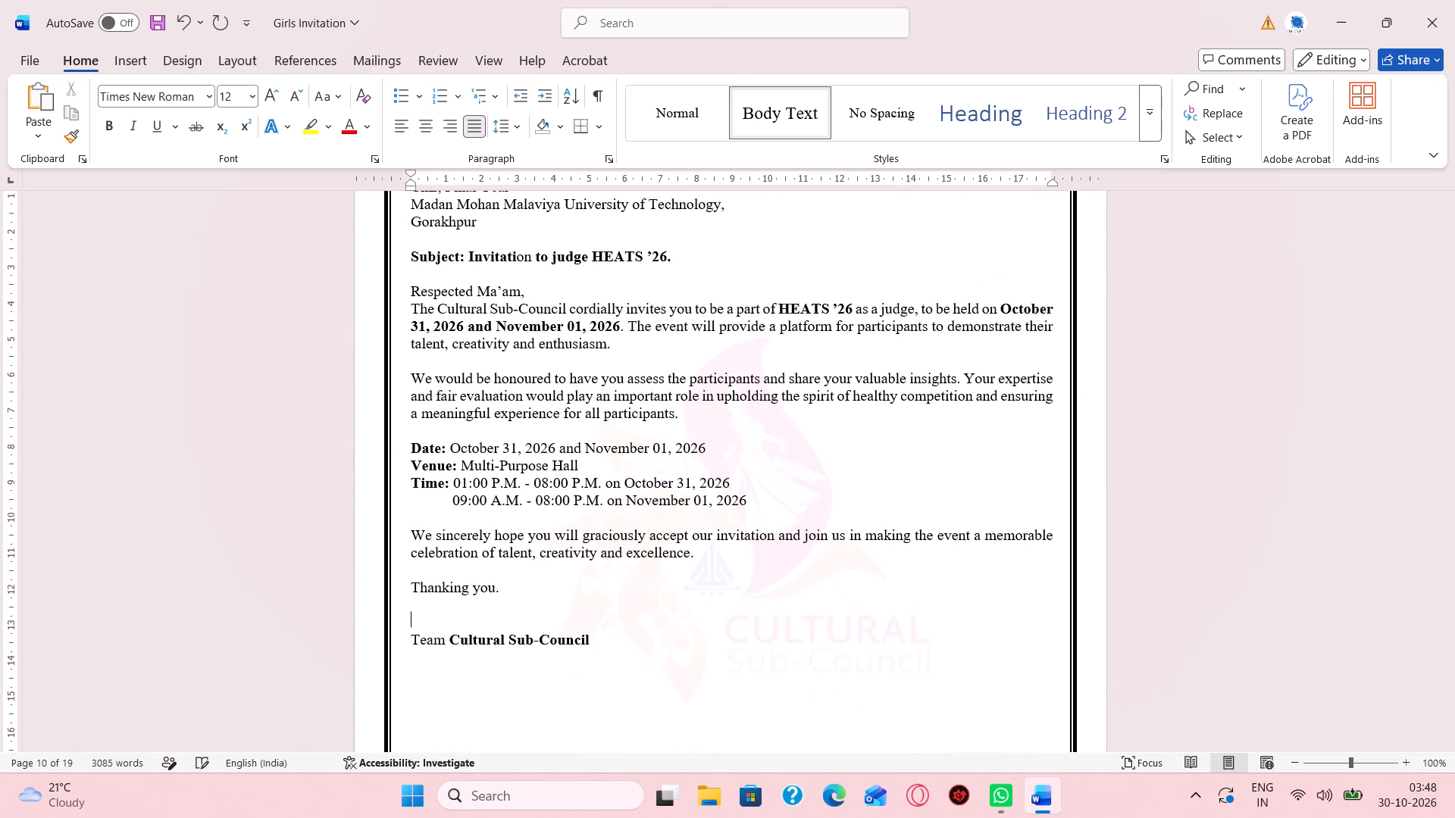
{"action": "key", "text": "ctrl+v"}
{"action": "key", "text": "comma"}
In the page 11 letter, add a full stop after "Thanking you" and insert a blank line and "Regards," before the team line.
{"action": "scroll", "coordinate": [531, 586], "scroll_direction": "down", "scroll_amount": 4}
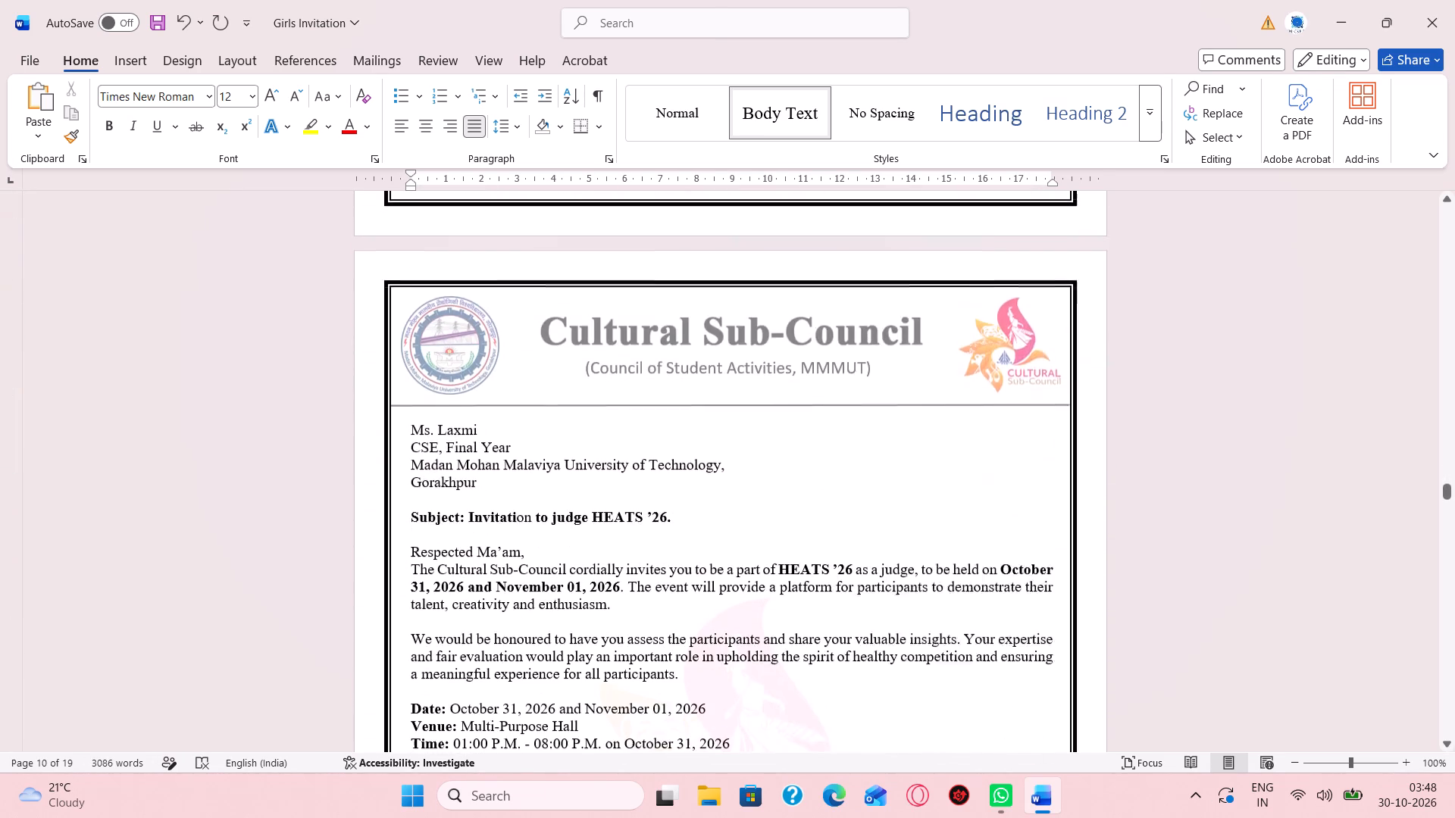
{"action": "scroll", "coordinate": [531, 586], "scroll_direction": "down", "scroll_amount": 3}
{"action": "left_click", "coordinate": [511, 517]}
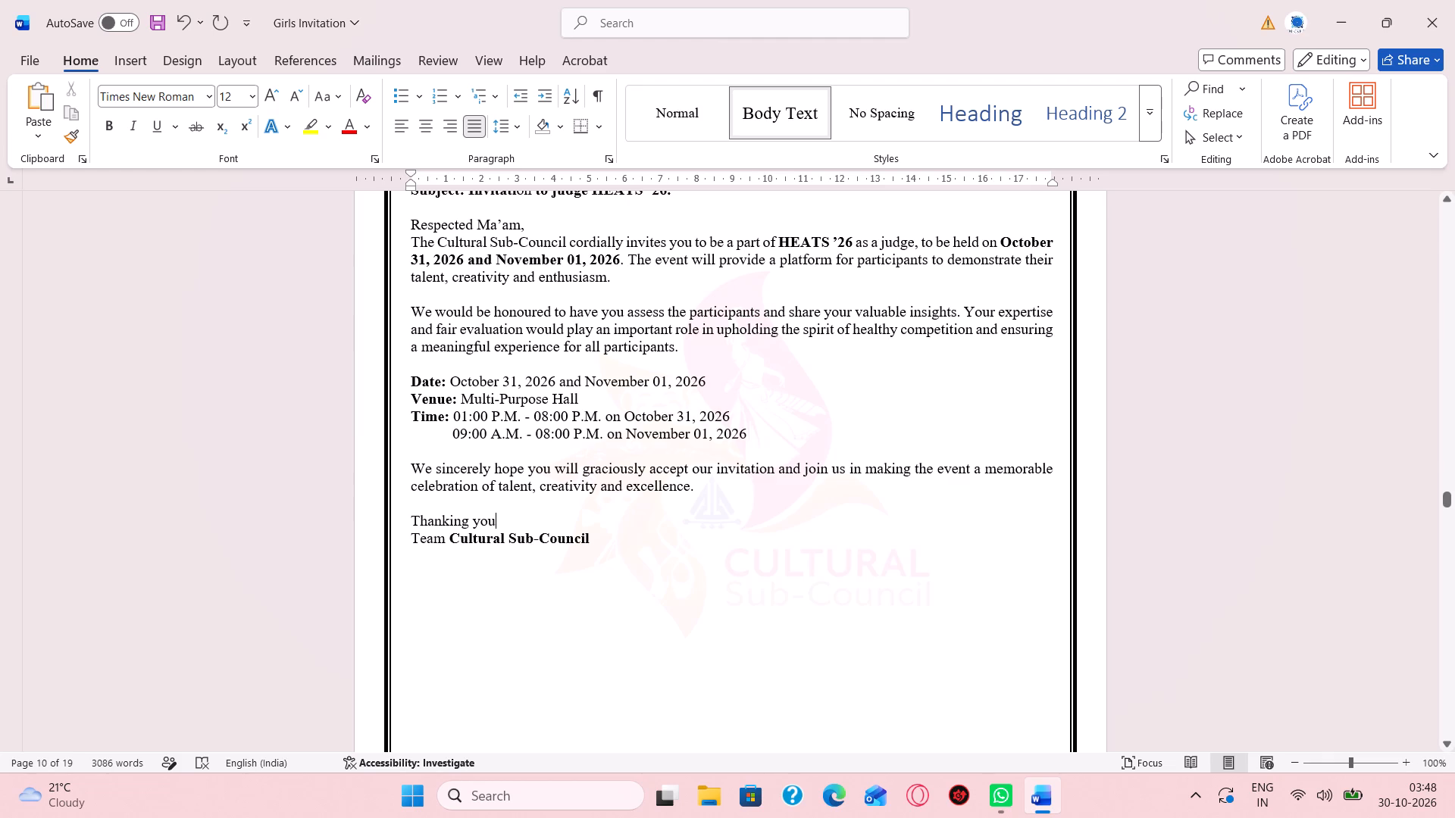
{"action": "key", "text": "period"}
{"action": "key", "text": "Return"}
{"action": "key", "text": "Return"}
{"action": "key", "text": "ctrl+v"}
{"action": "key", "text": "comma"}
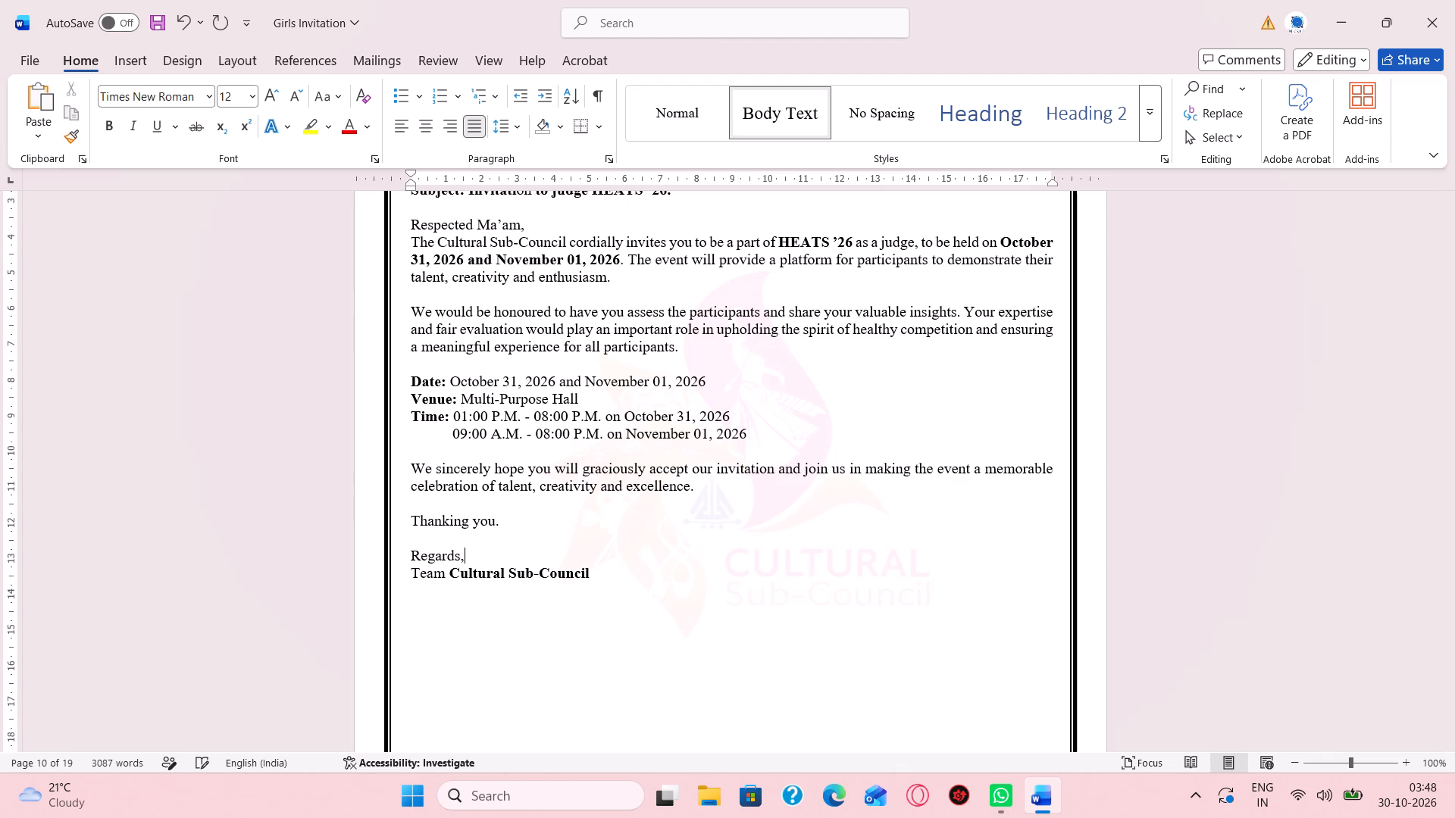
In the page 12 letter, add a full stop after "Thanking you" and paste "Regards," above the team line, leaving a blank line between.
{"action": "scroll", "coordinate": [511, 517], "scroll_direction": "down", "scroll_amount": 6}
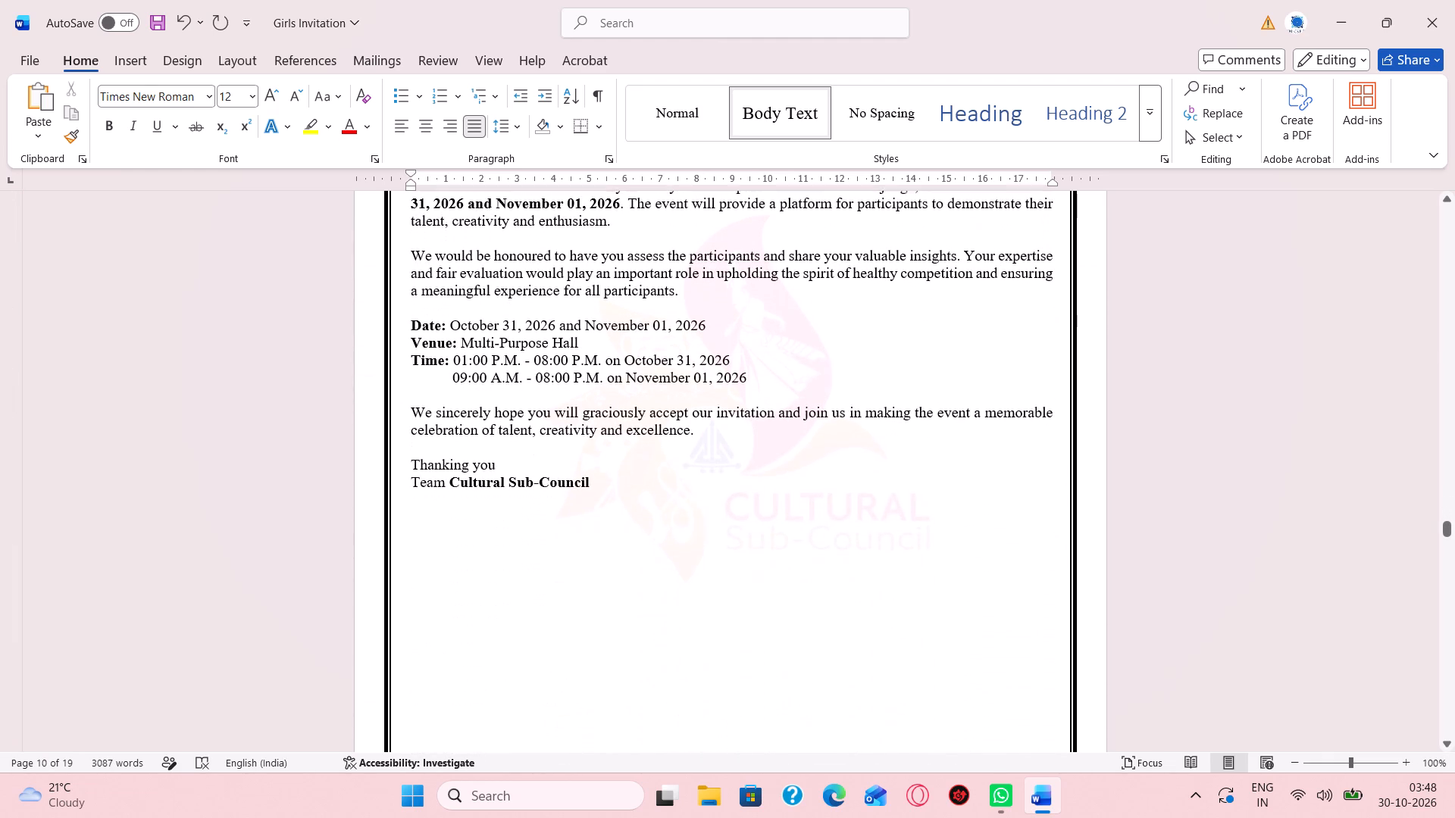
{"action": "left_click", "coordinate": [508, 468]}
{"action": "key", "text": "period"}
{"action": "key", "text": "Return"}
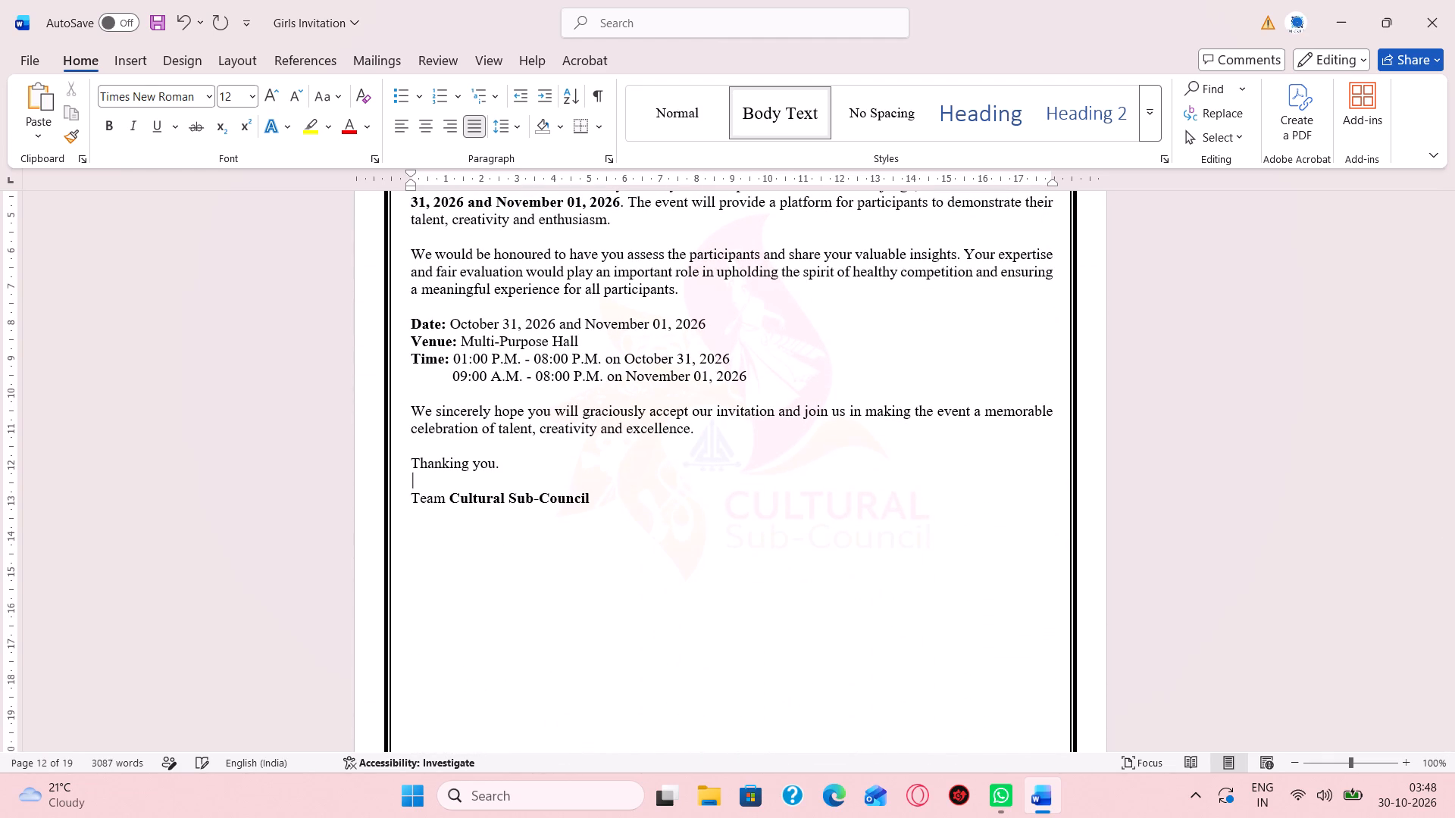
{"action": "key", "text": "Return"}
{"action": "key", "text": "ctrl+v"}
{"action": "key", "text": "comma"}
In the page 13 letter, add a full stop after "Thanking you" and paste "Regards," above the team line, leaving a blank line between.
{"action": "scroll", "coordinate": [508, 468], "scroll_direction": "down", "scroll_amount": 3}
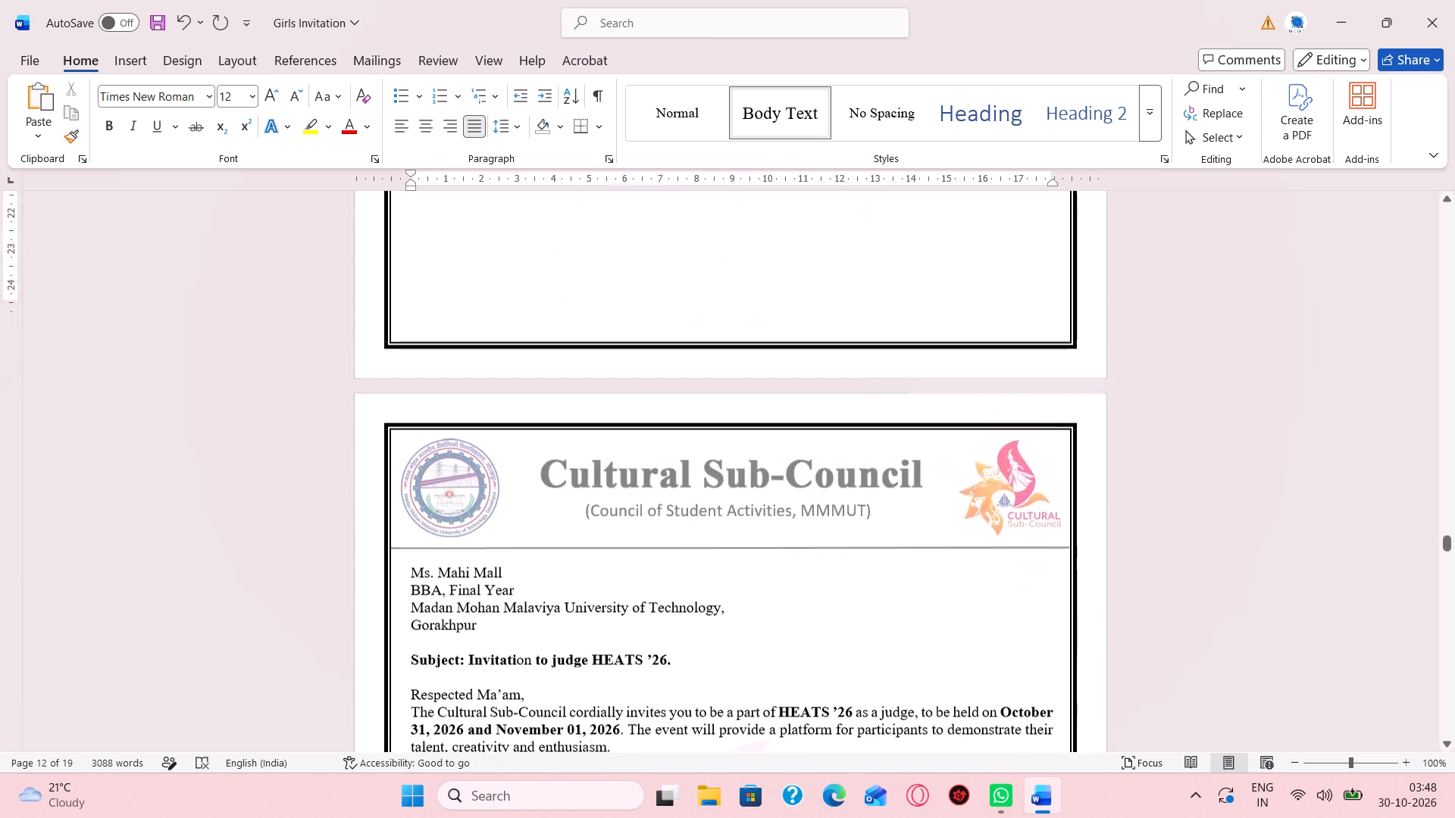
{"action": "scroll", "coordinate": [508, 468], "scroll_direction": "down", "scroll_amount": 3}
{"action": "left_click", "coordinate": [526, 543]}
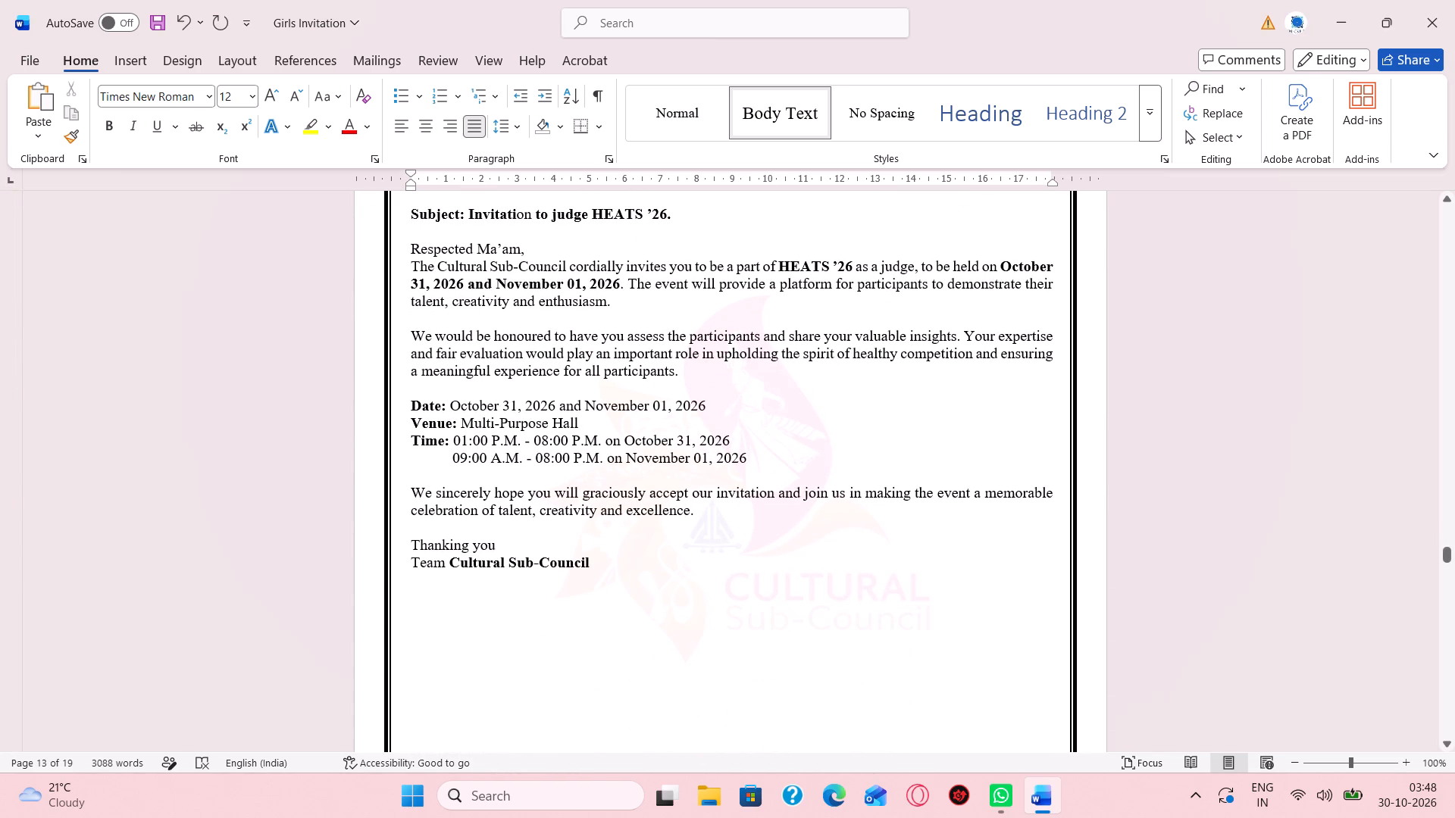
{"action": "key", "text": "period"}
{"action": "key", "text": "Return"}
{"action": "key", "text": "Return"}
{"action": "key", "text": "ctrl+v"}
{"action": "key", "text": "comma"}
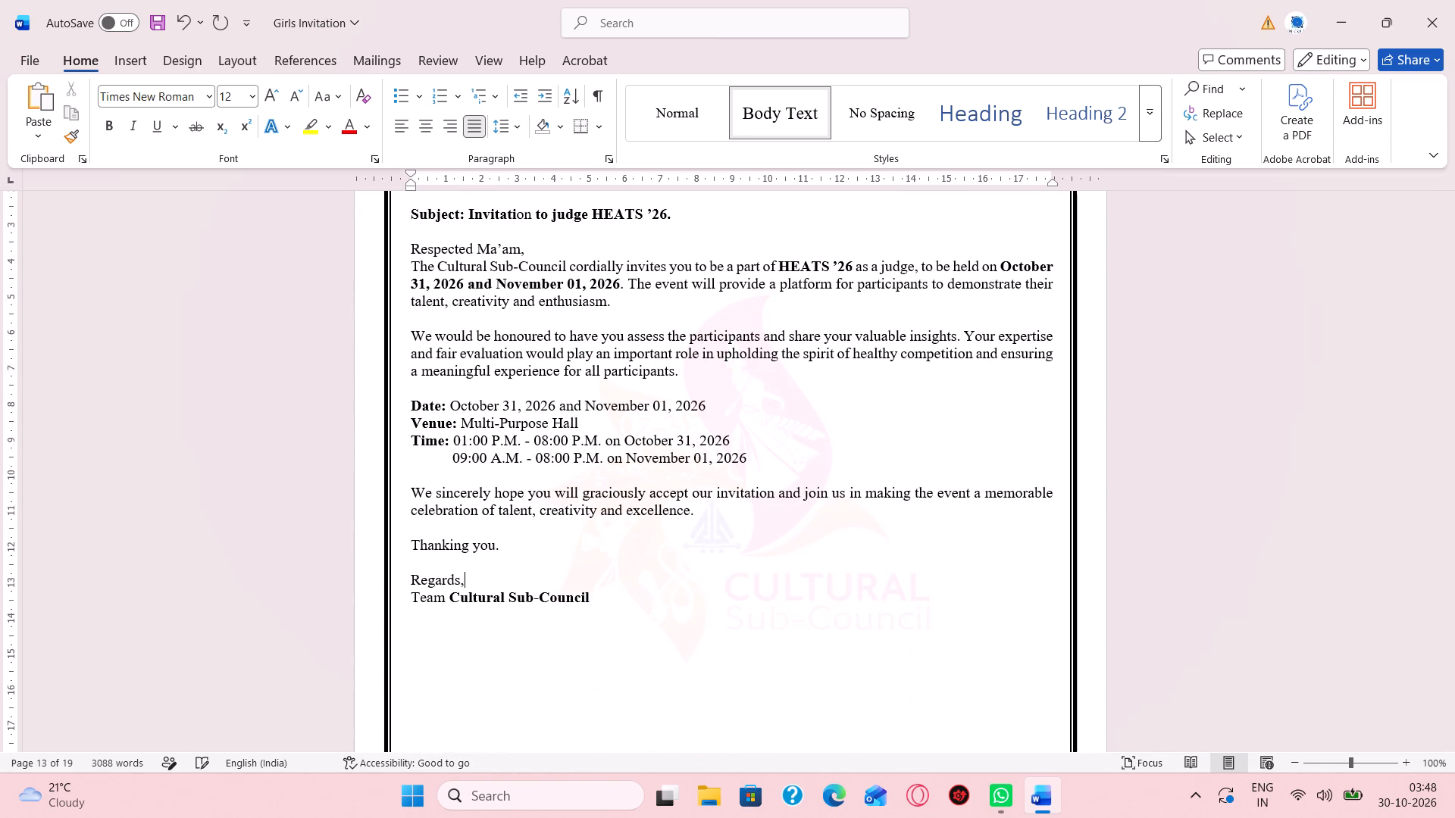
In the page 14 letter, add a full stop after "Thanking you" and paste "Regards," above the team line, leaving a blank line between.
{"action": "scroll", "coordinate": [526, 543], "scroll_direction": "down", "scroll_amount": 6}
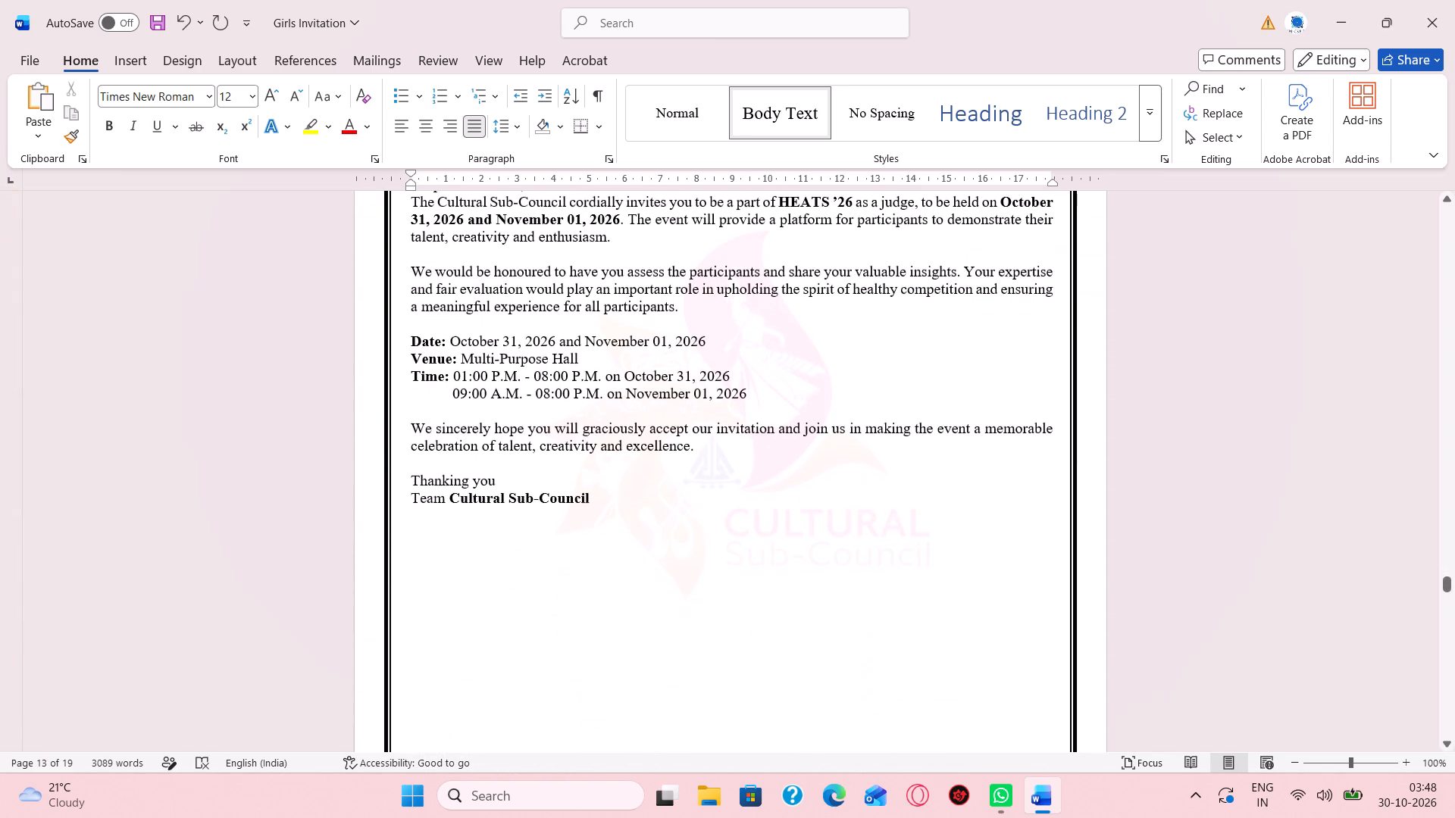
{"action": "left_click", "coordinate": [502, 485]}
{"action": "key", "text": "period"}
{"action": "key", "text": "Return"}
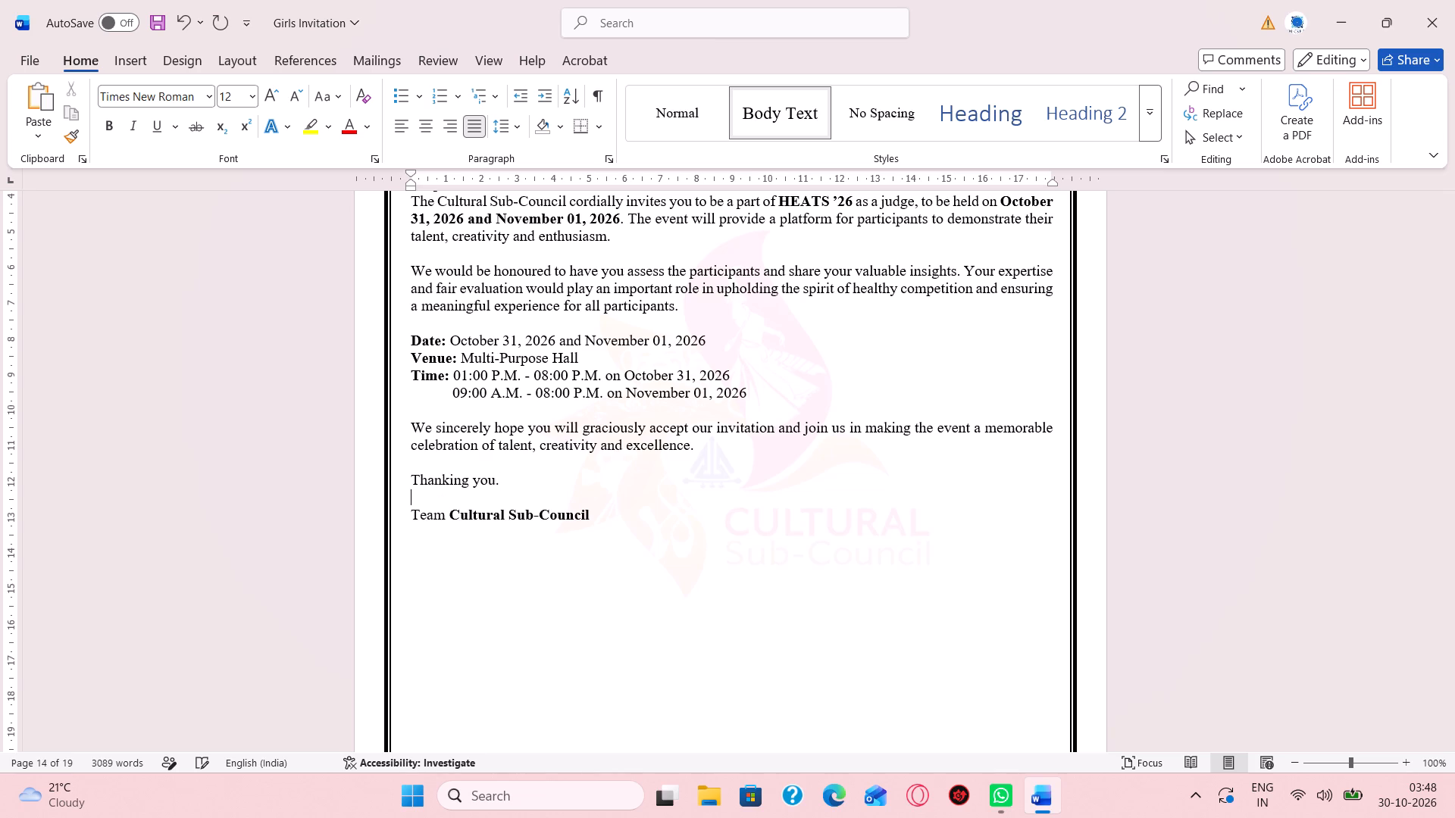
{"action": "key", "text": "Return"}
{"action": "key", "text": "ctrl+v"}
{"action": "key", "text": "comma"}
{"action": "scroll", "coordinate": [502, 485], "scroll_direction": "down", "scroll_amount": 4}
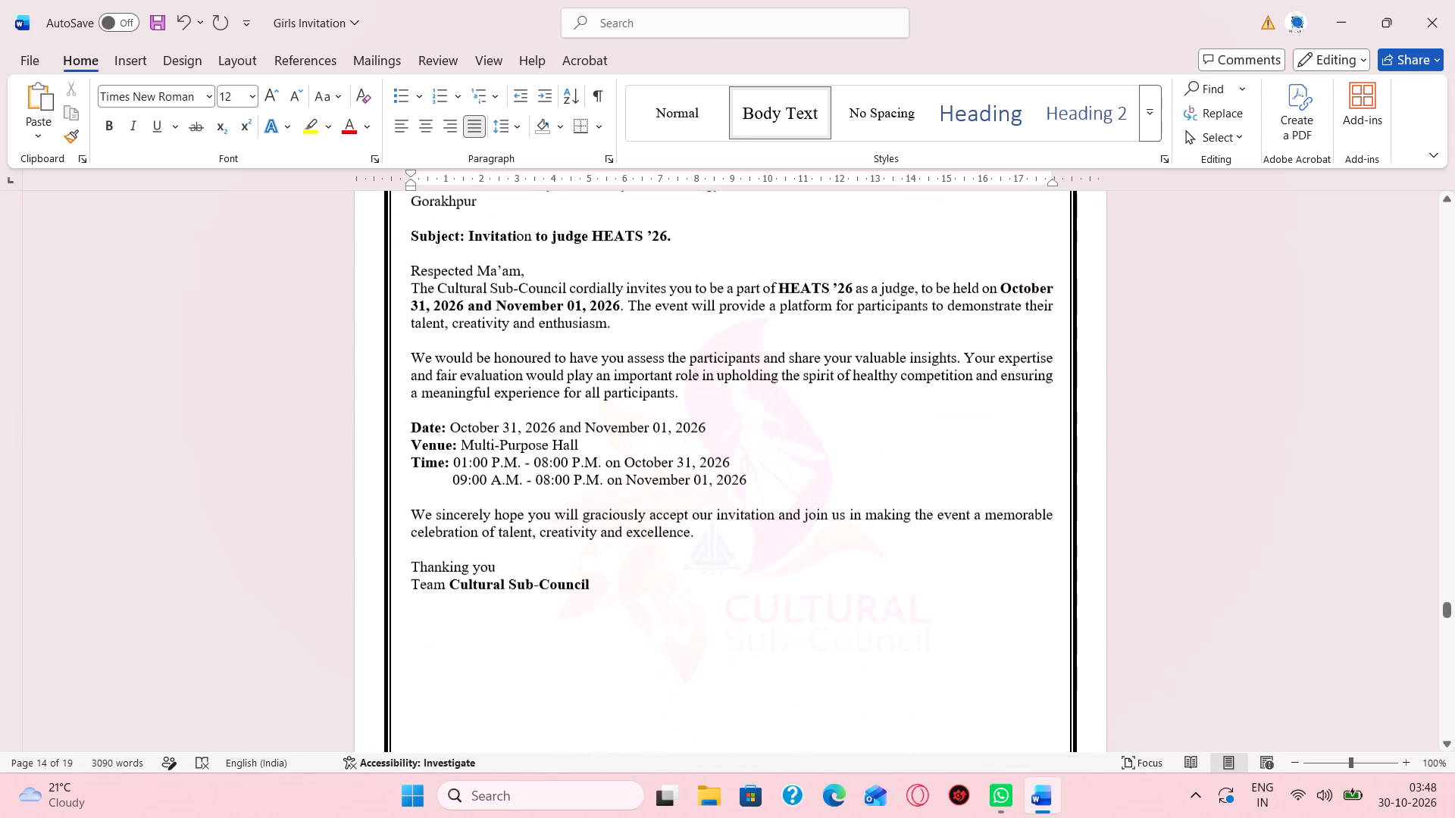
In the page 15 letter, add a full stop after "Thanking you" and insert "Regards," above the team line, leaving a blank line between.
{"action": "left_click", "coordinate": [508, 539]}
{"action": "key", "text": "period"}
{"action": "key", "text": "Return"}
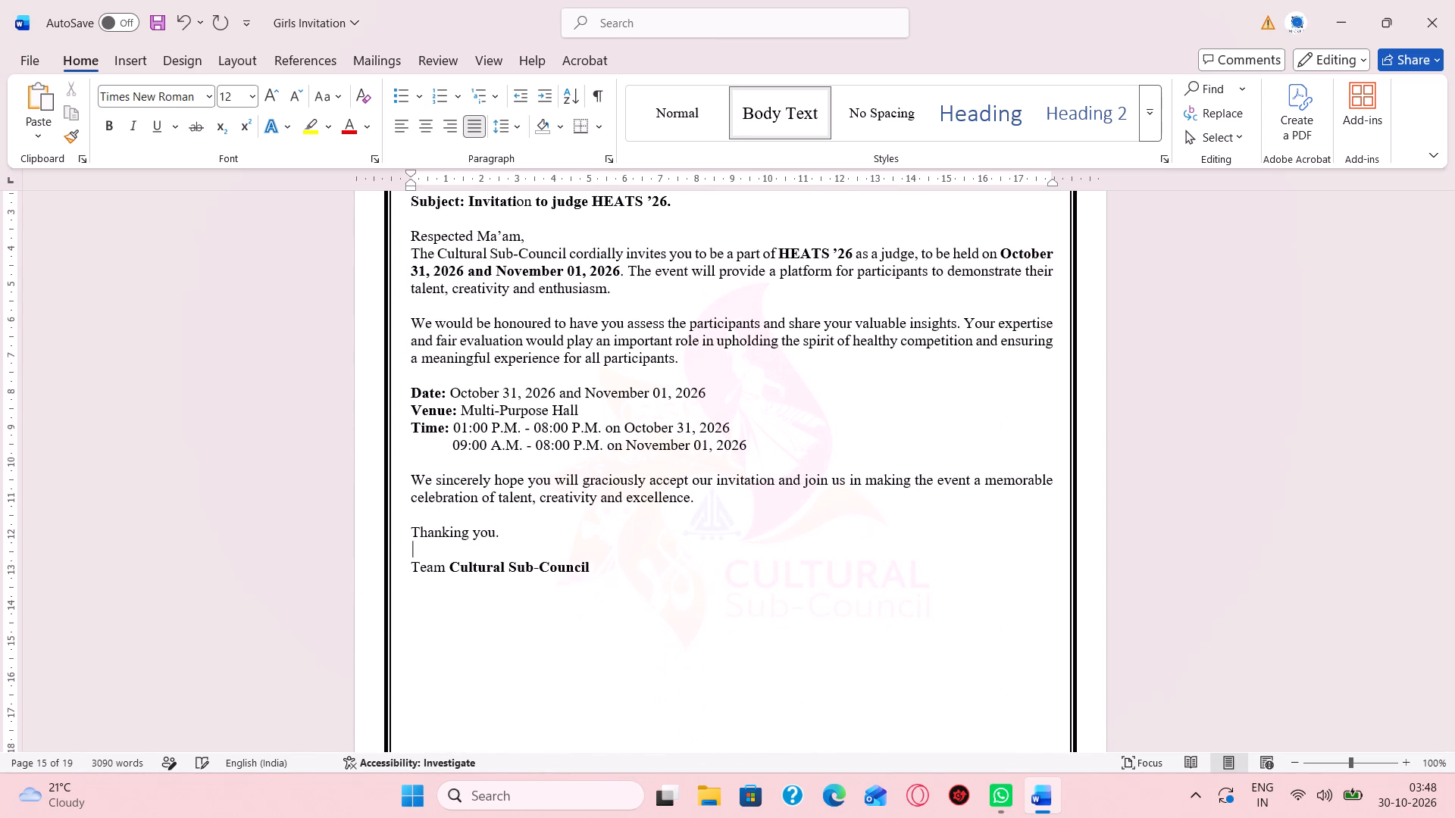
{"action": "key", "text": "Return"}
{"action": "key", "text": "ctrl+v"}
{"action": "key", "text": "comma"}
In the page 16 letter, add a full stop after "Thanking you" and insert "Regards," above the team line, leaving a blank line between.
{"action": "scroll", "coordinate": [508, 539], "scroll_direction": "down", "scroll_amount": 5}
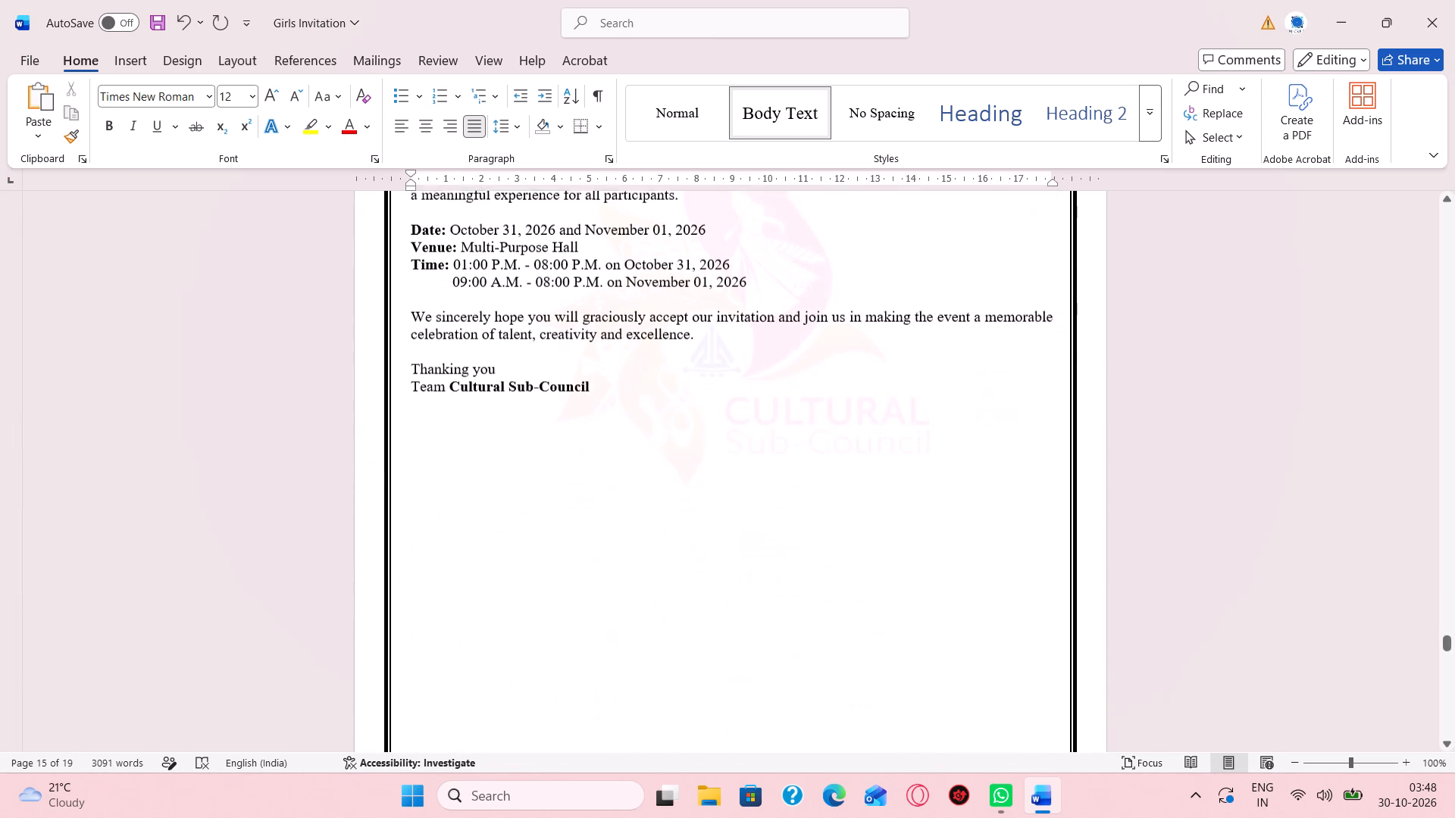
{"action": "left_click", "coordinate": [508, 345]}
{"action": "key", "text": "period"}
{"action": "key", "text": "Return"}
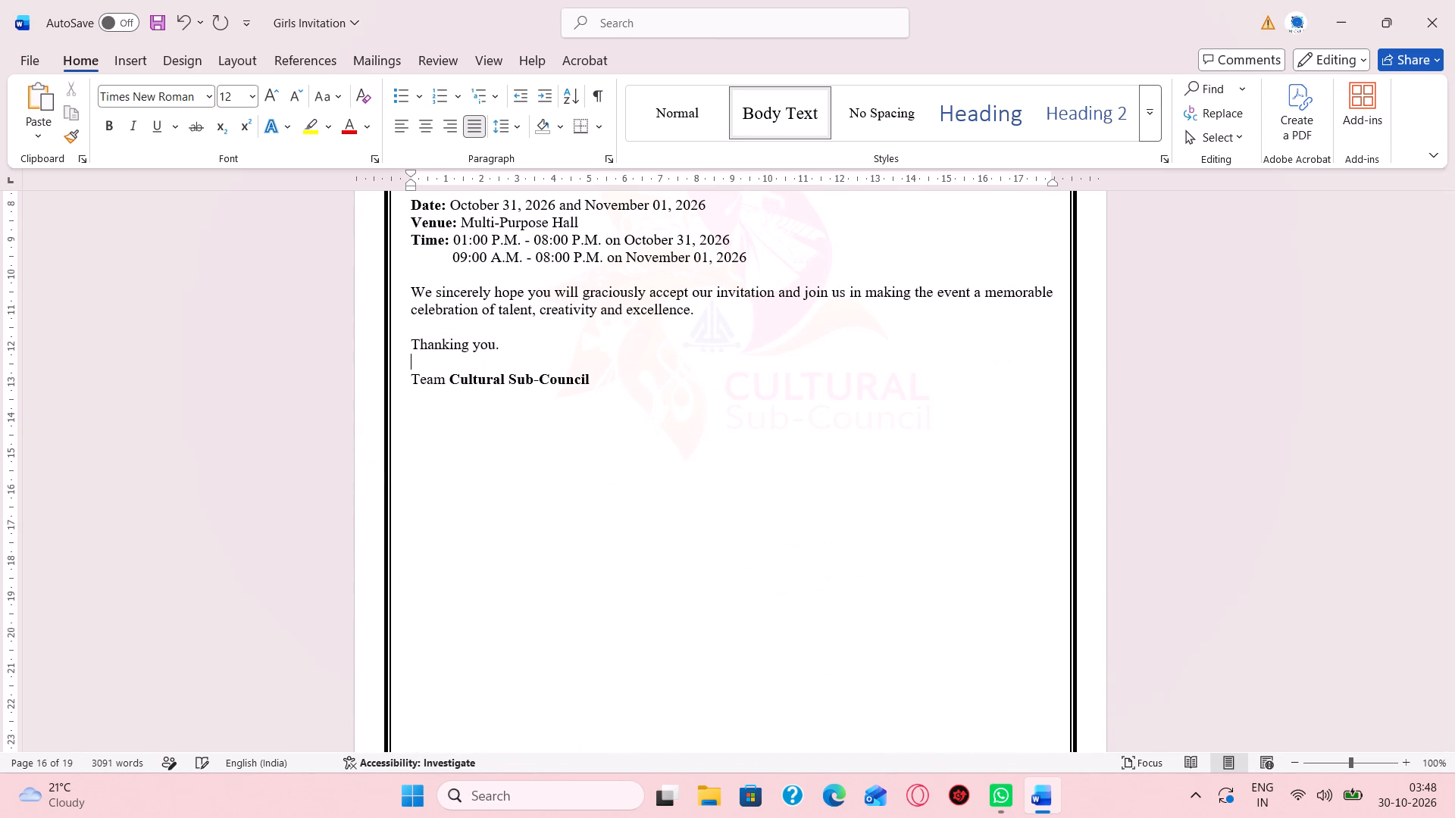
{"action": "key", "text": "Return"}
{"action": "key", "text": "ctrl+v"}
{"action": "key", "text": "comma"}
In the page 17 letter, add a full stop after "Thanking you" and insert "Regards," above the team line, leaving a blank line between.
{"action": "scroll", "coordinate": [508, 345], "scroll_direction": "down", "scroll_amount": 2}
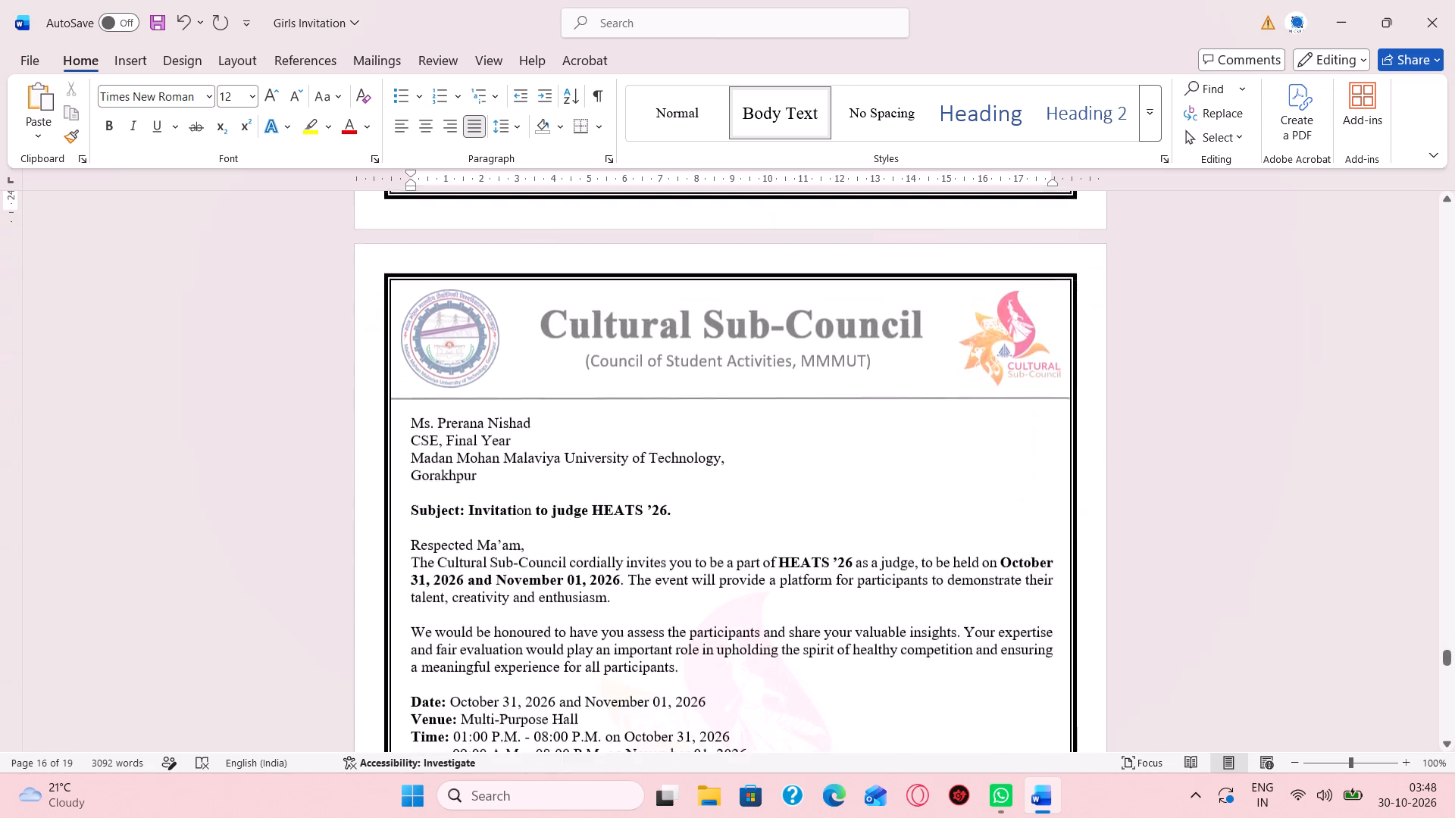
{"action": "scroll", "coordinate": [508, 345], "scroll_direction": "down", "scroll_amount": 3}
{"action": "left_click", "coordinate": [533, 477]}
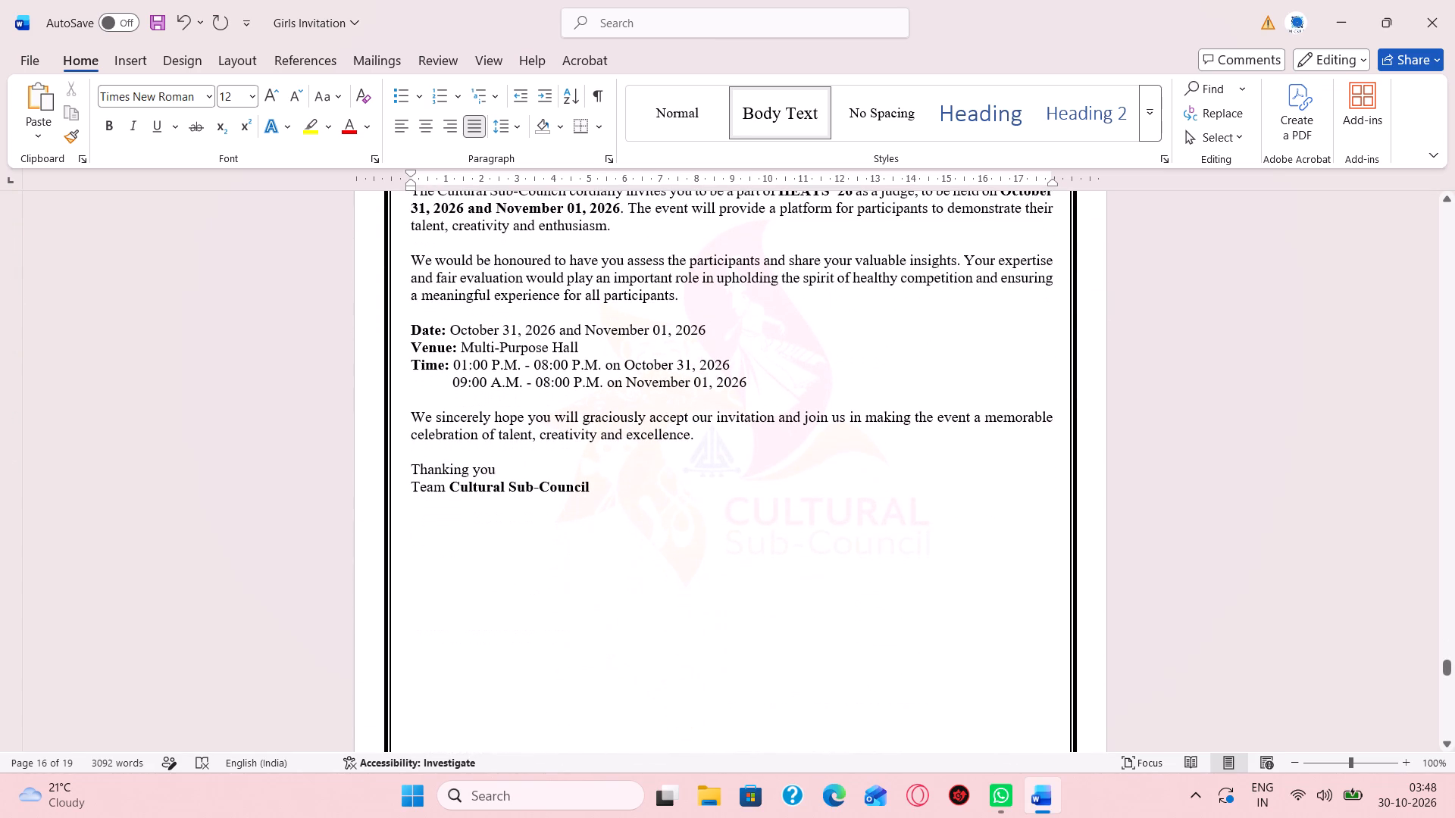
{"action": "left_click", "coordinate": [513, 469]}
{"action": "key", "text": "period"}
{"action": "key", "text": "Return"}
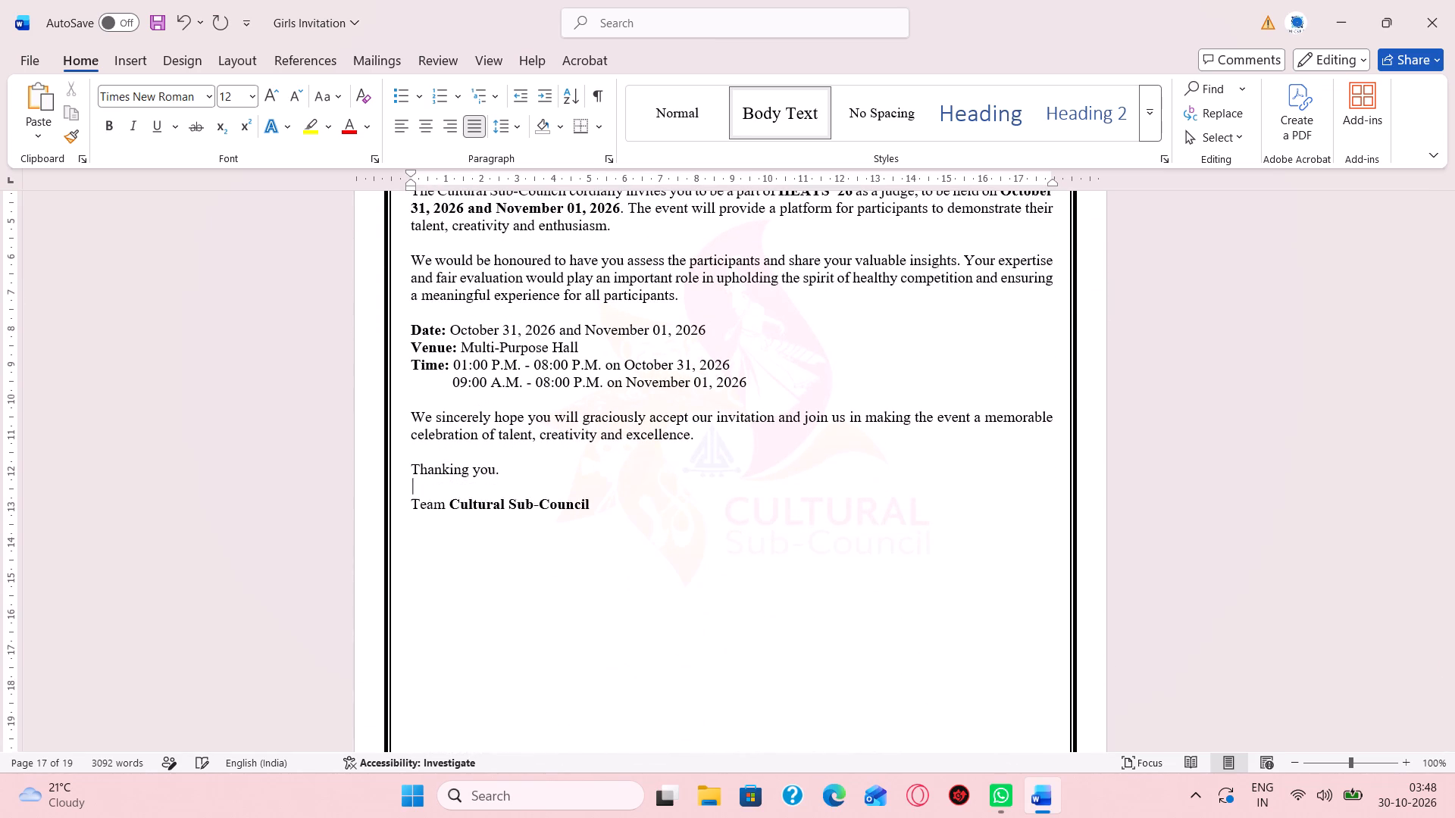
{"action": "key", "text": "Return"}
{"action": "key", "text": "ctrl+v"}
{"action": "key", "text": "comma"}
In the page 18 letter, add a full stop after "Thanking you" and insert "Regards," above the team line, leaving a blank line between.
{"action": "scroll", "coordinate": [513, 469], "scroll_direction": "down", "scroll_amount": 2}
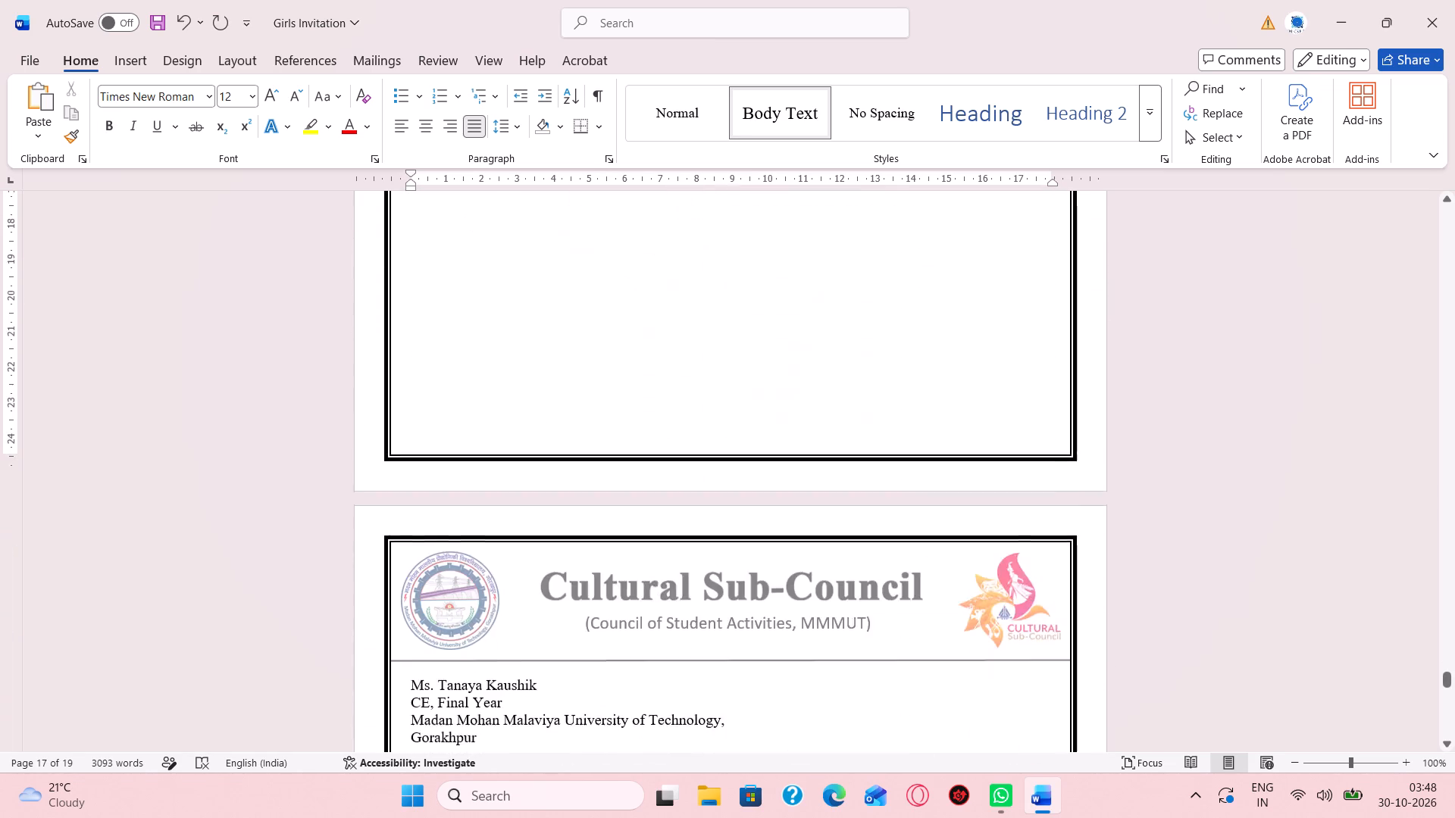
{"action": "scroll", "coordinate": [513, 469], "scroll_direction": "down", "scroll_amount": 3}
{"action": "left_click", "coordinate": [513, 661]}
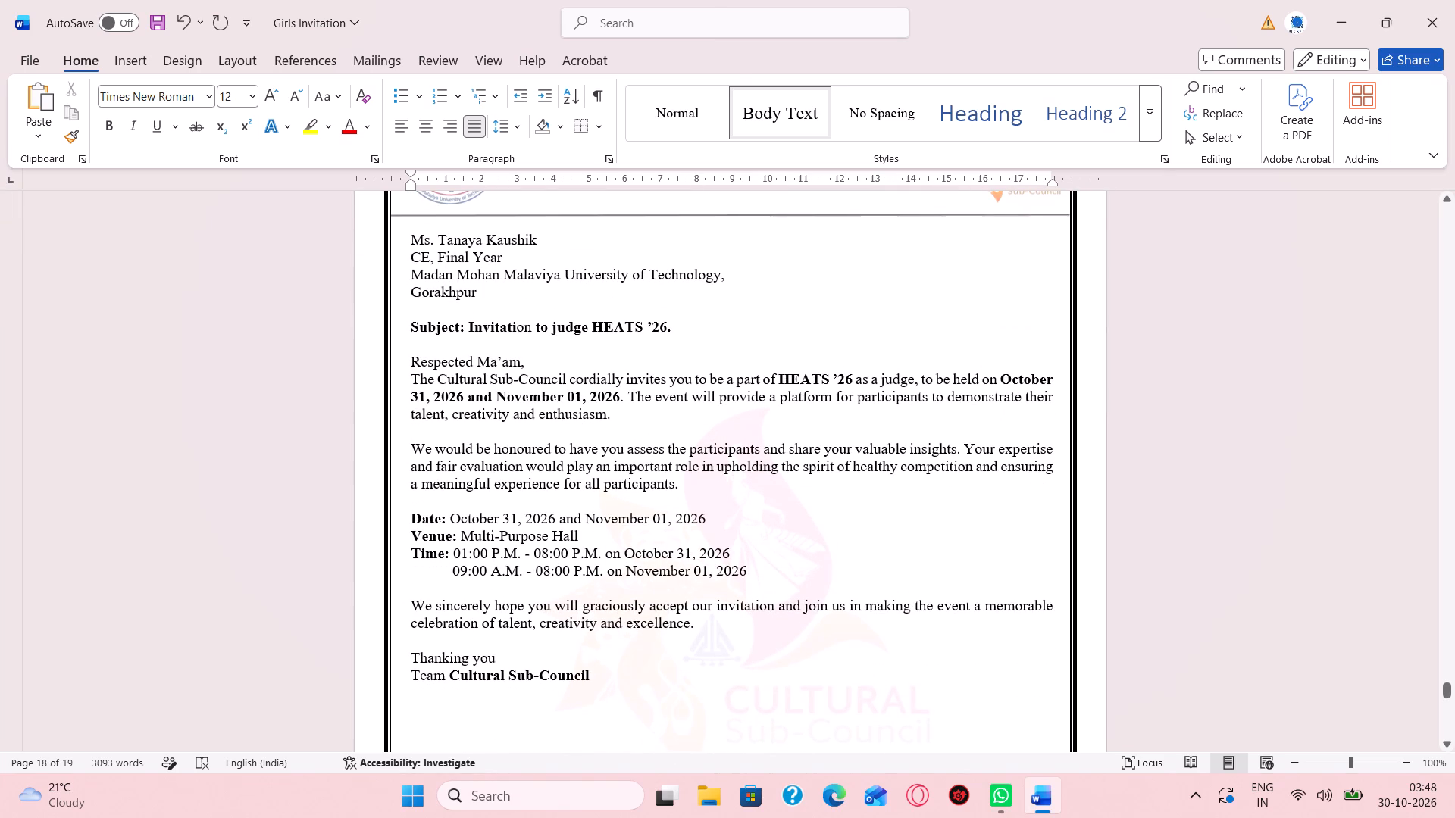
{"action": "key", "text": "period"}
{"action": "key", "text": "Return"}
{"action": "key", "text": "Return"}
{"action": "key", "text": "ctrl+v"}
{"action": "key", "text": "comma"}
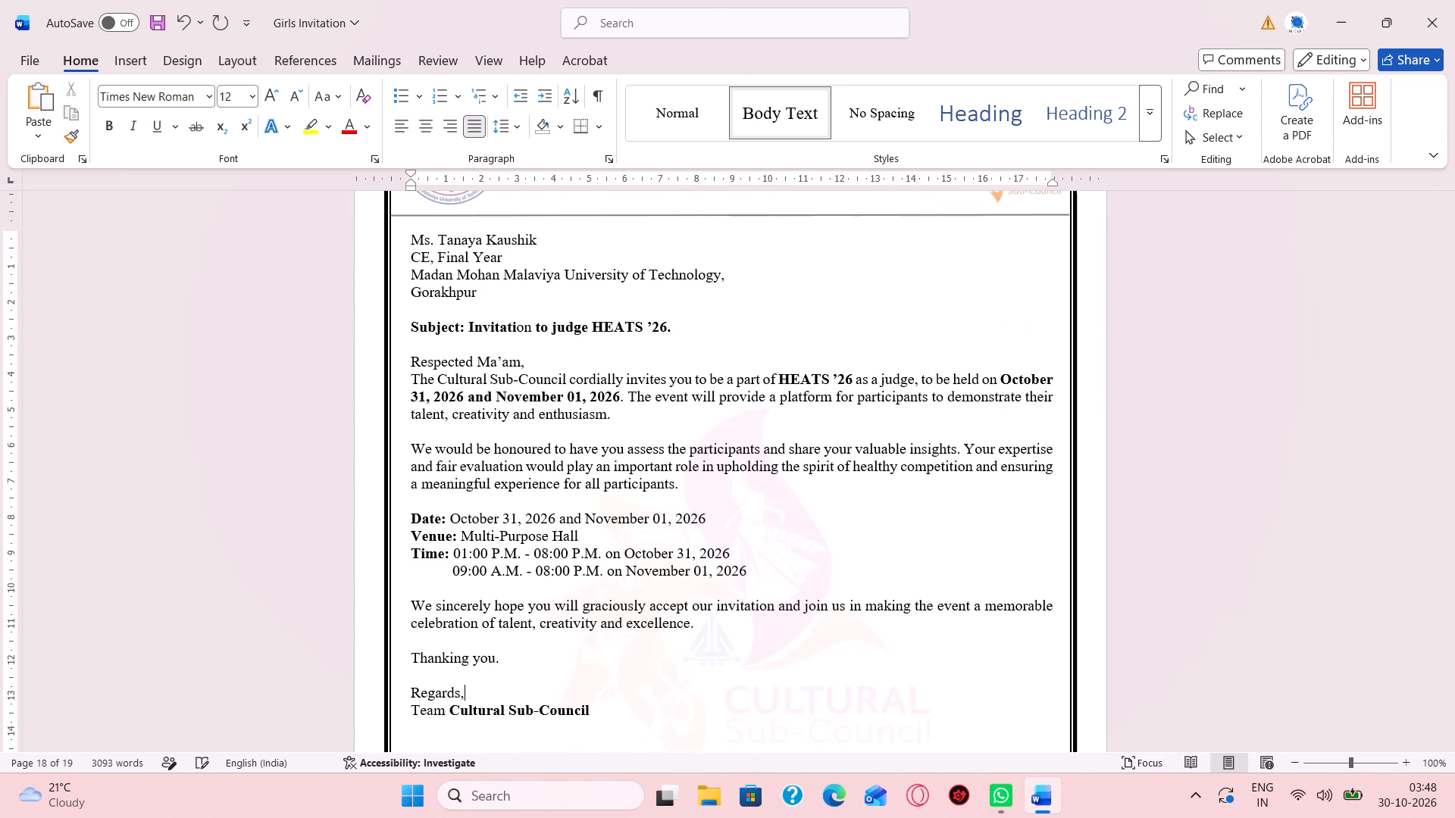
In the page 19 letter, add a full stop after "Thanking you" and insert "Regards," above the team line, leaving a blank line between.
{"action": "scroll", "coordinate": [513, 661], "scroll_direction": "down", "scroll_amount": 6}
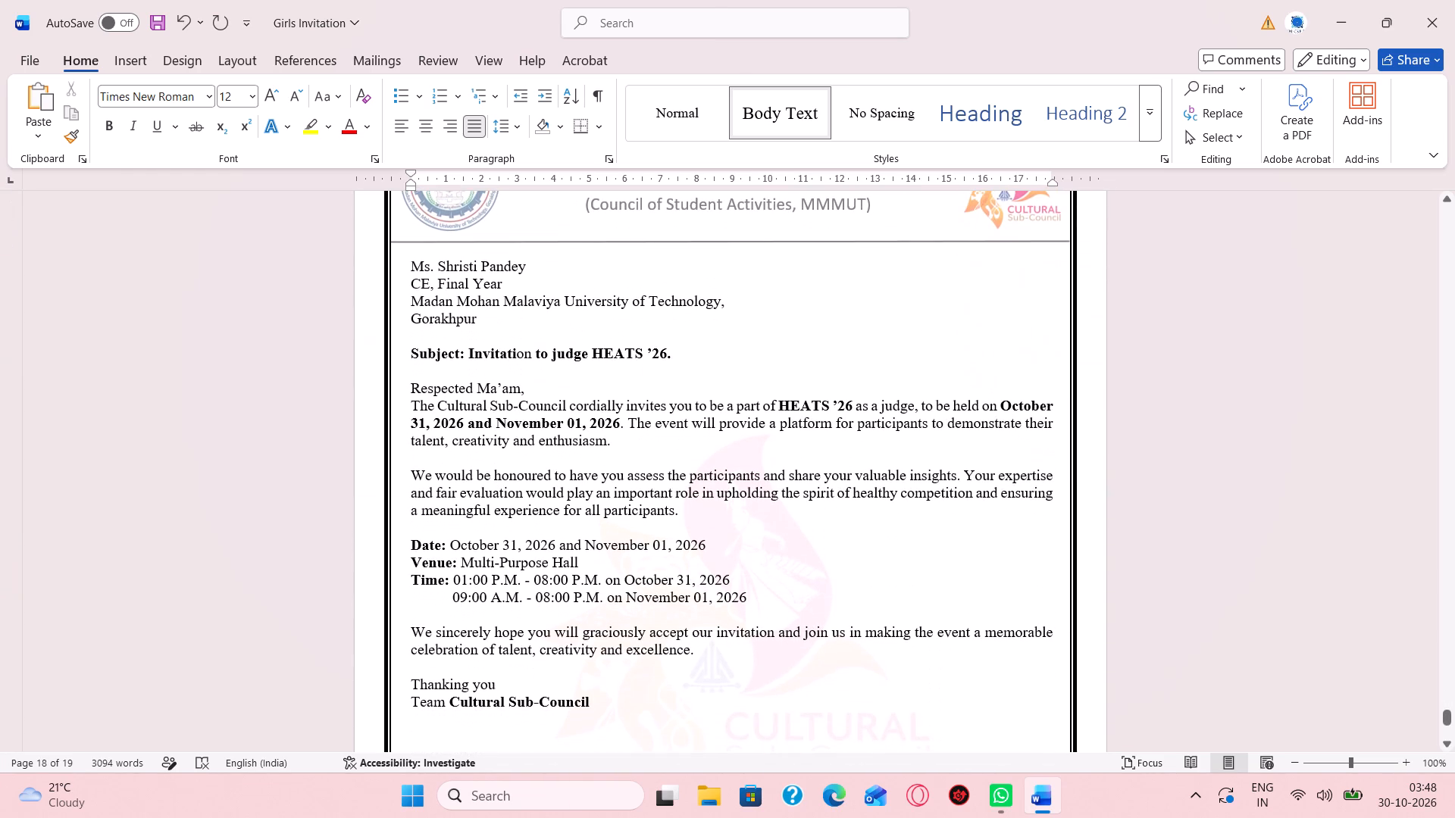
{"action": "left_click", "coordinate": [515, 688]}
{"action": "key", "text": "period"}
{"action": "key", "text": "Return"}
{"action": "key", "text": "Return"}
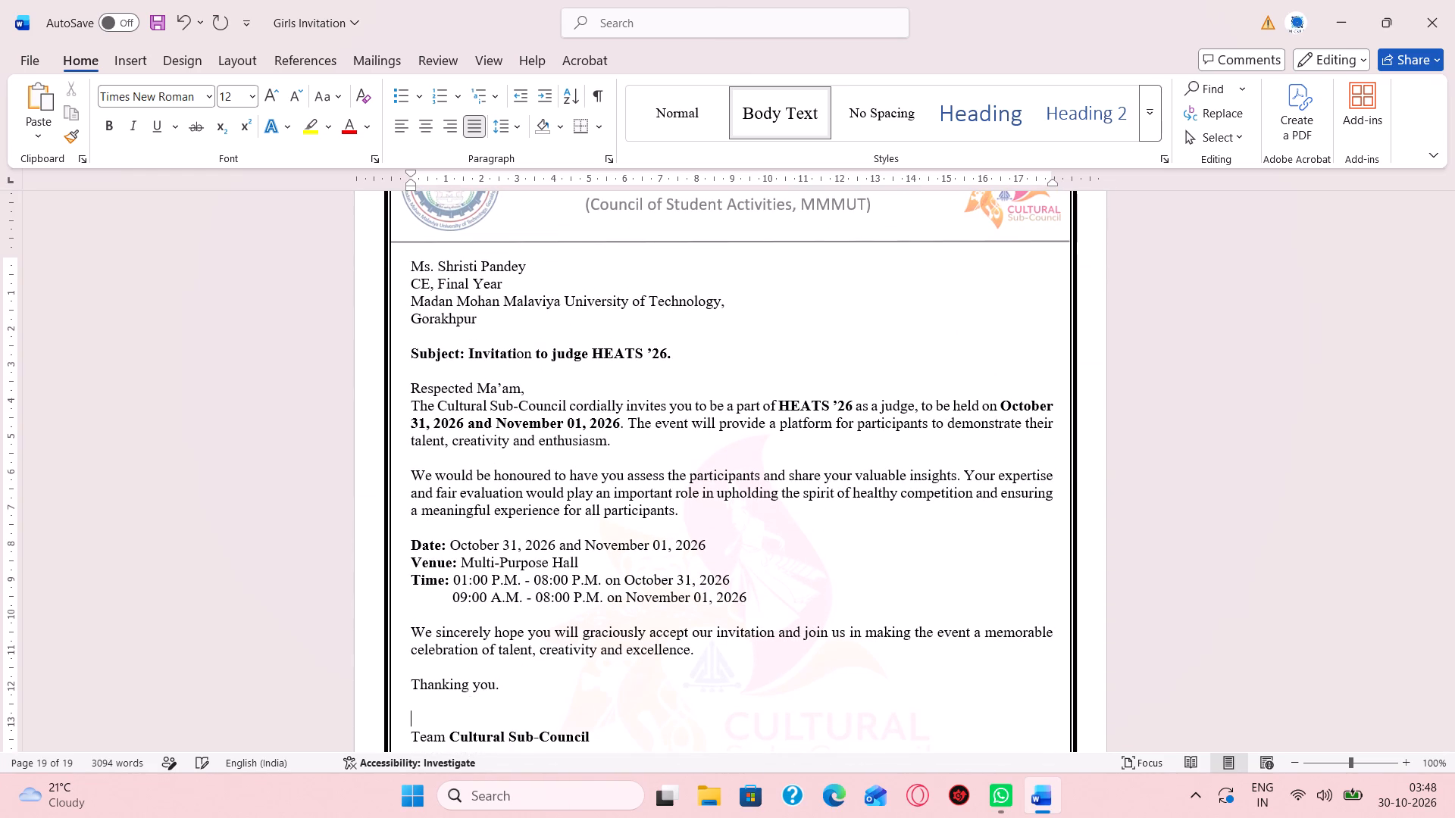
{"action": "key", "text": "ctrl+v"}
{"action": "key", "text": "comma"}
Save the Girls Invitation document.
{"action": "scroll", "coordinate": [515, 688], "scroll_direction": "down", "scroll_amount": 3}
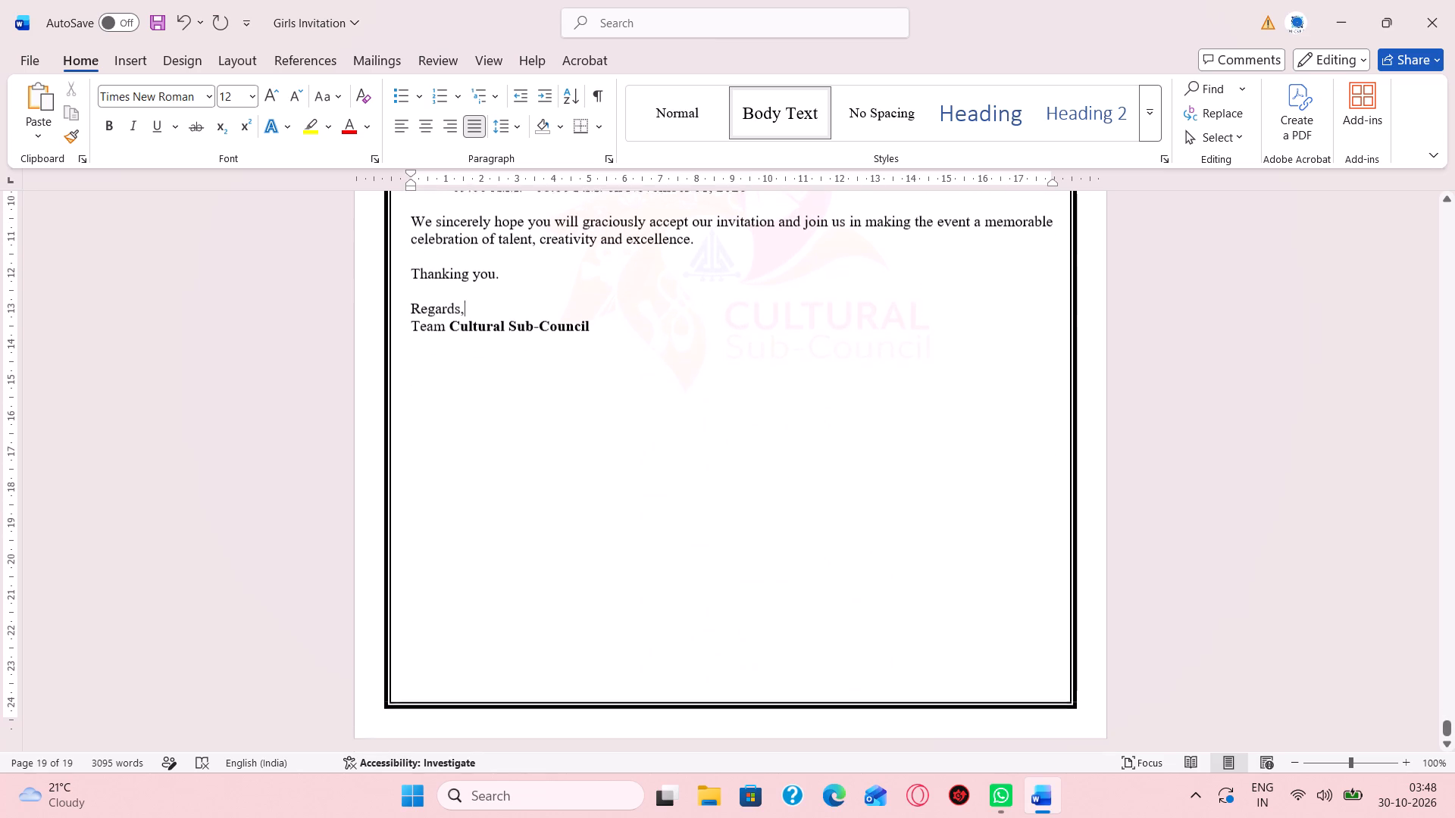
{"action": "scroll", "coordinate": [515, 688], "scroll_direction": "down", "scroll_amount": 2}
{"action": "key", "text": "ctrl+s"}
Print all pages with Microsoft Print to PDF, using the suggested file name beginning with "gir" and replacing the existing file.
{"action": "key", "text": "ctrl+p"}
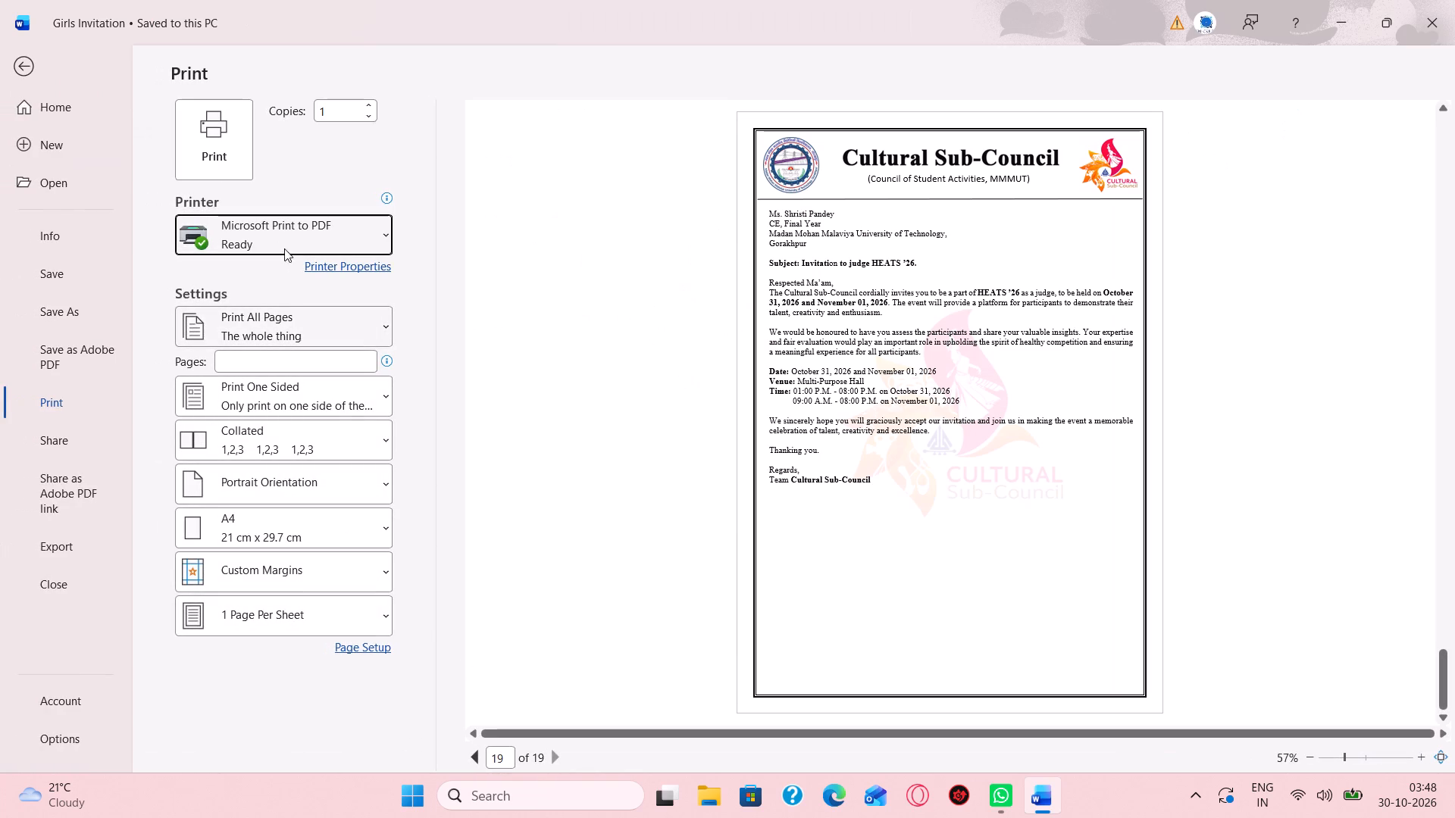
{"action": "left_click", "coordinate": [234, 174]}
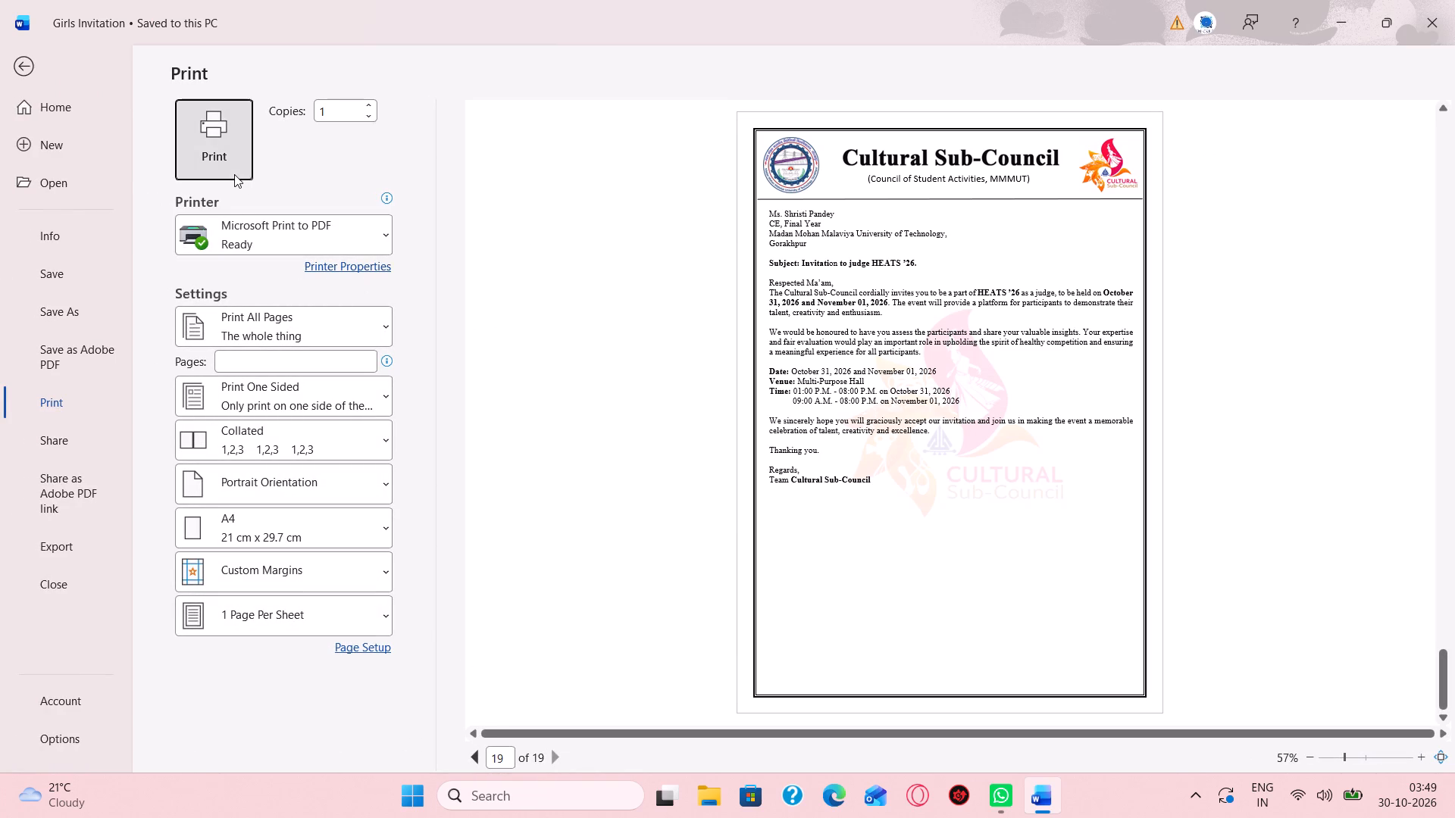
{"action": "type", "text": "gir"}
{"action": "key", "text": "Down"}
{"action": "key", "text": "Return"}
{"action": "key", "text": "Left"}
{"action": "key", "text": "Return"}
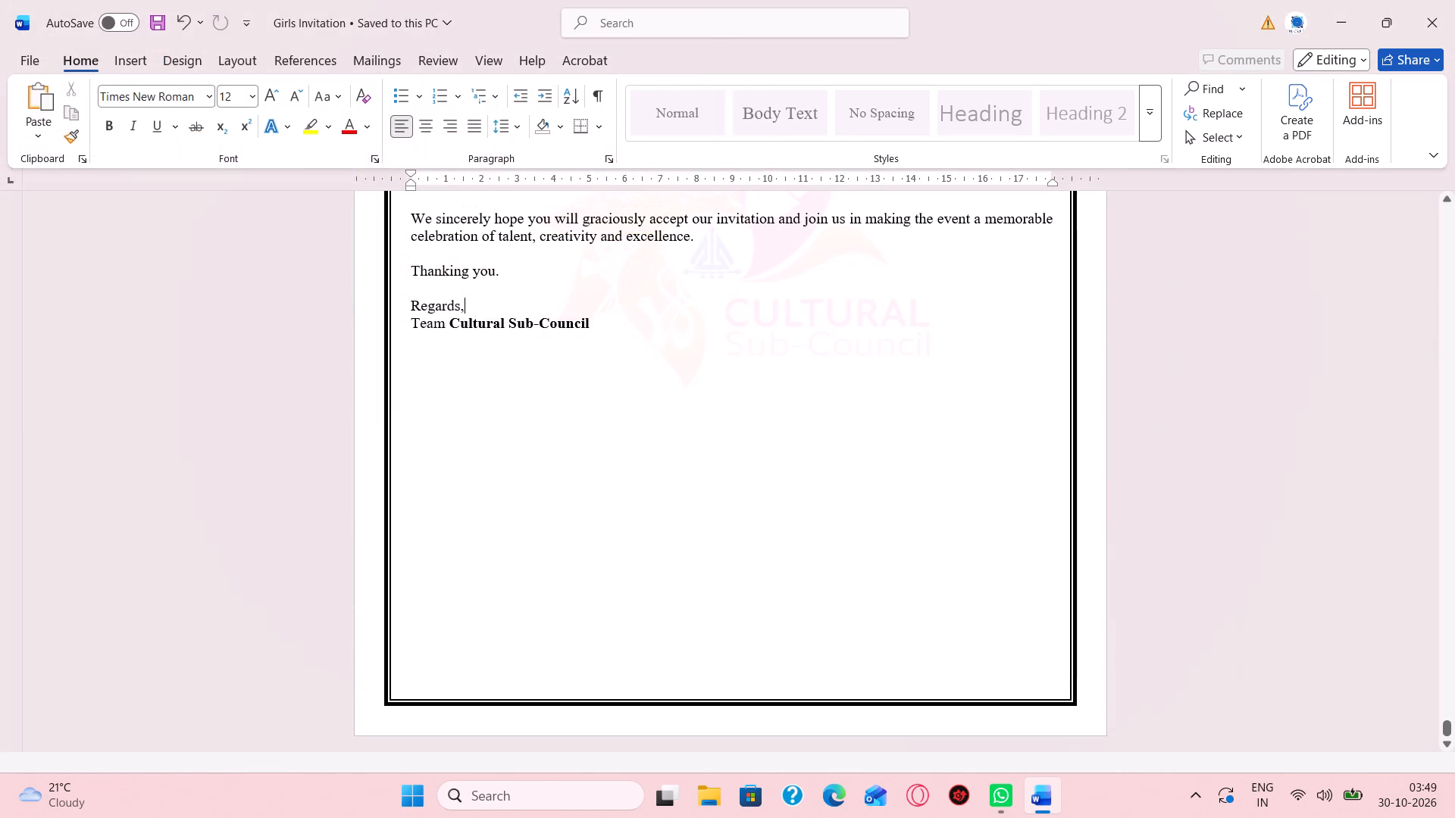